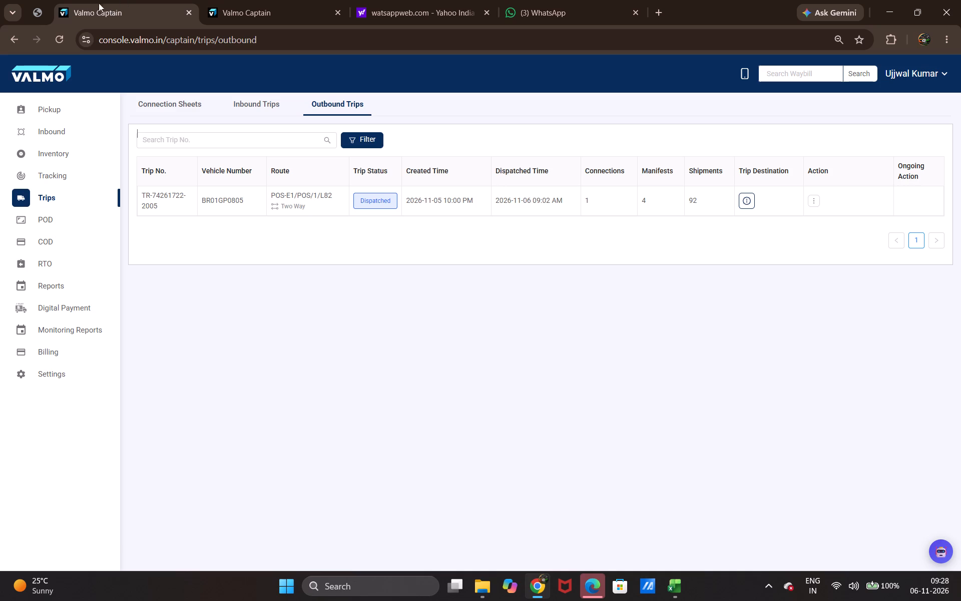
Open the Manage Reverse Pickup page in the Pickup section and look through the reverse pickup list.
click(40, 113)
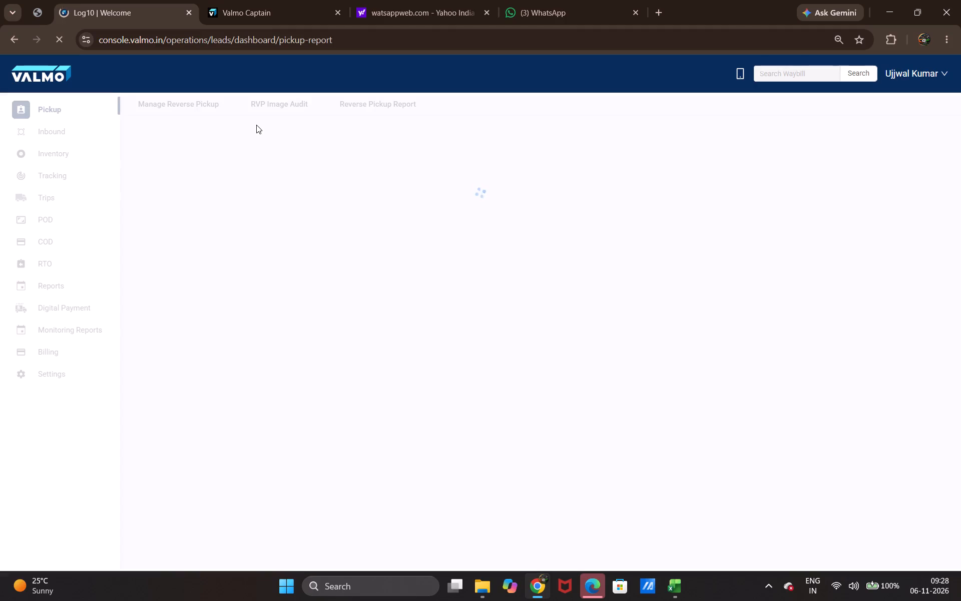
click(160, 107)
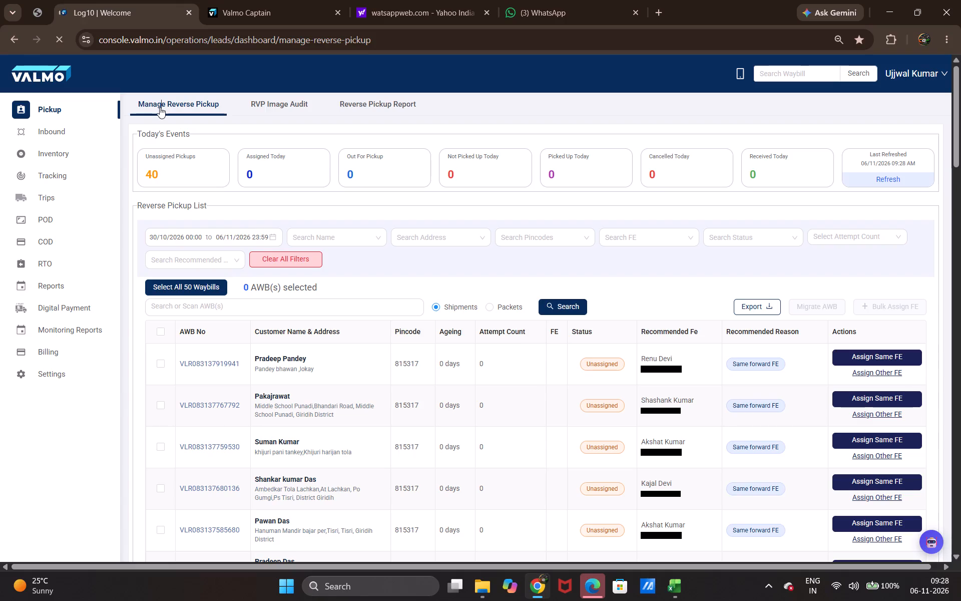
scroll(307, 154, down, 4)
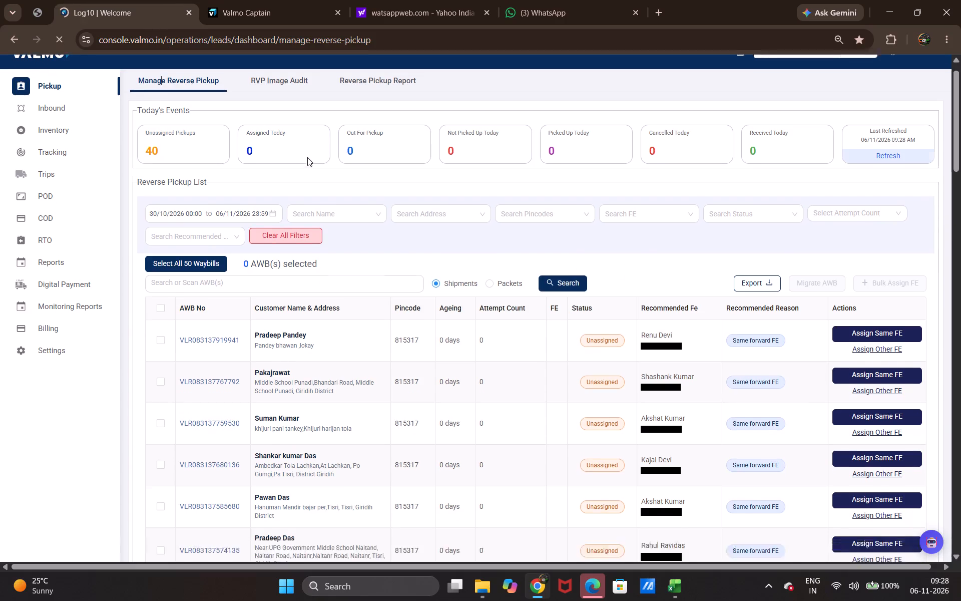
scroll(307, 157, down, 1)
scroll(306, 151, up, 5)
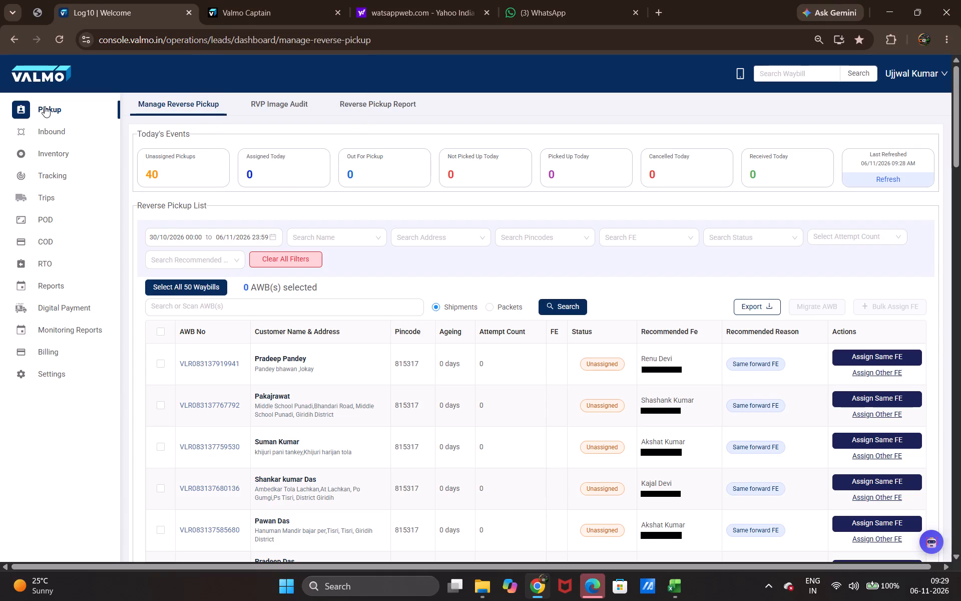
click(47, 124)
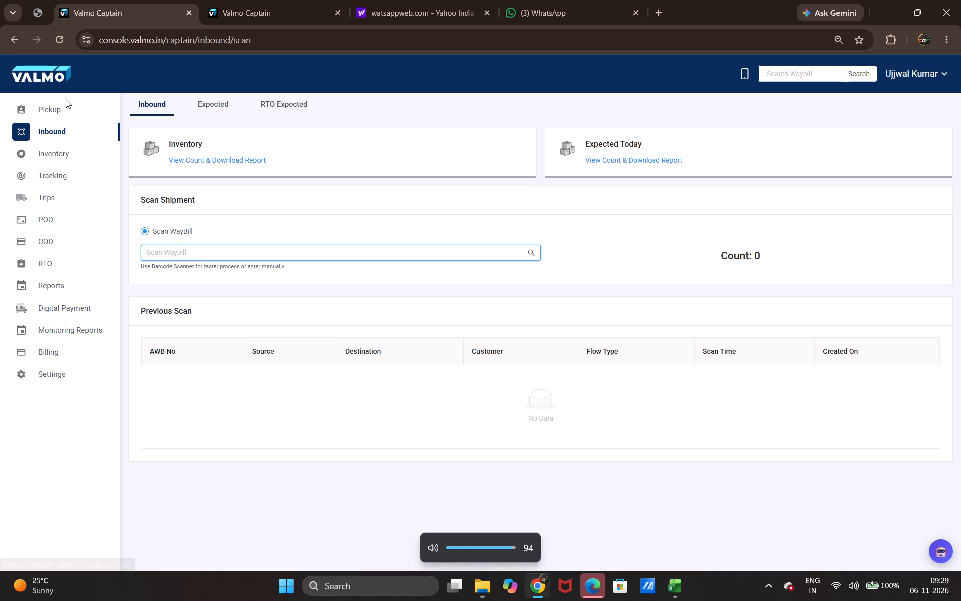
click(62, 176)
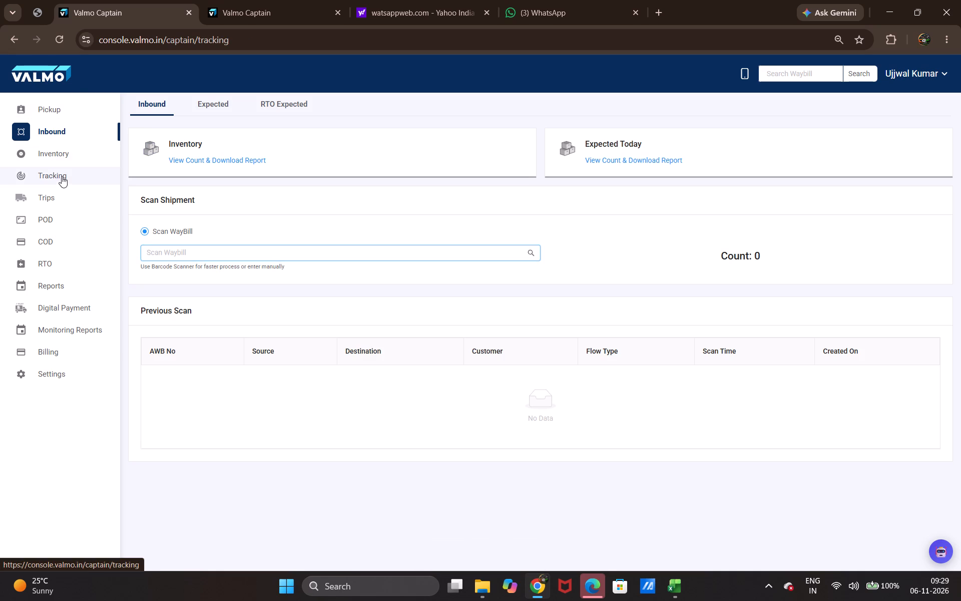
click(465, 193)
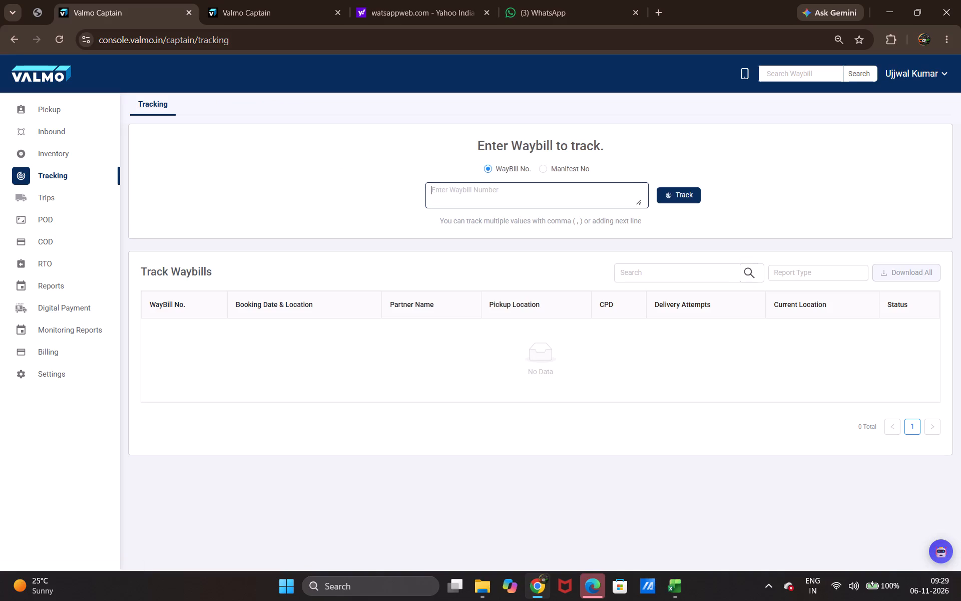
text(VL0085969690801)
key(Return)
click(684, 198)
click(193, 343)
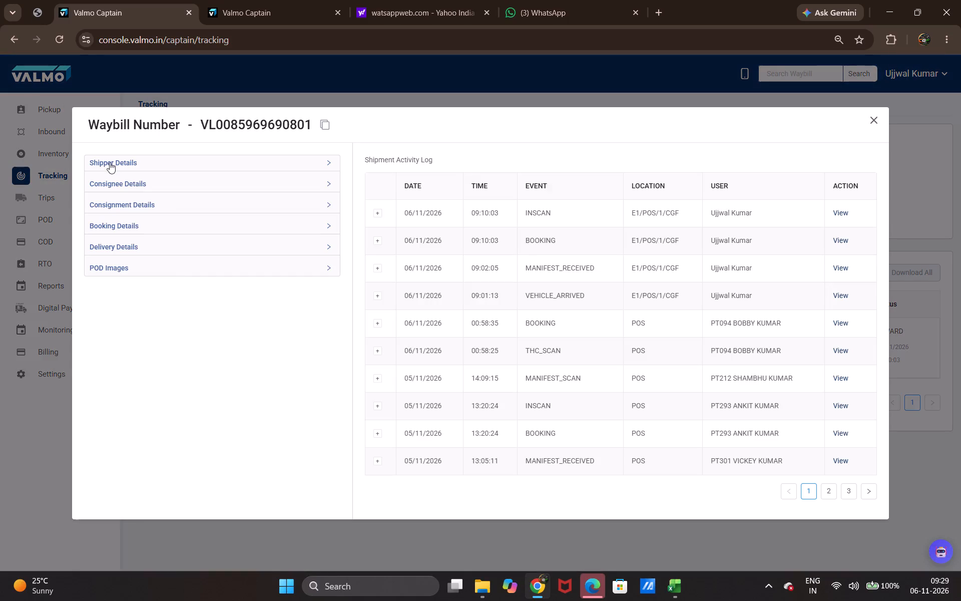
click(121, 185)
click(224, 273)
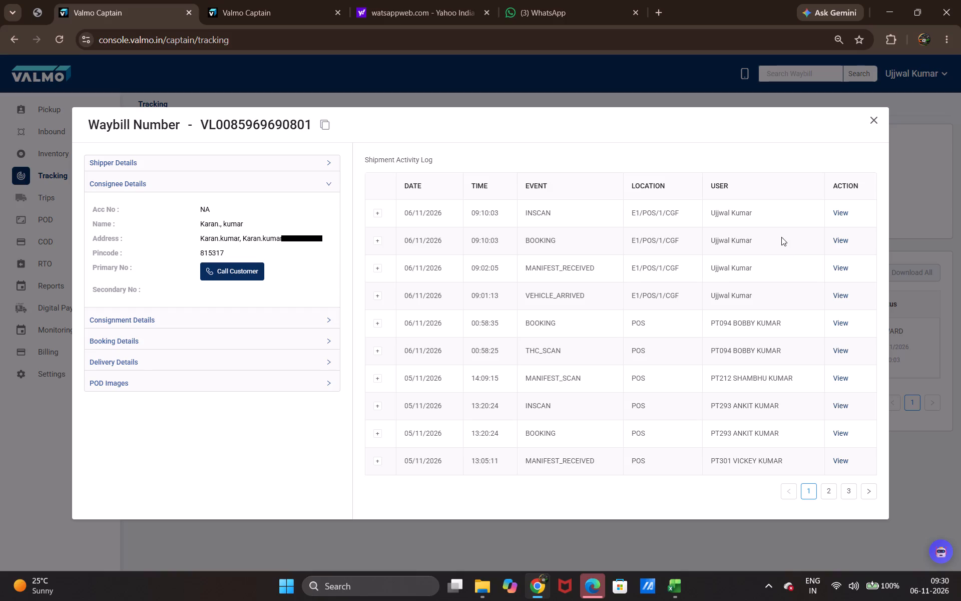
click(212, 273)
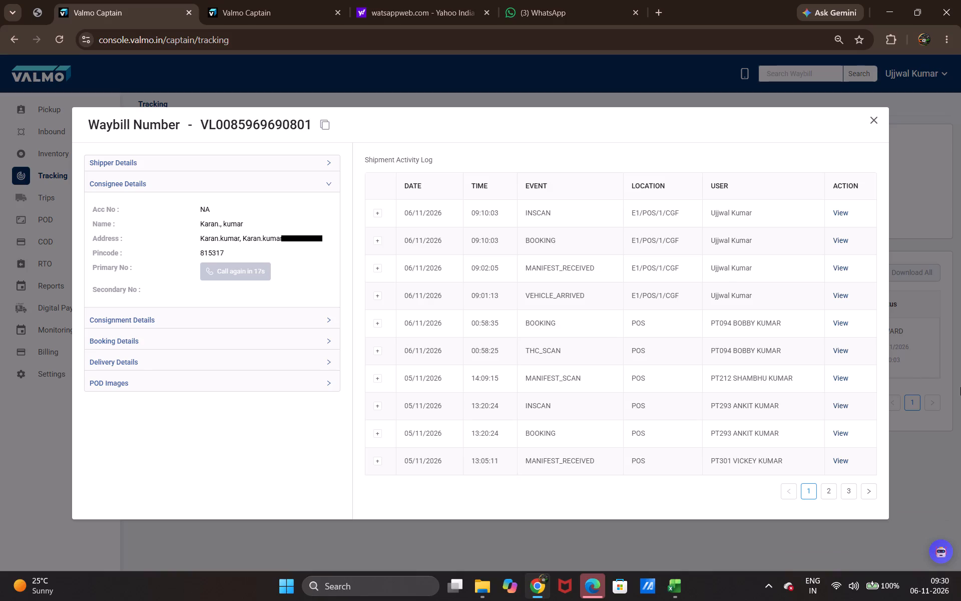
click(871, 126)
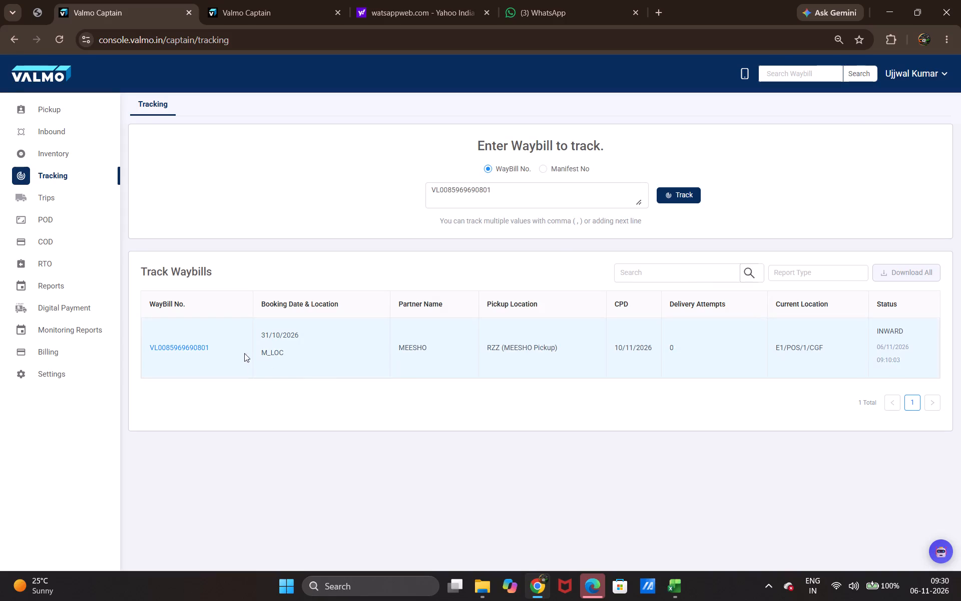
click(191, 345)
click(105, 182)
click(233, 264)
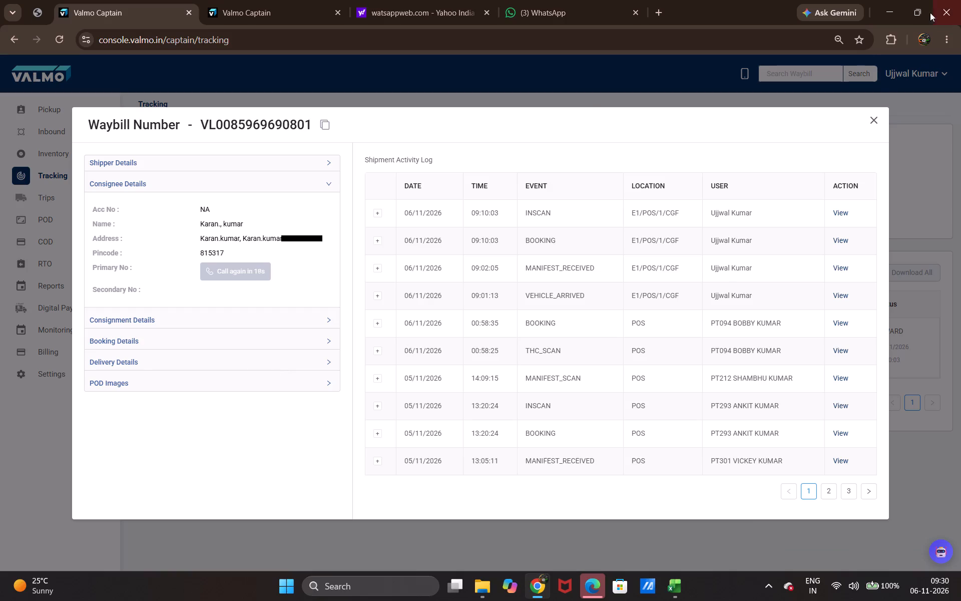
click(877, 117)
double_click(468, 196)
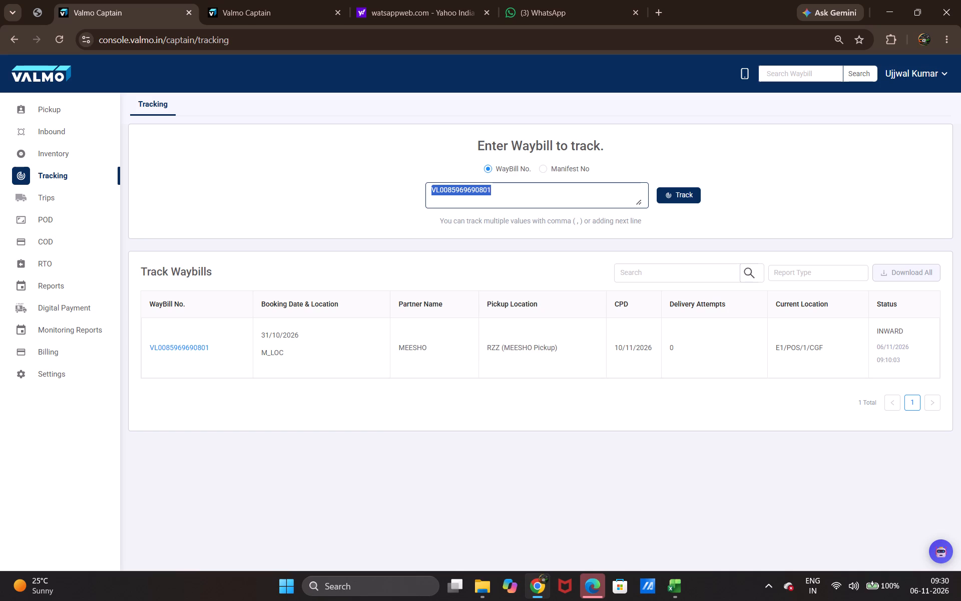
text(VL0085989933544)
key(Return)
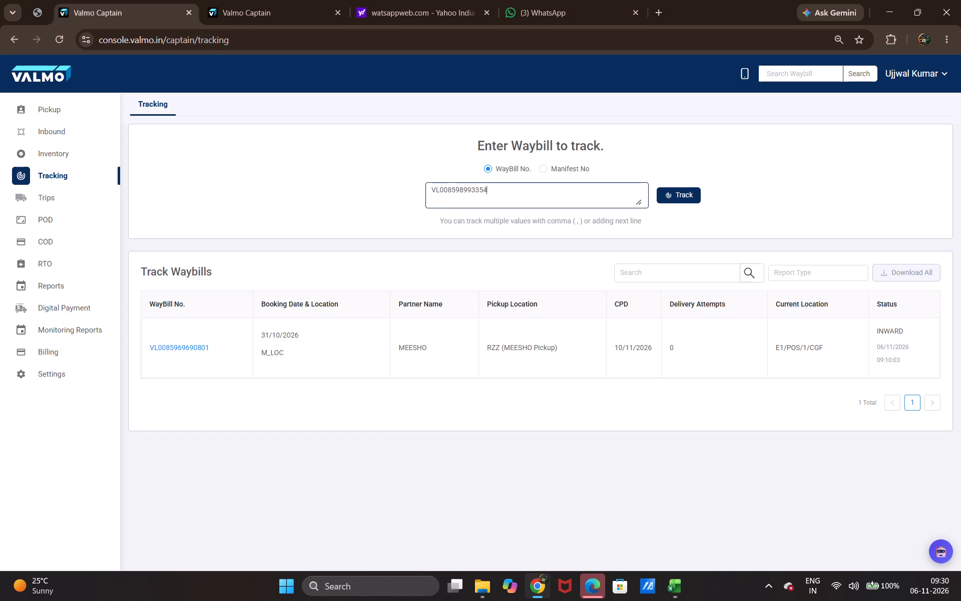
click(680, 191)
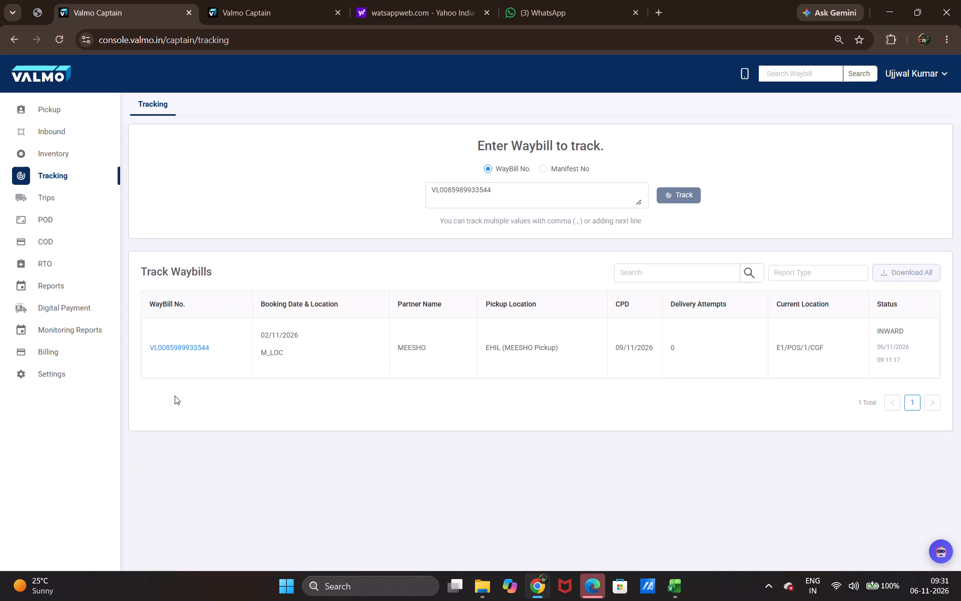
click(185, 346)
click(126, 178)
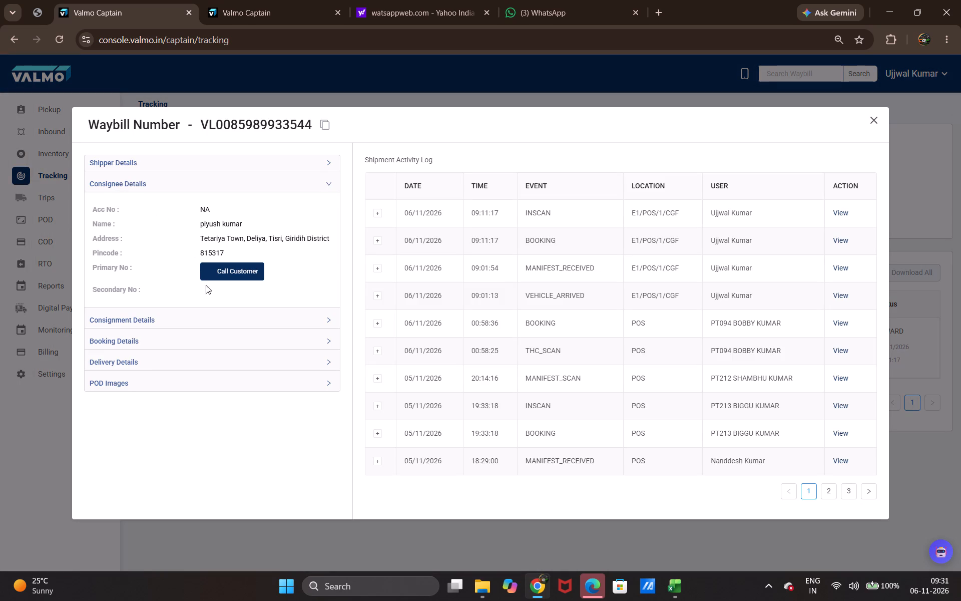
click(236, 273)
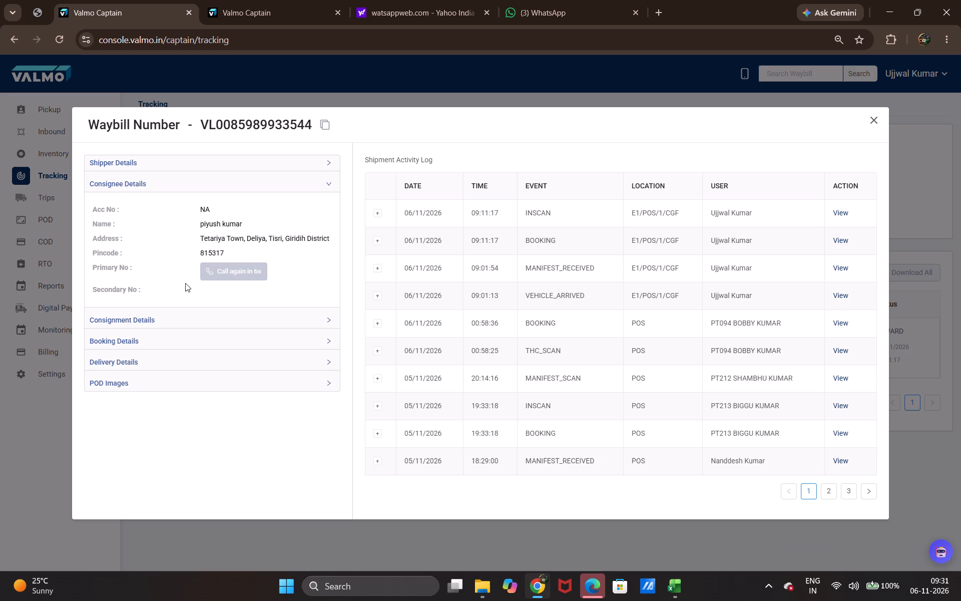
click(874, 118)
click(193, 348)
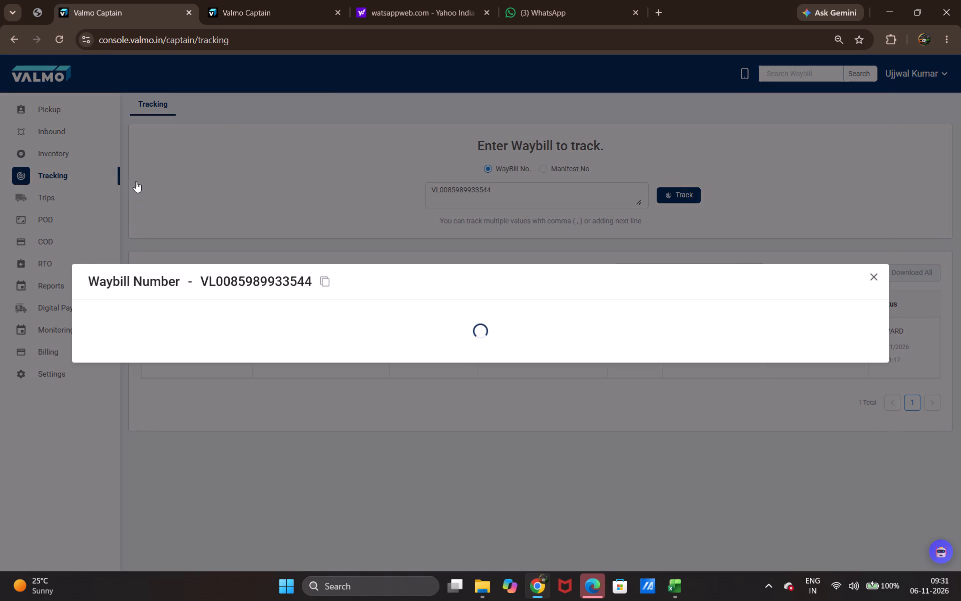
click(135, 178)
click(219, 267)
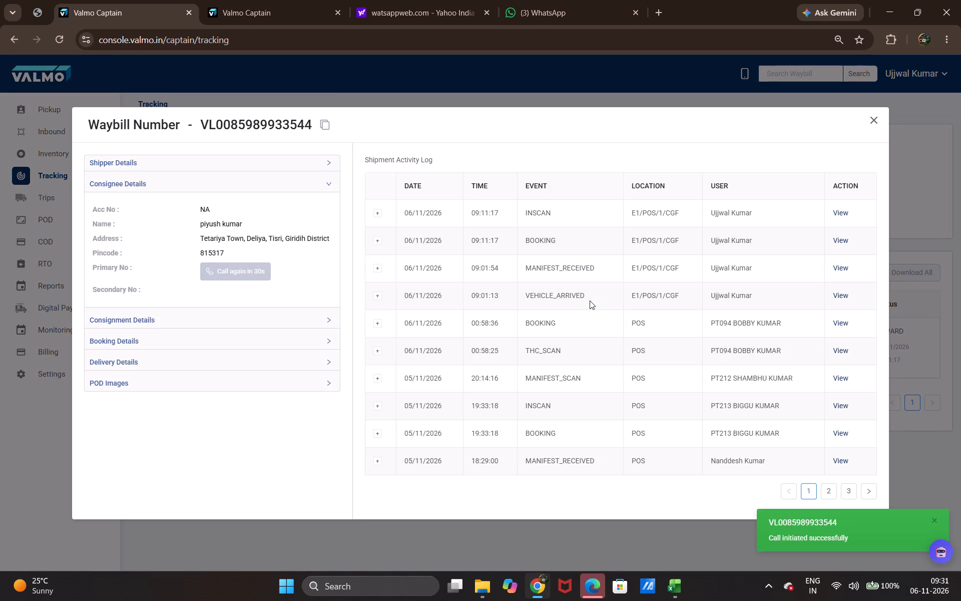
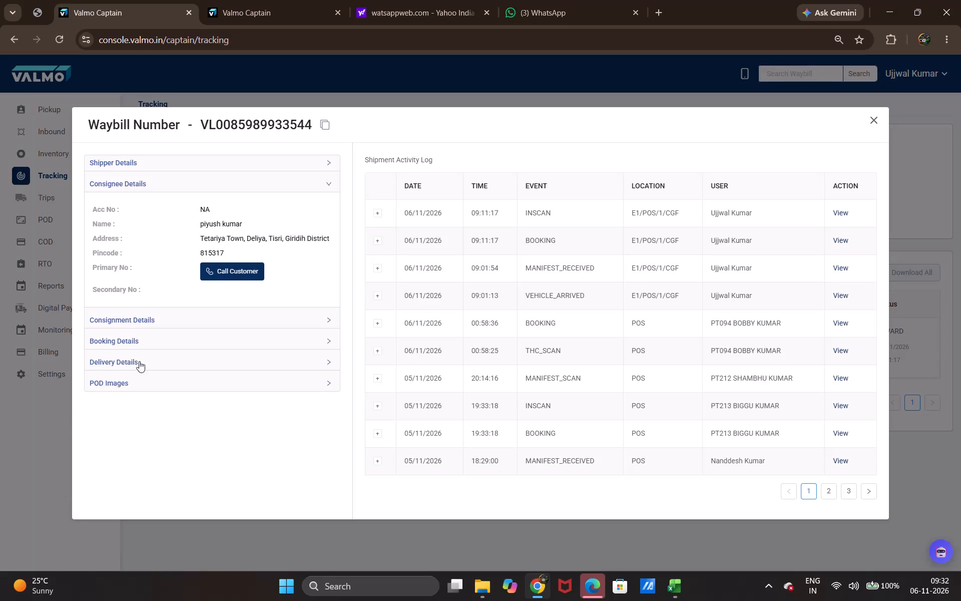
click(132, 342)
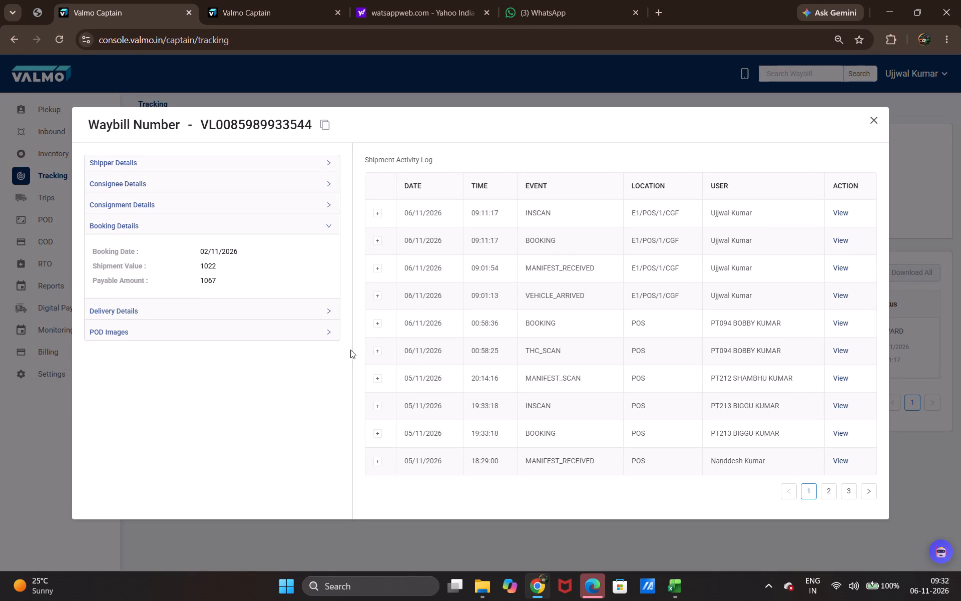
click(880, 120)
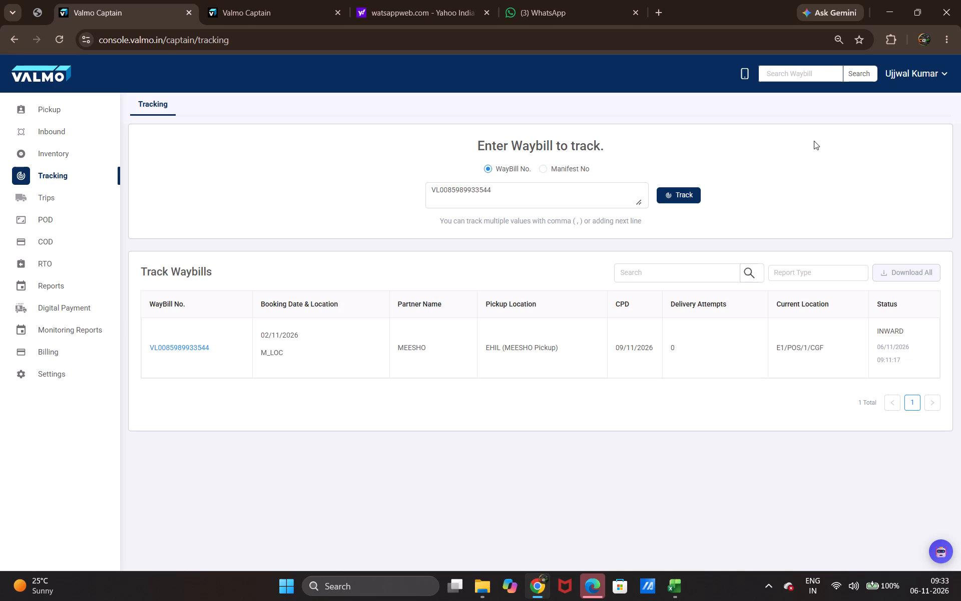
double_click(473, 186)
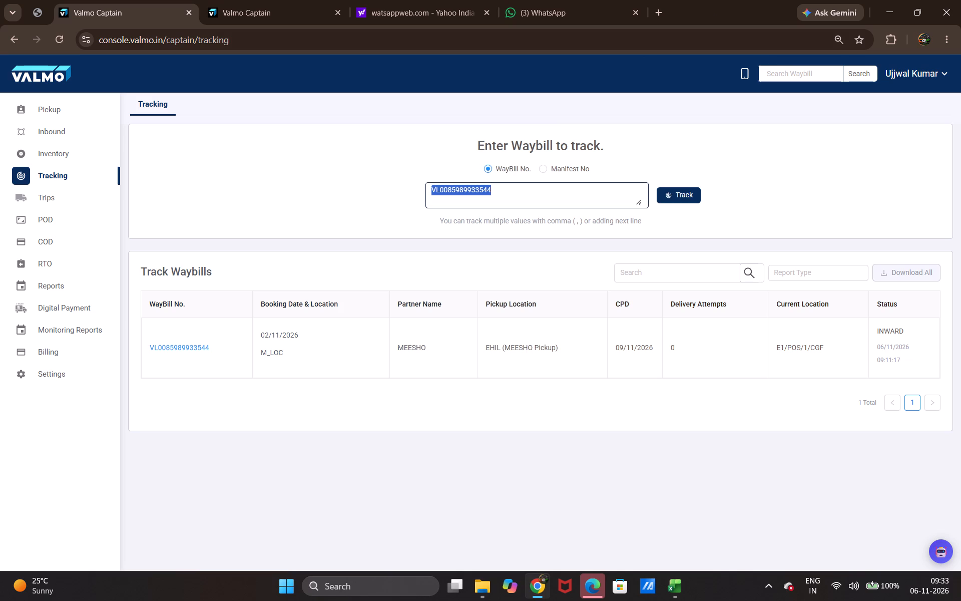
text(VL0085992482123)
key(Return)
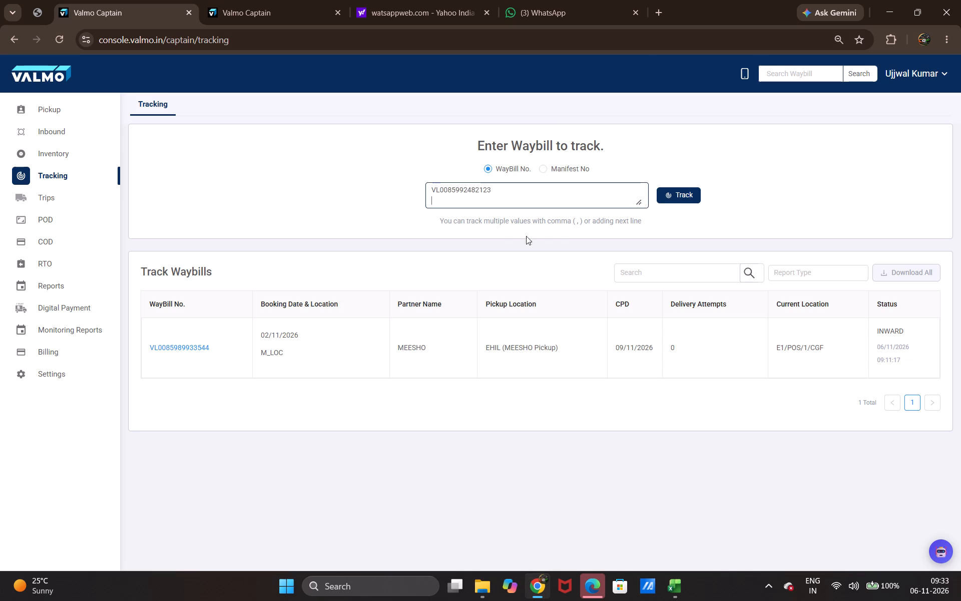
click(668, 196)
click(173, 348)
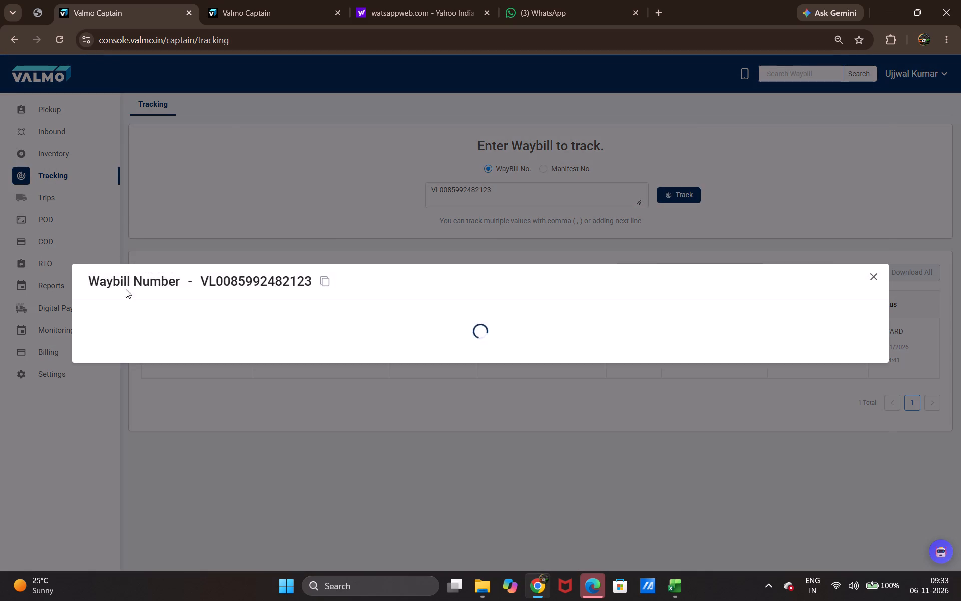
click(116, 181)
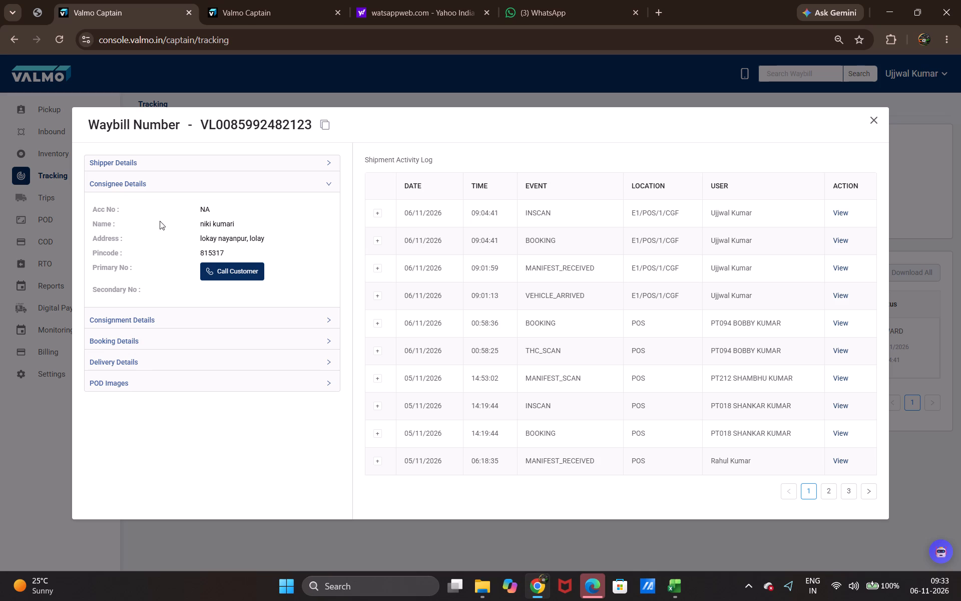
click(871, 118)
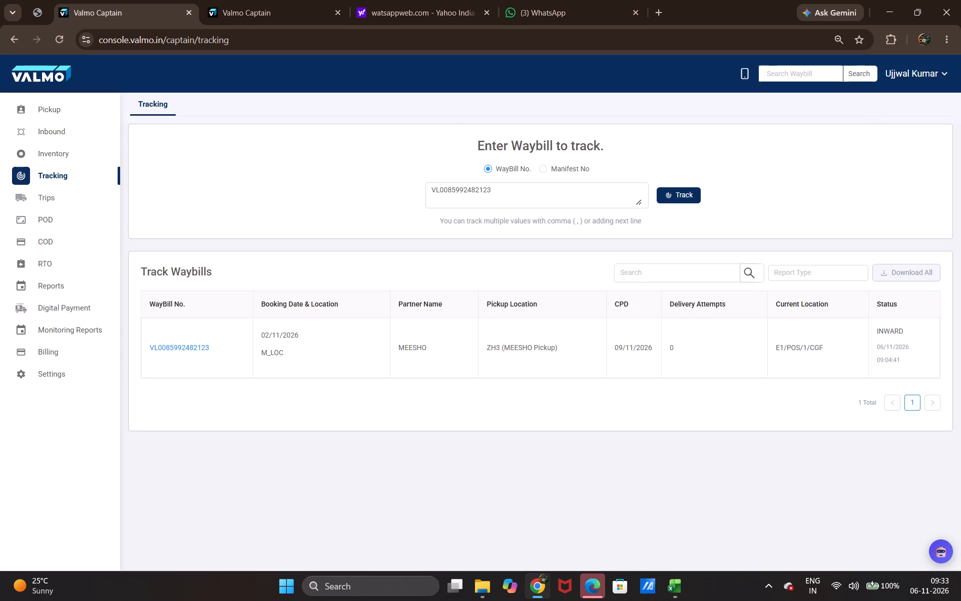
double_click(438, 187)
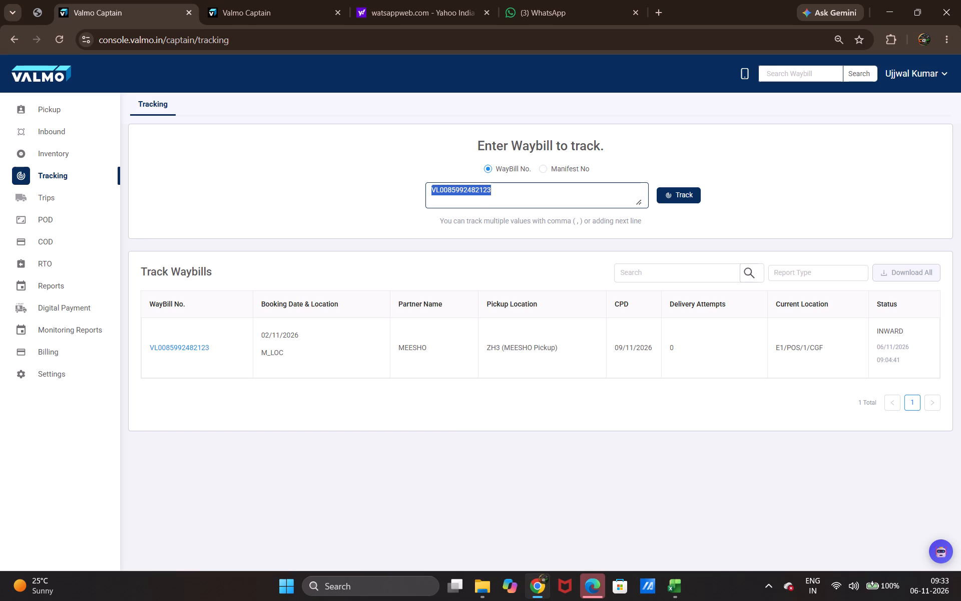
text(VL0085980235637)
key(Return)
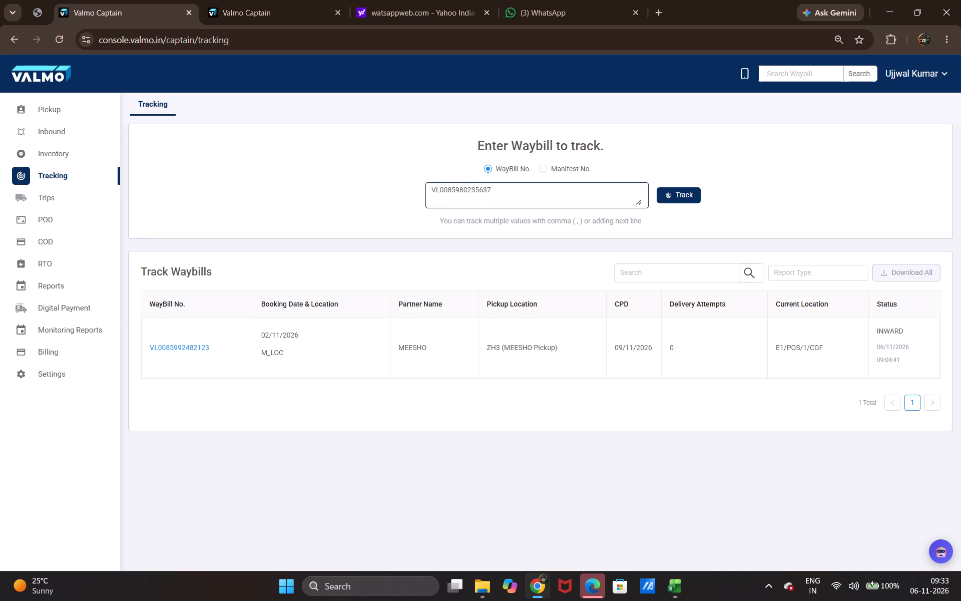
double_click(475, 191)
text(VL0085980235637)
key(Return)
click(685, 190)
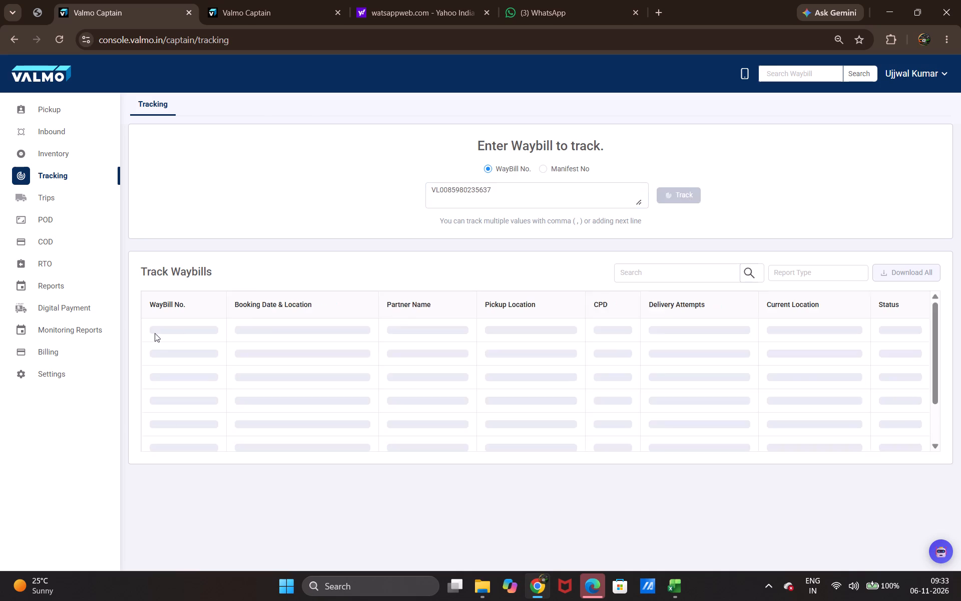
click(164, 346)
click(106, 181)
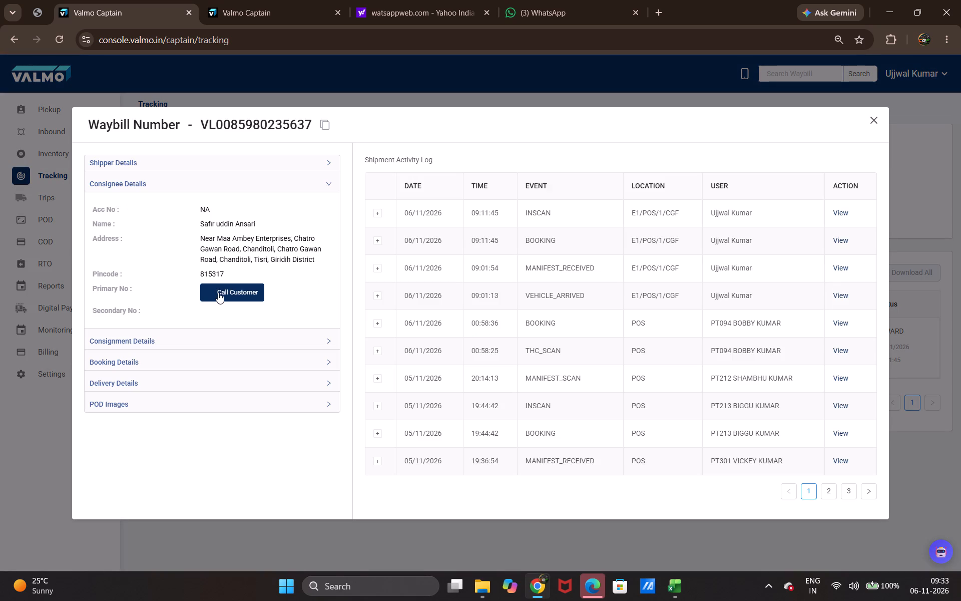
click(219, 292)
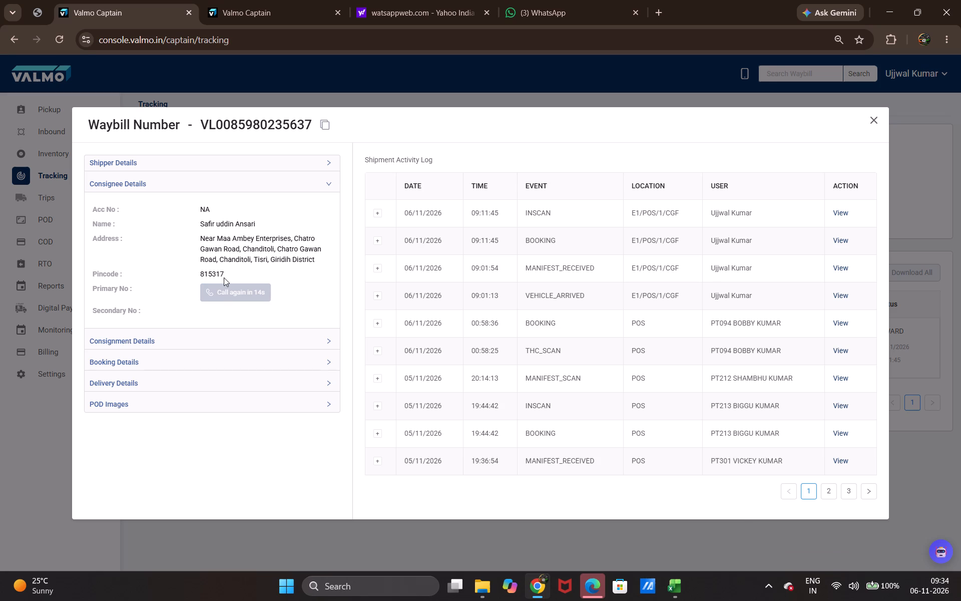
click(864, 122)
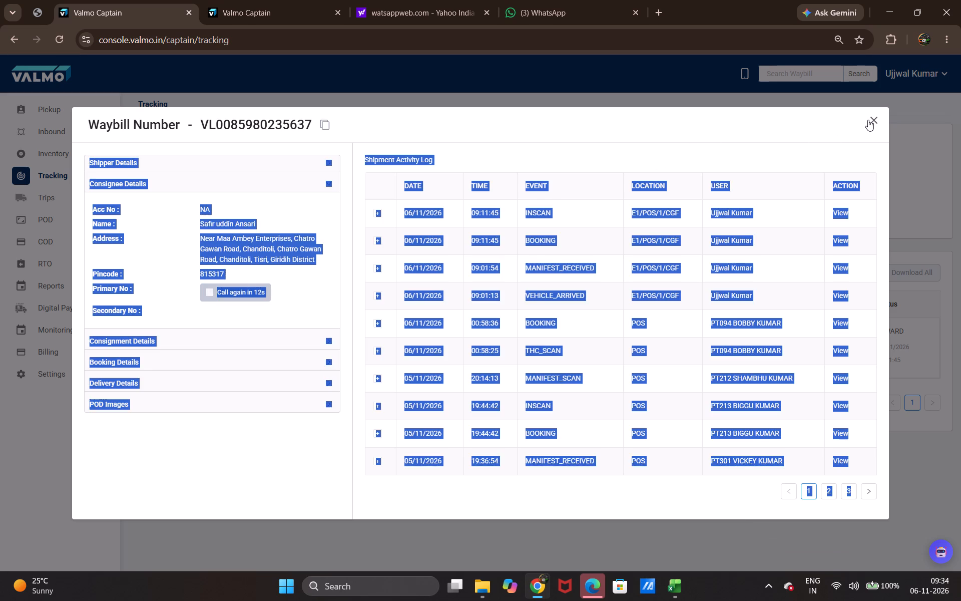
click(871, 119)
click(156, 350)
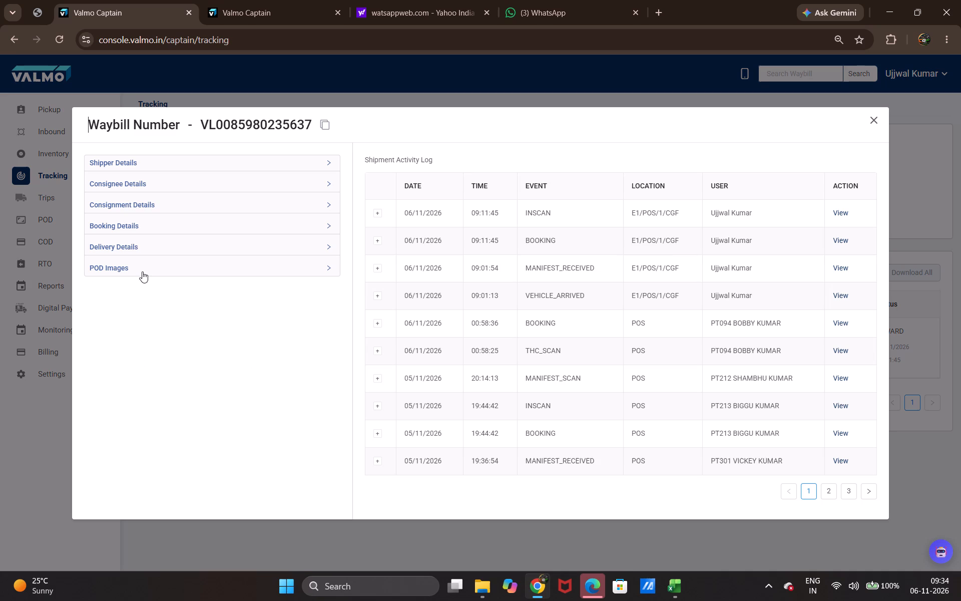
click(131, 180)
click(219, 282)
click(224, 292)
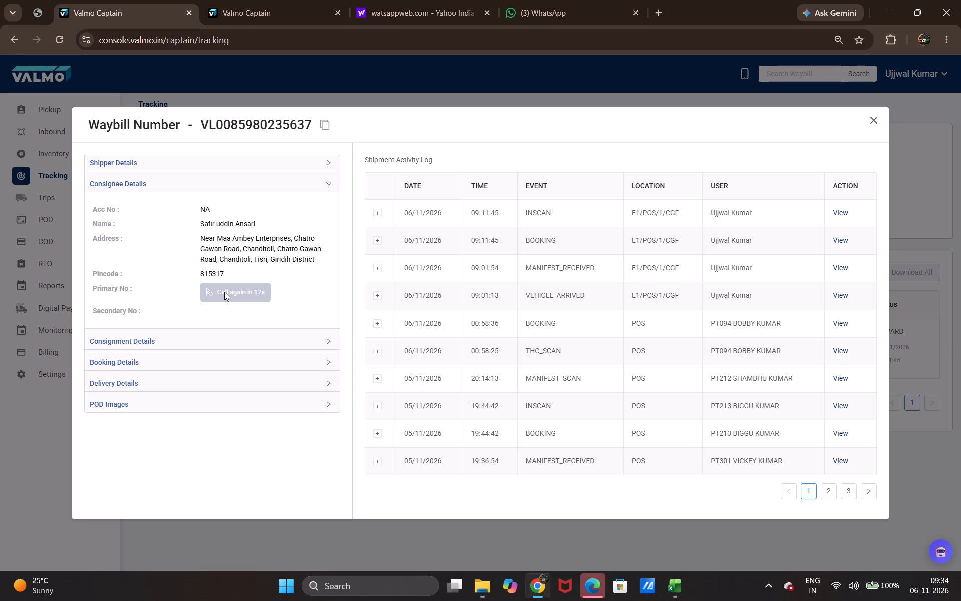
click(870, 117)
click(178, 351)
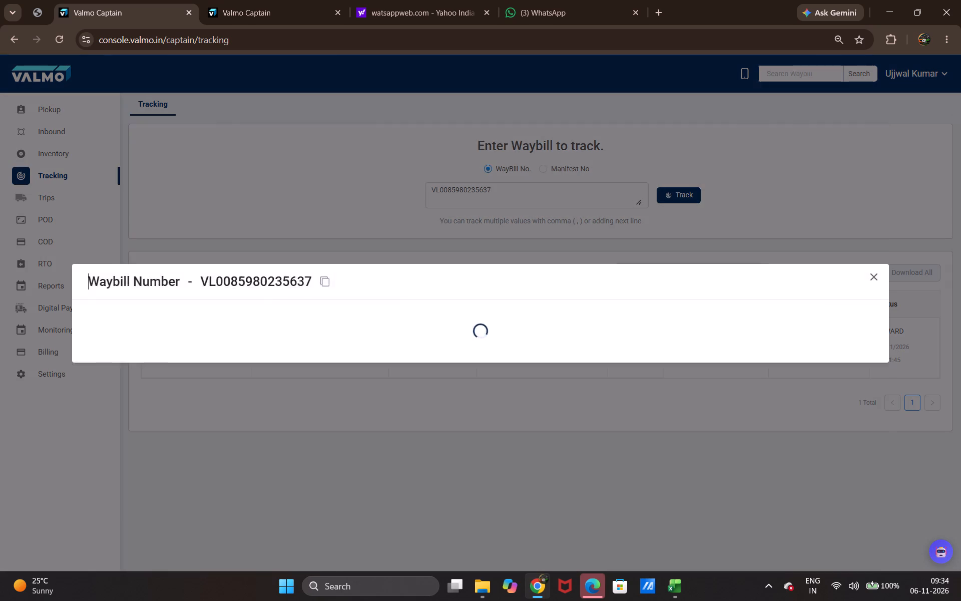
click(122, 183)
click(254, 287)
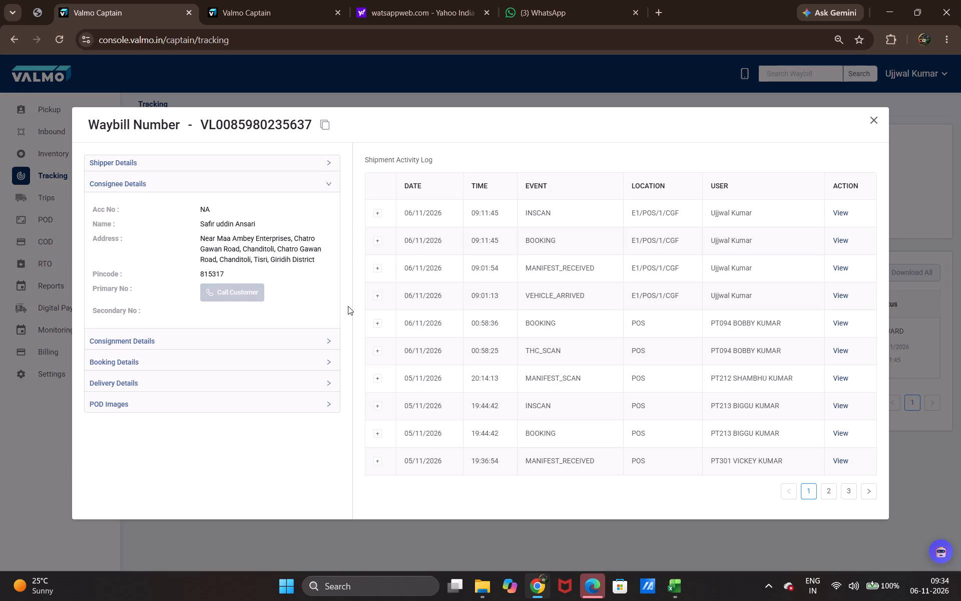
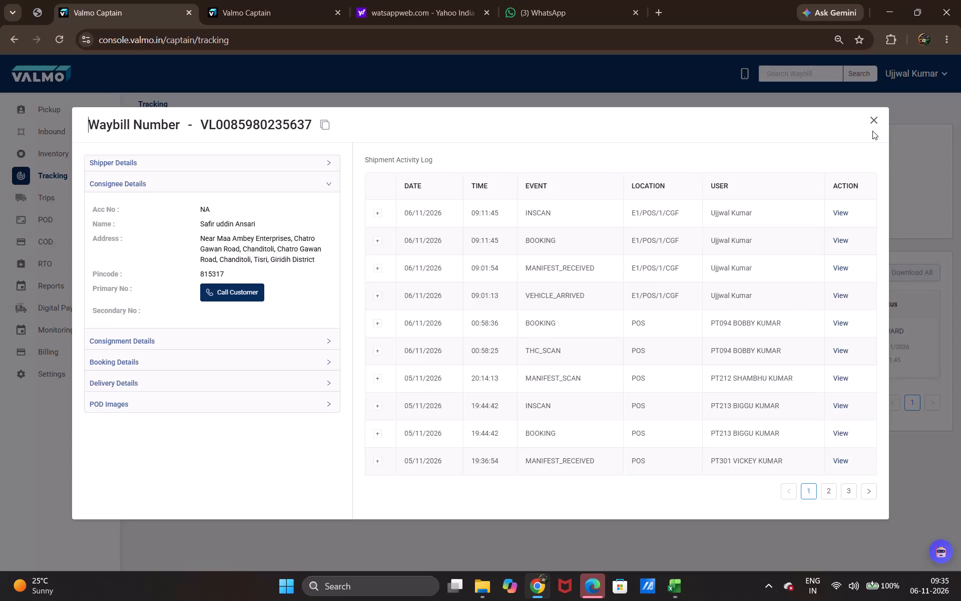
click(869, 121)
double_click(456, 194)
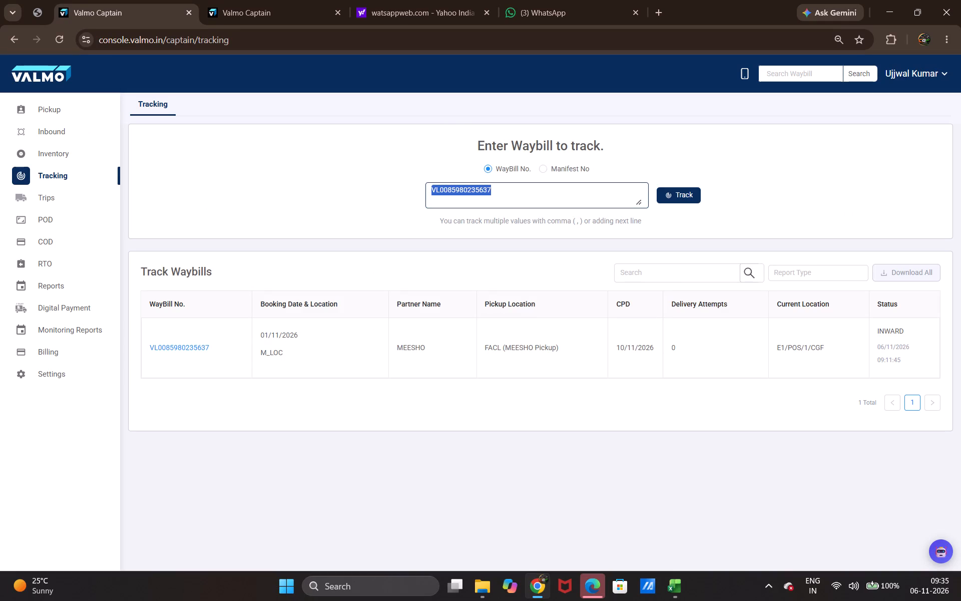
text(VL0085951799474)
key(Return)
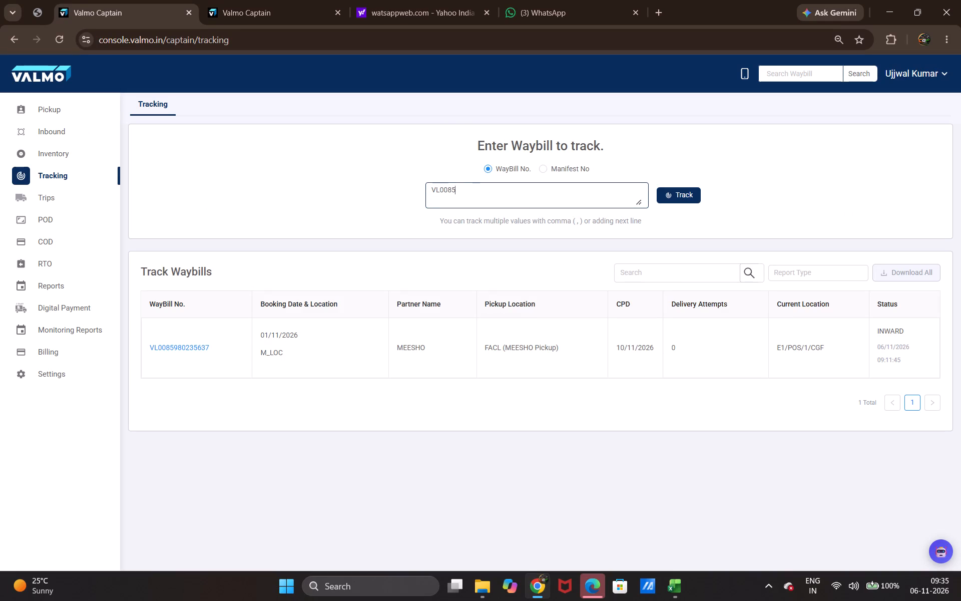
click(680, 190)
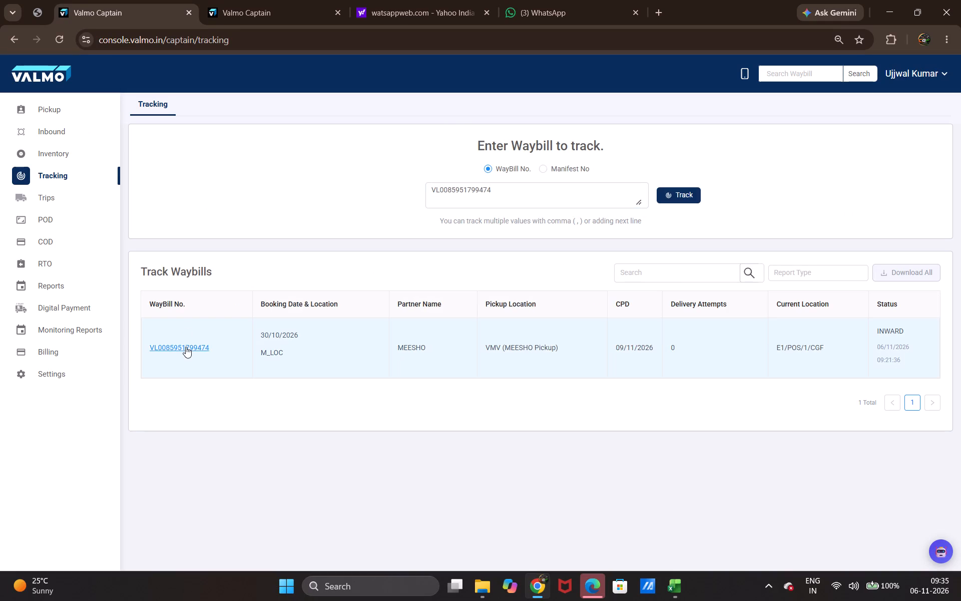
click(186, 348)
click(104, 189)
click(233, 281)
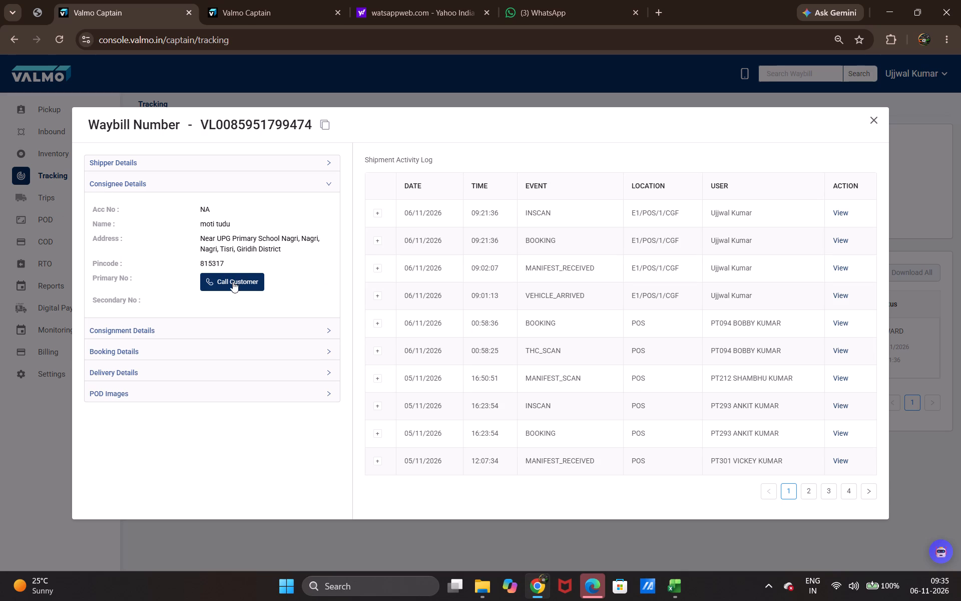
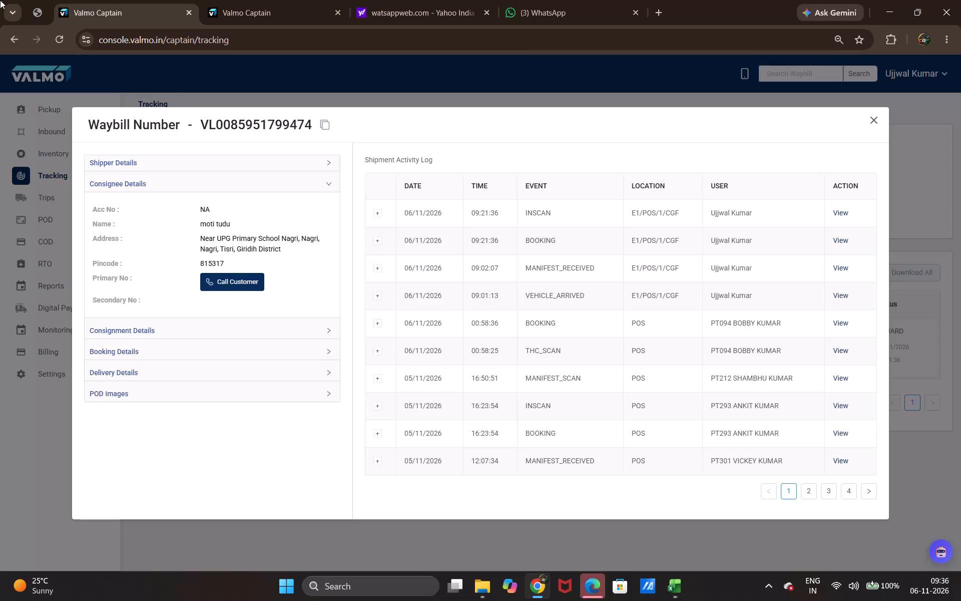
Close the waybill details and open the Manage Reverse Pickup list in the Pickup section.
click(871, 120)
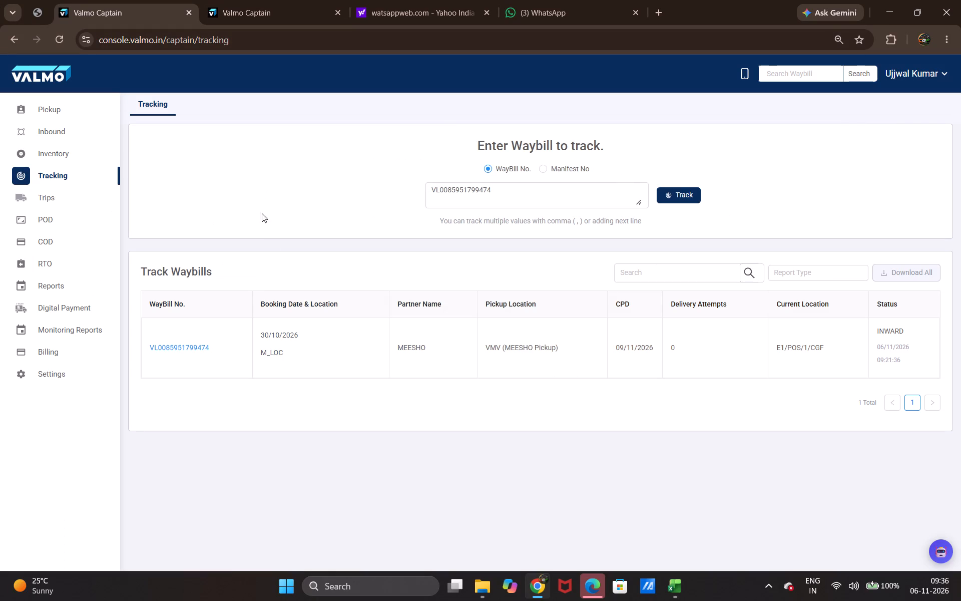
click(56, 110)
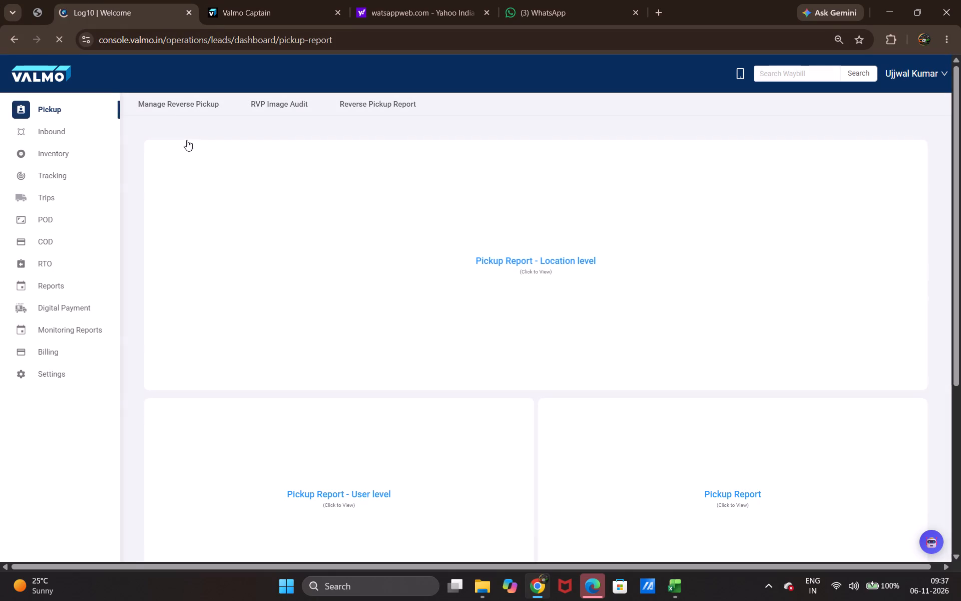
click(185, 117)
click(185, 105)
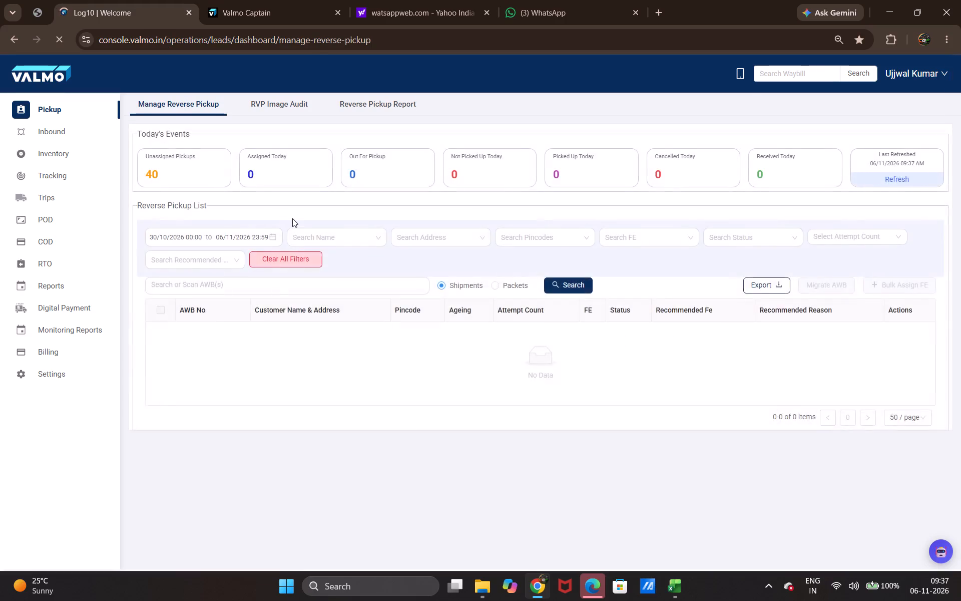
scroll(292, 218, down, 2)
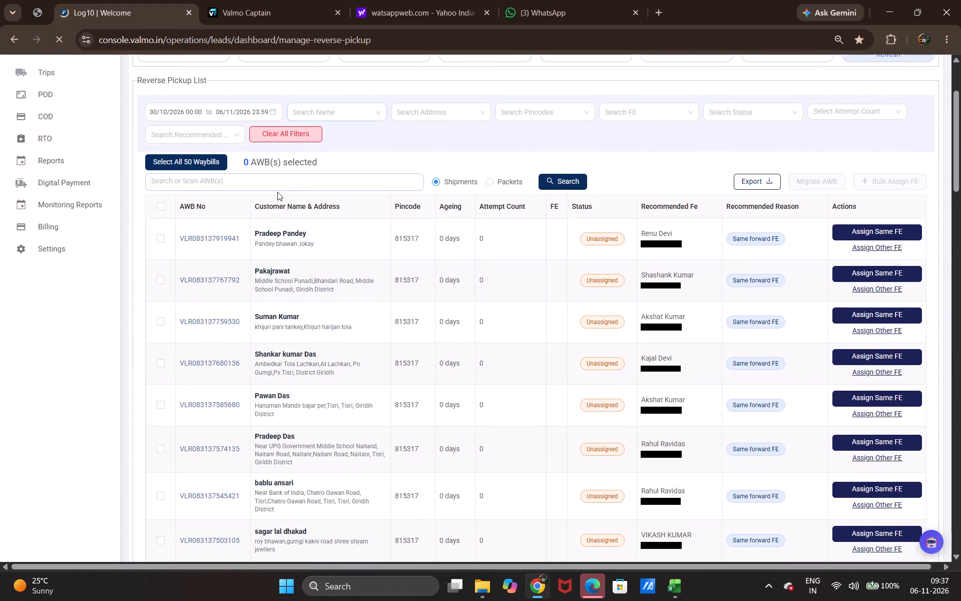
click(862, 230)
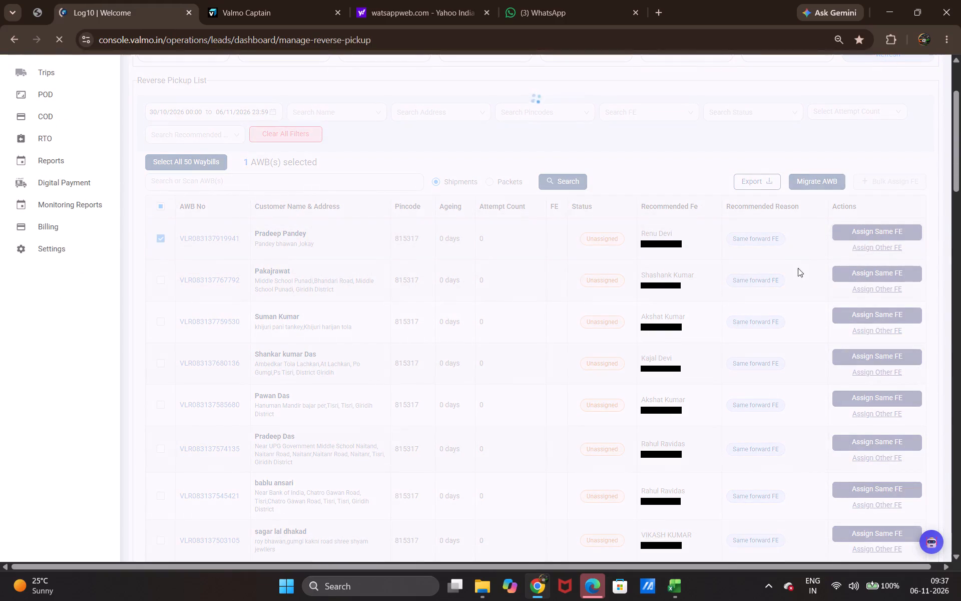
scroll(772, 291, down, 1)
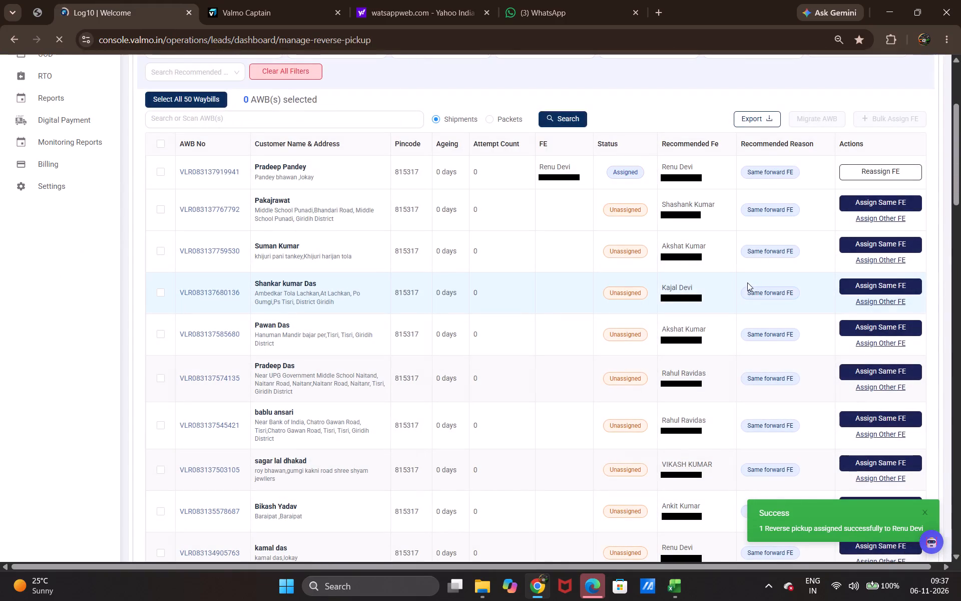
click(858, 204)
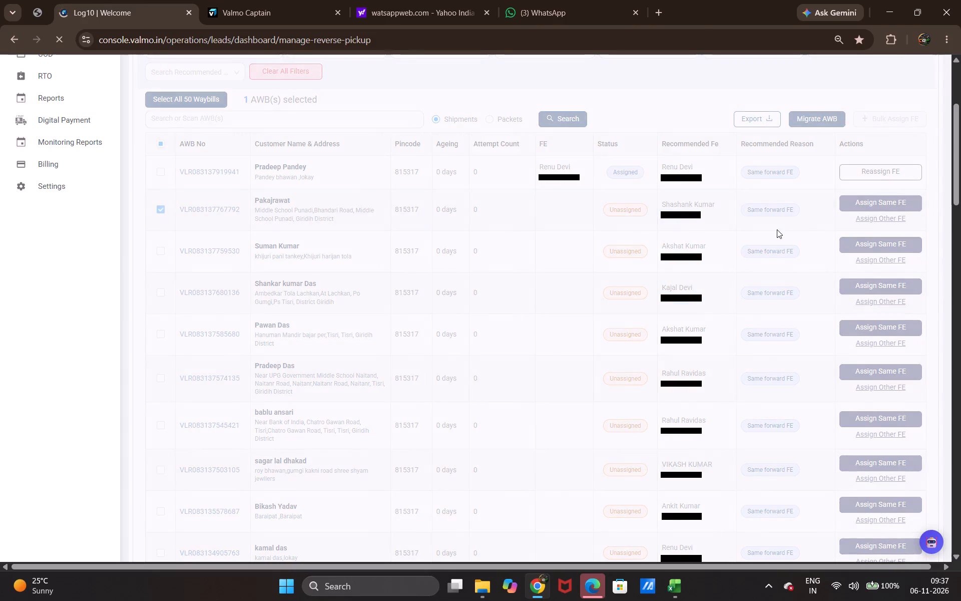
scroll(833, 298, down, 1)
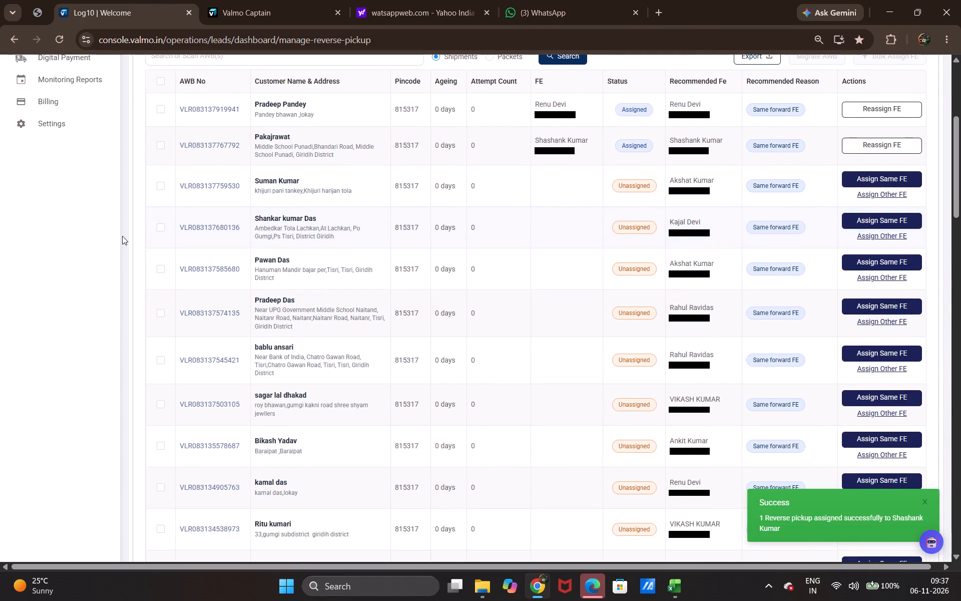
click(895, 236)
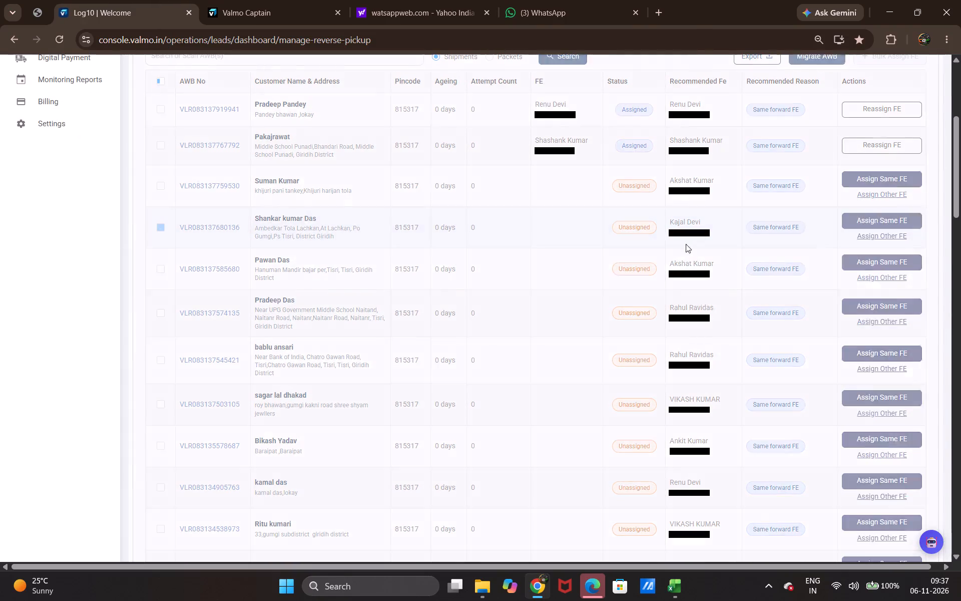
click(540, 251)
scroll(433, 304, down, 5)
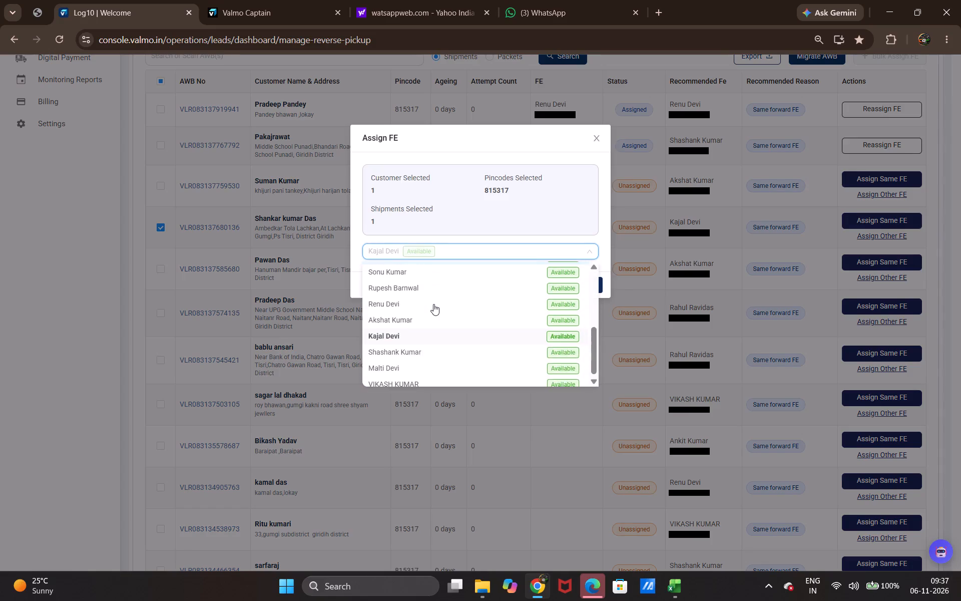
scroll(433, 304, down, 3)
click(399, 378)
click(592, 284)
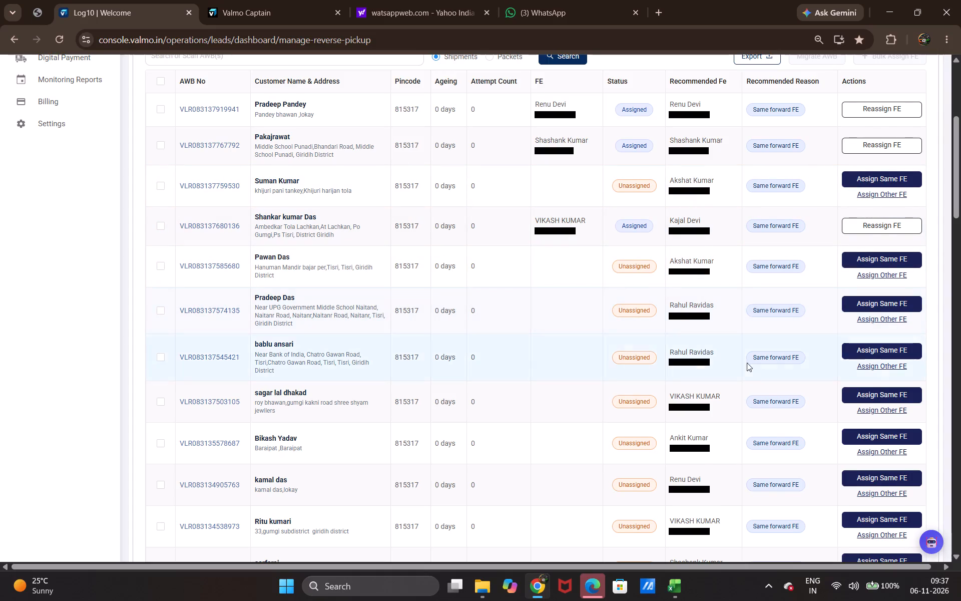
scroll(726, 362, down, 2)
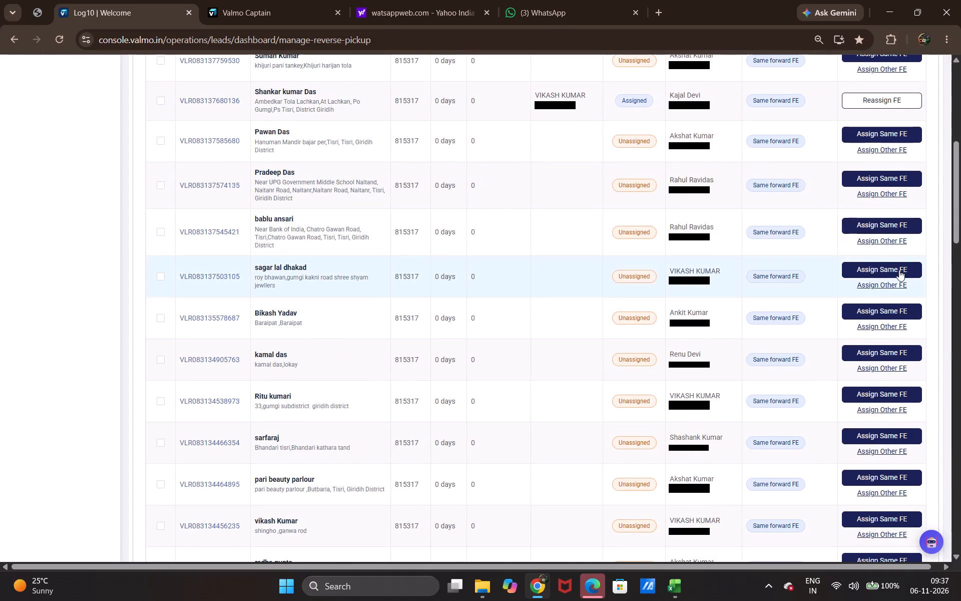
click(899, 269)
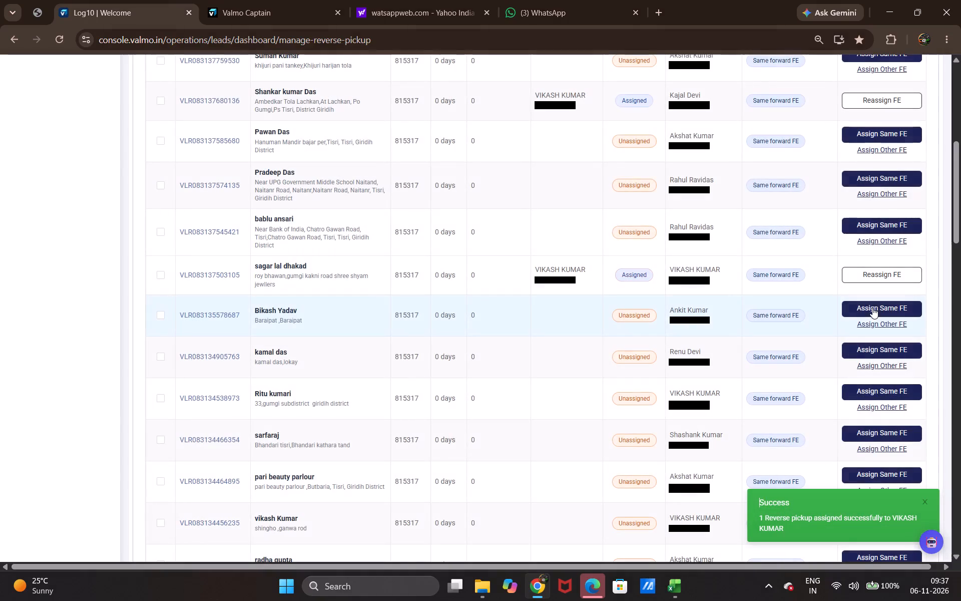
click(873, 307)
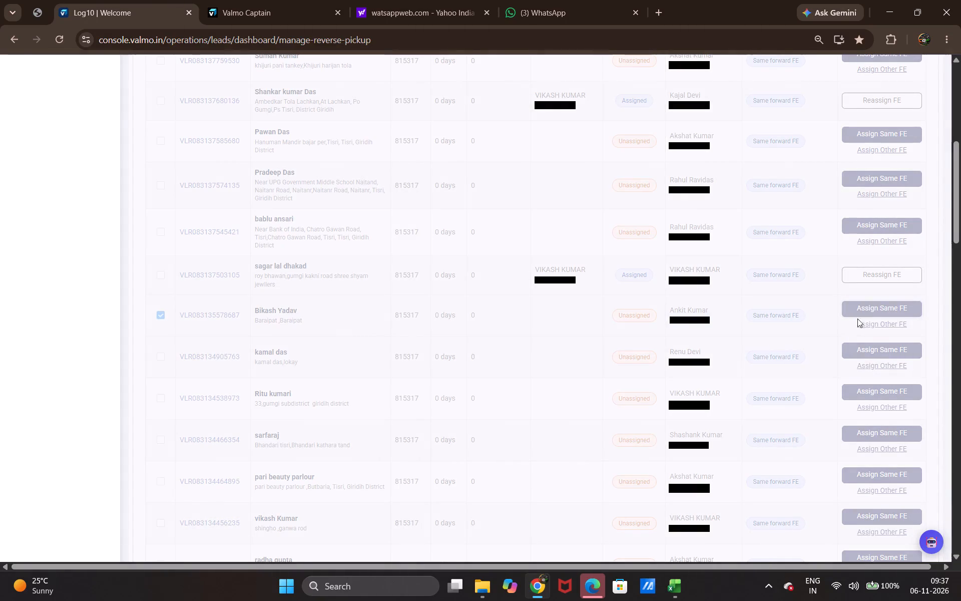
click(882, 344)
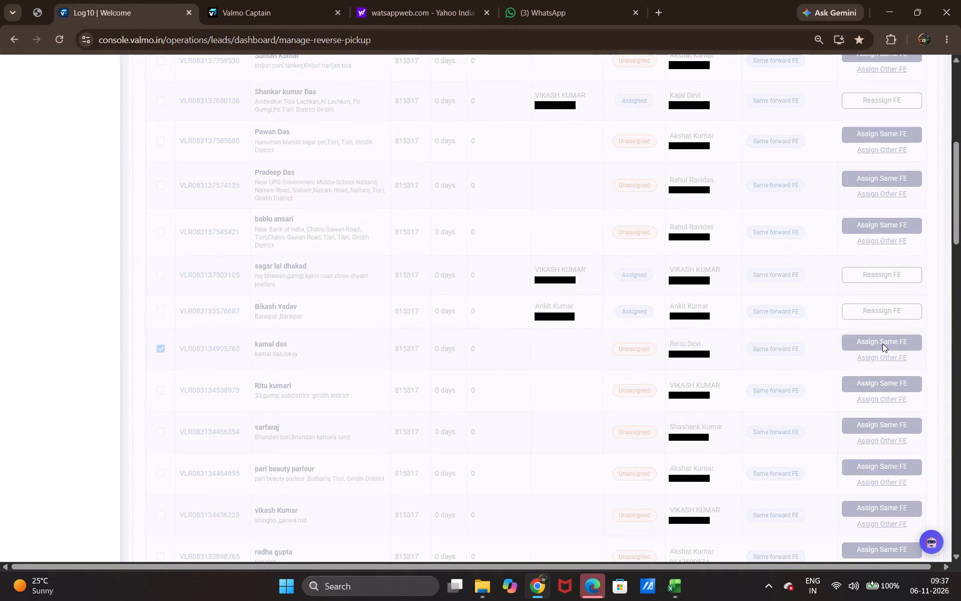
scroll(882, 344, down, 2)
click(875, 252)
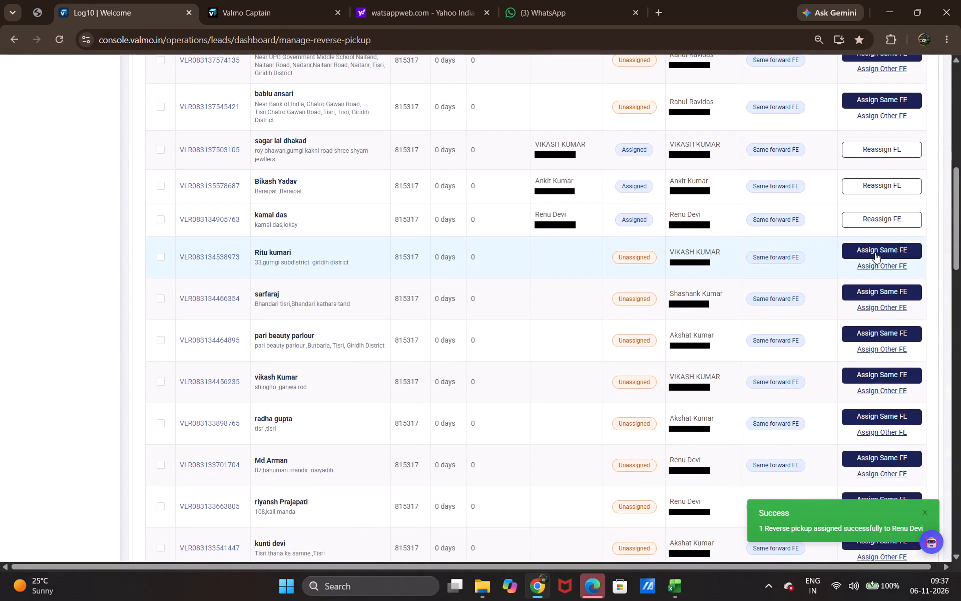
click(875, 284)
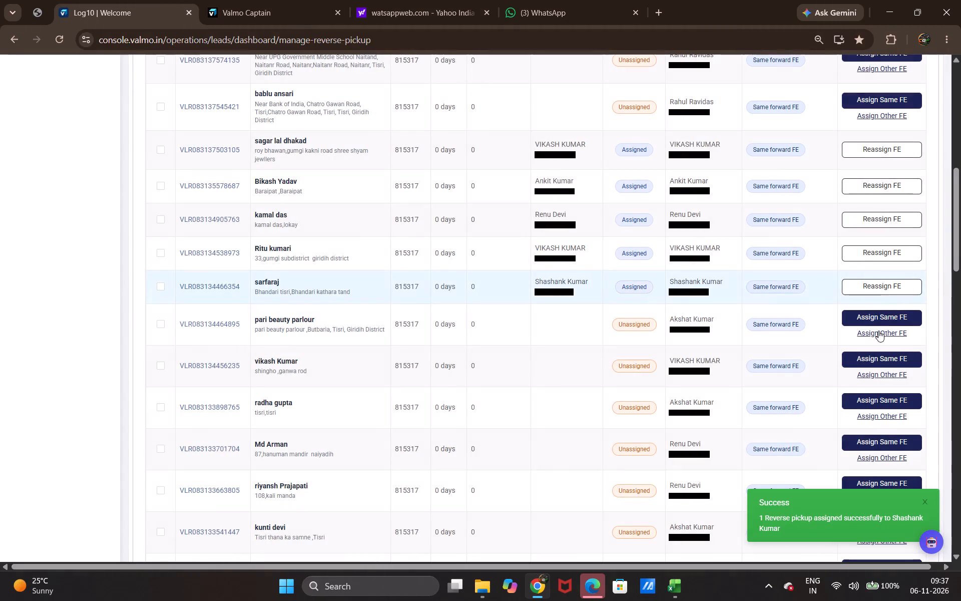
click(879, 316)
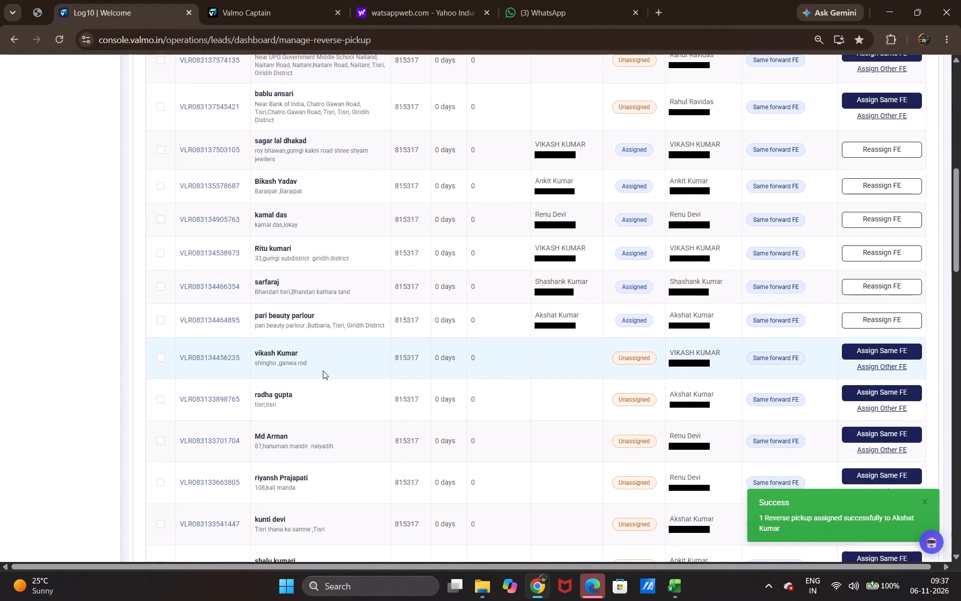
click(893, 353)
scroll(853, 357, down, 1)
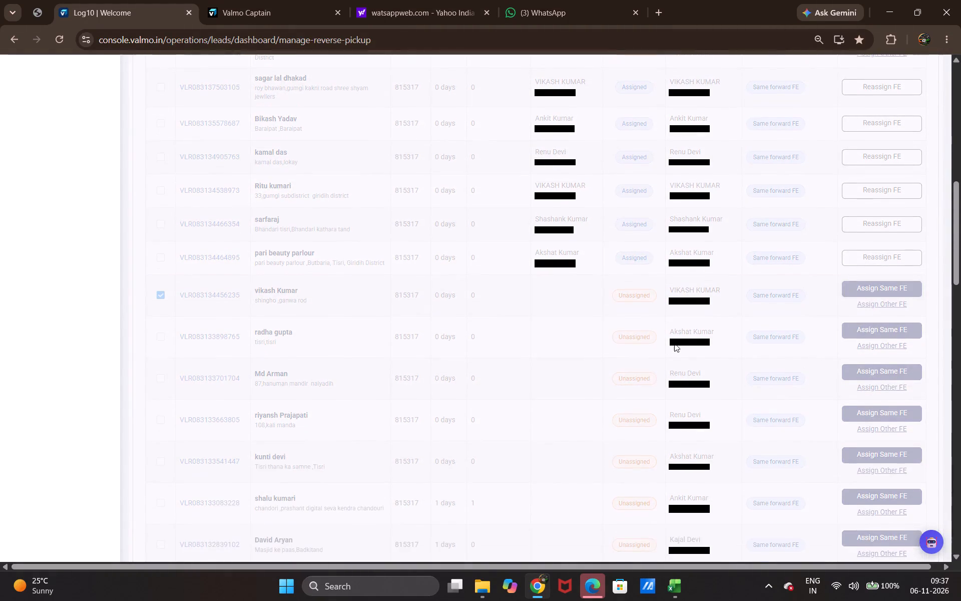
scroll(714, 337, down, 1)
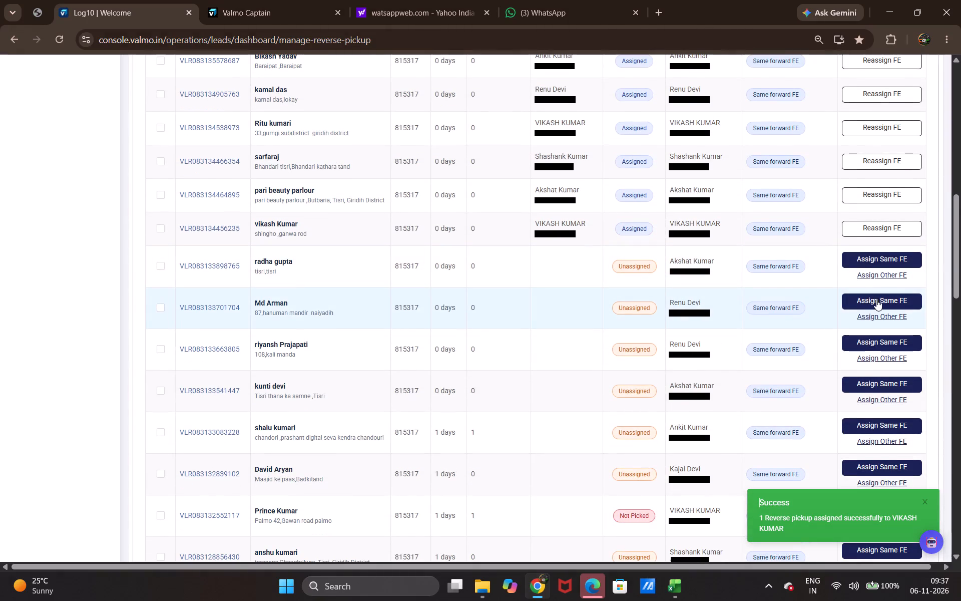
click(879, 298)
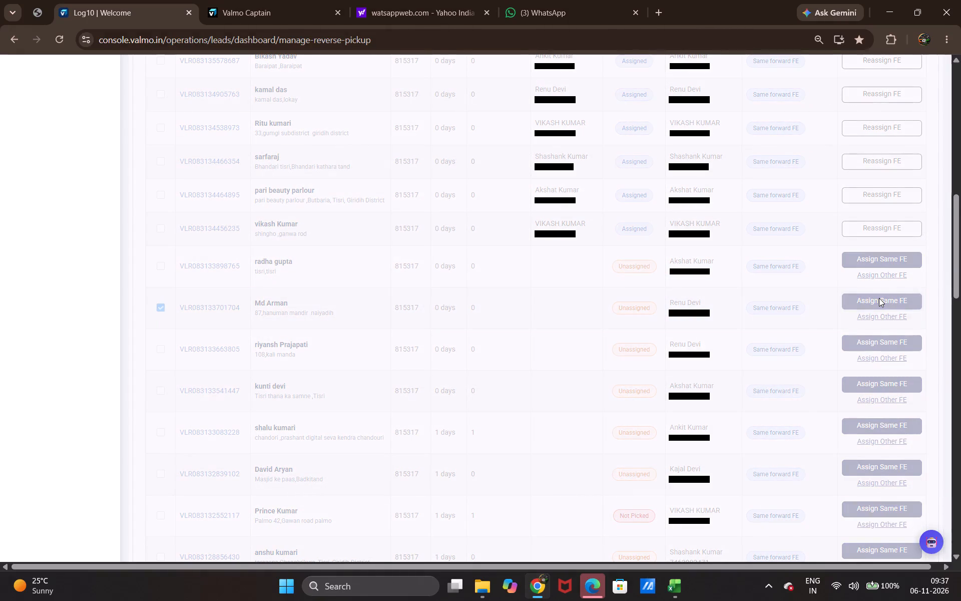
click(875, 335)
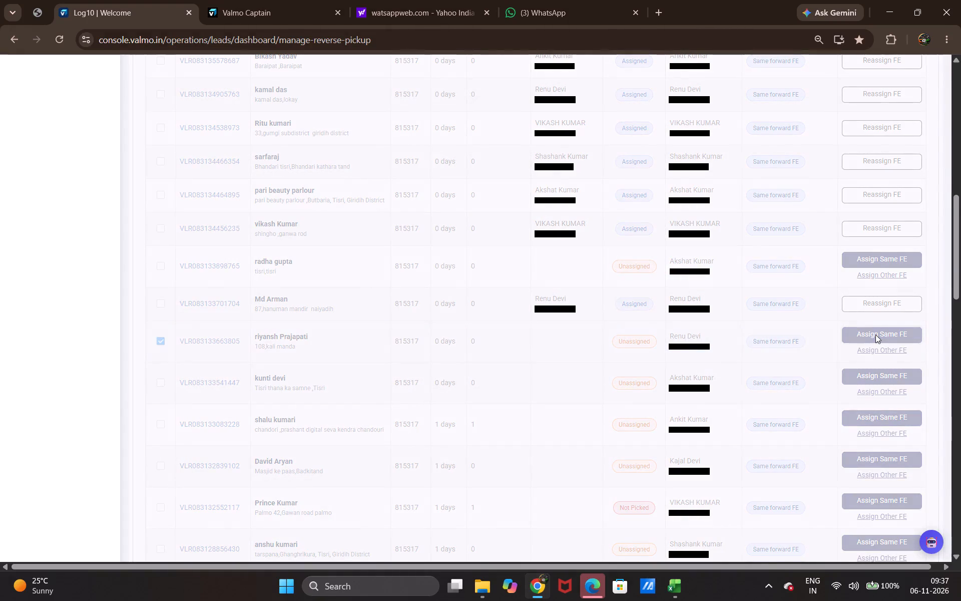
scroll(826, 348, down, 1)
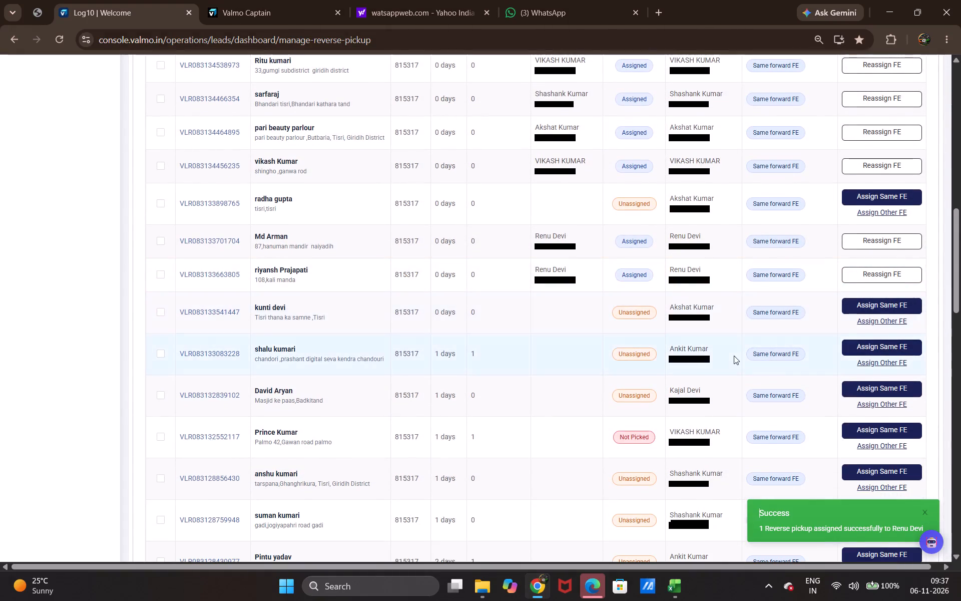
scroll(734, 356, down, 1)
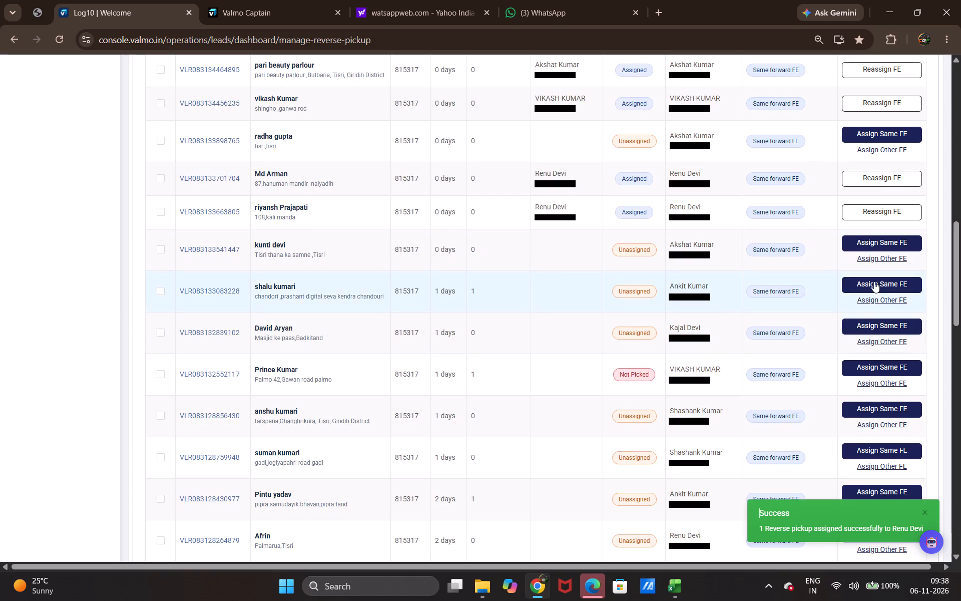
click(874, 281)
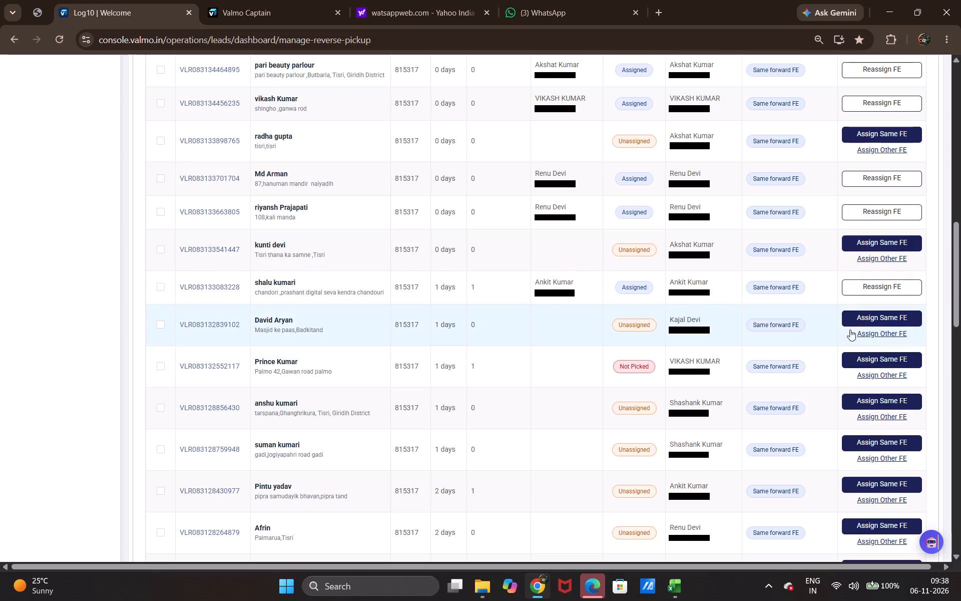
click(866, 334)
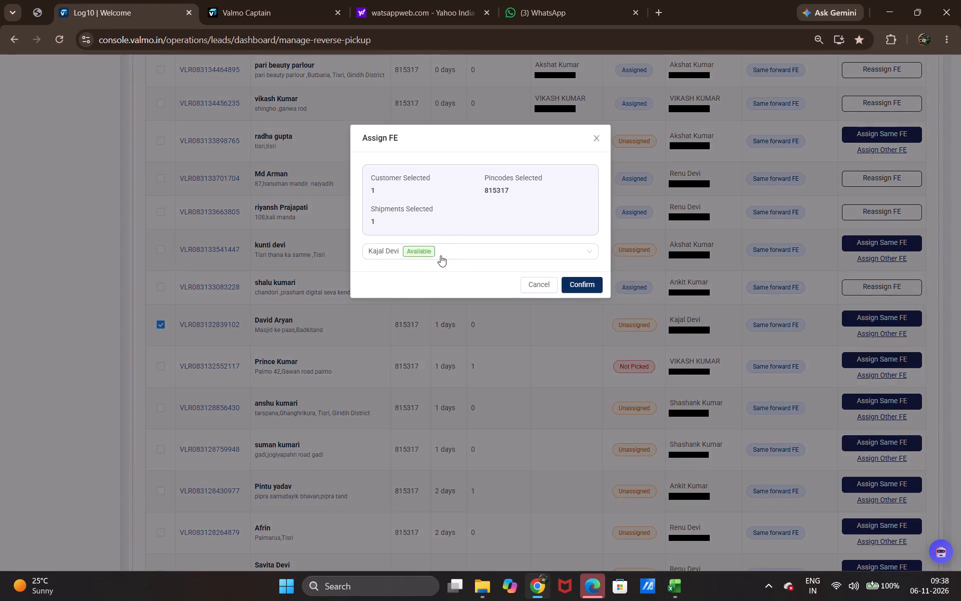
click(441, 255)
scroll(434, 284, down, 9)
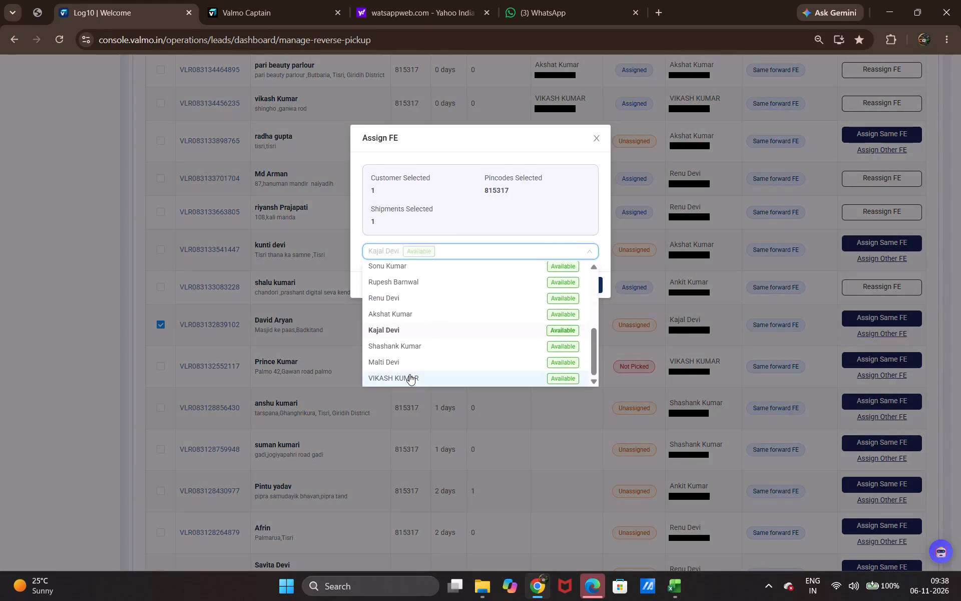
scroll(391, 322, up, 4)
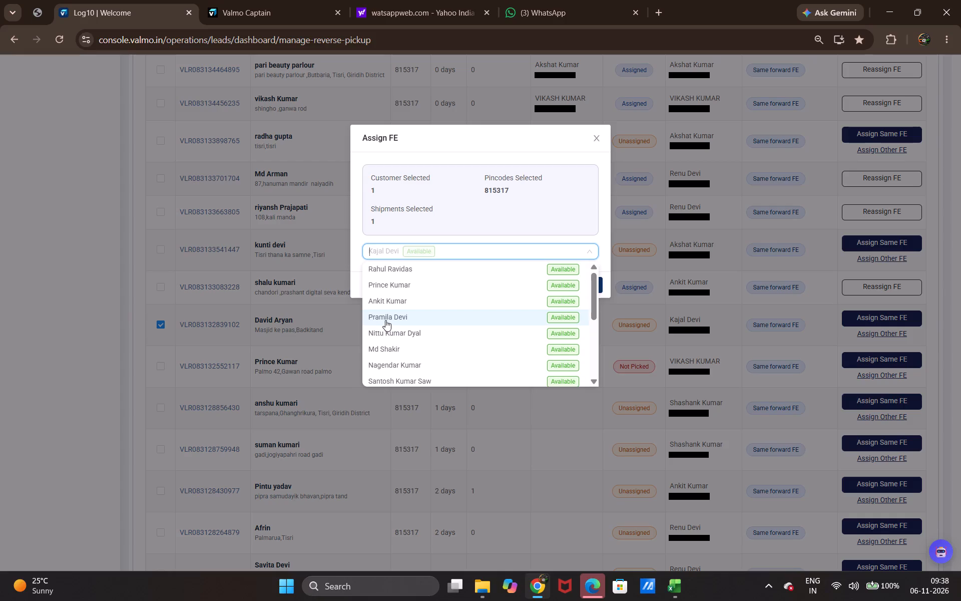
scroll(437, 315, down, 2)
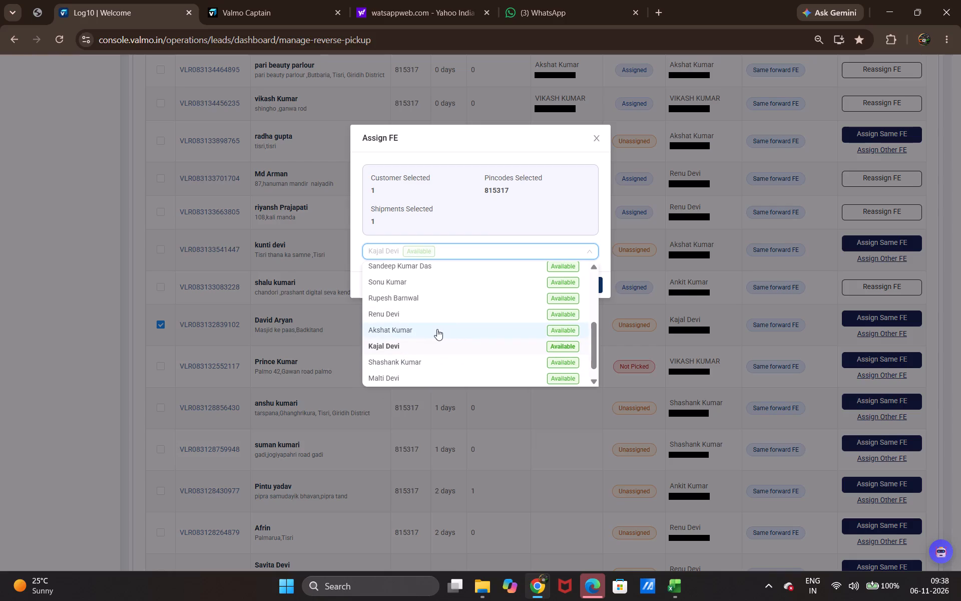
click(406, 319)
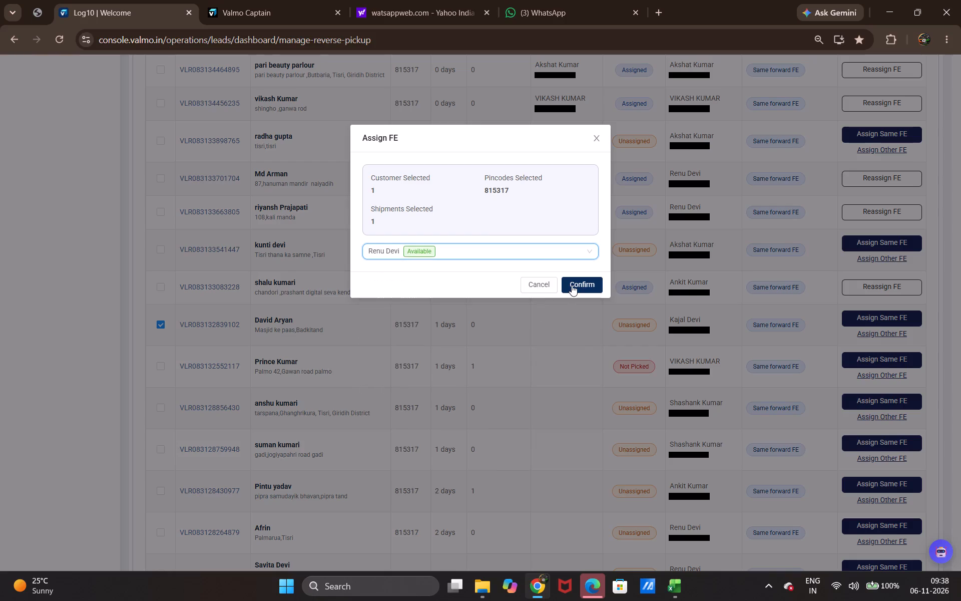
click(572, 285)
scroll(746, 337, down, 1)
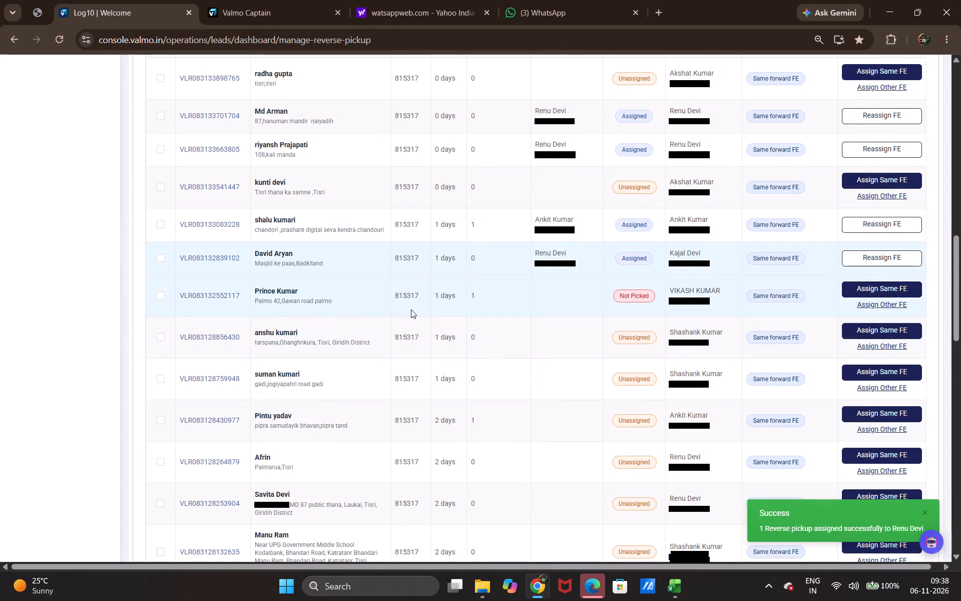
click(851, 289)
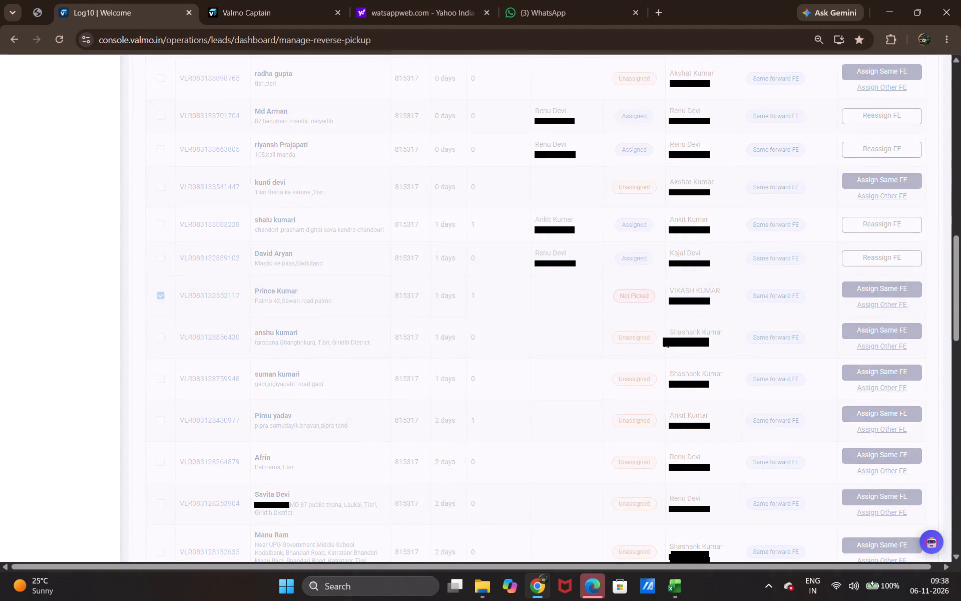
click(877, 321)
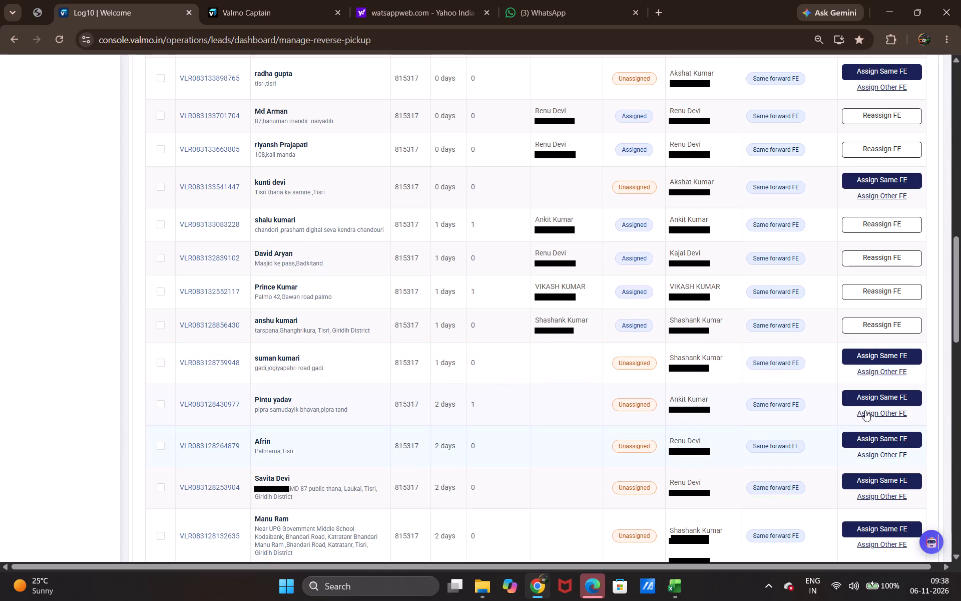
click(876, 354)
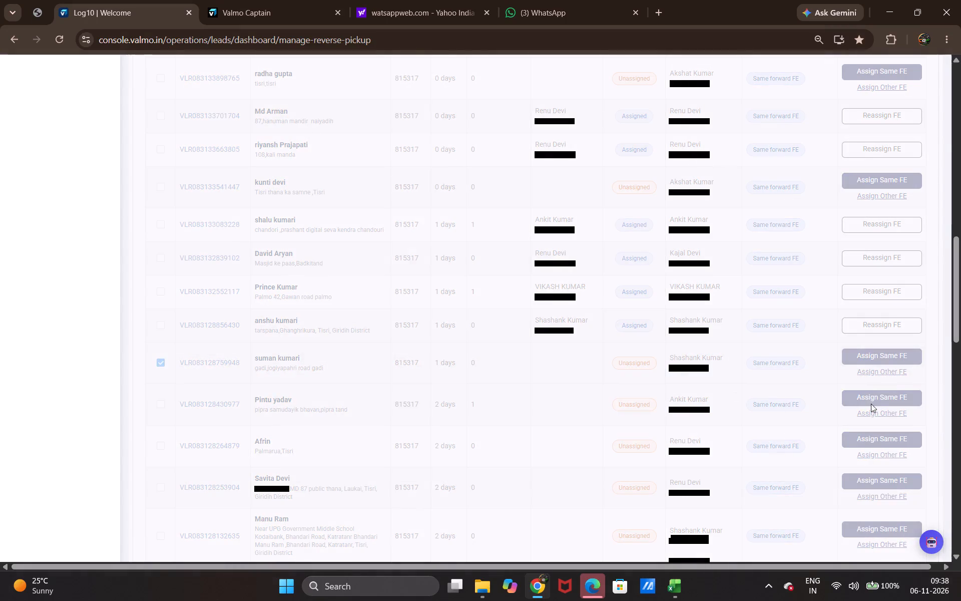
click(877, 390)
scroll(876, 390, down, 1)
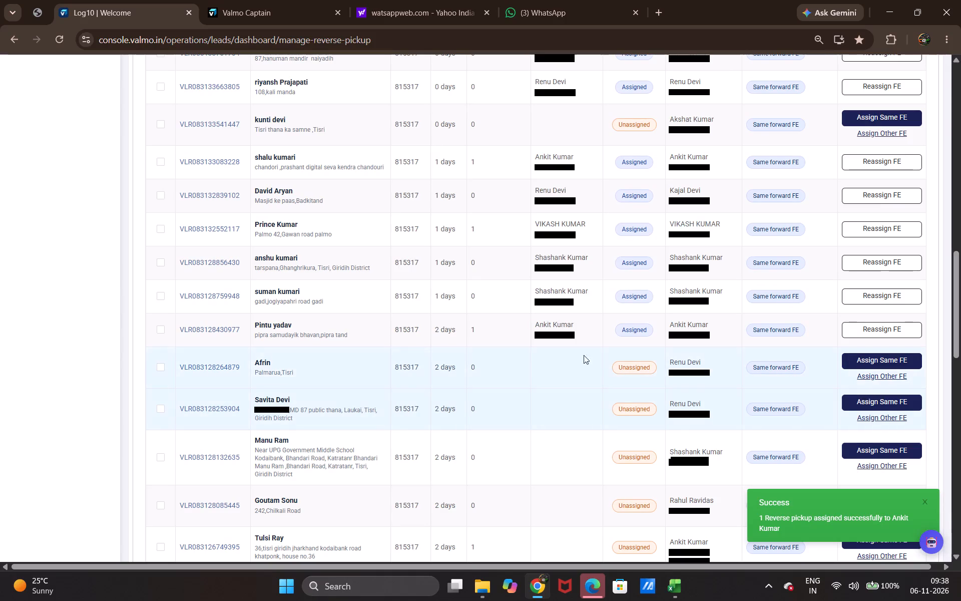
click(870, 361)
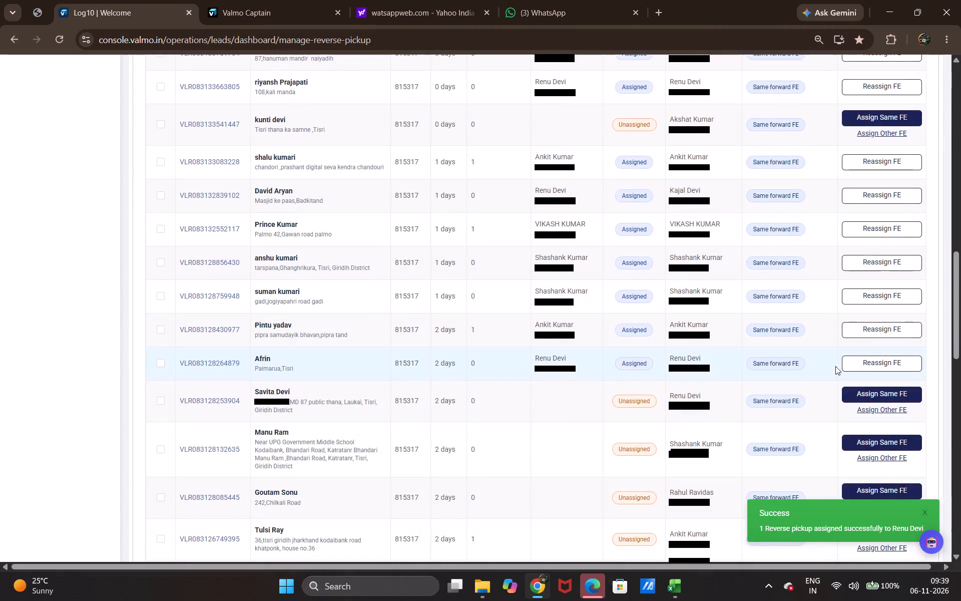
scroll(684, 401, down, 1)
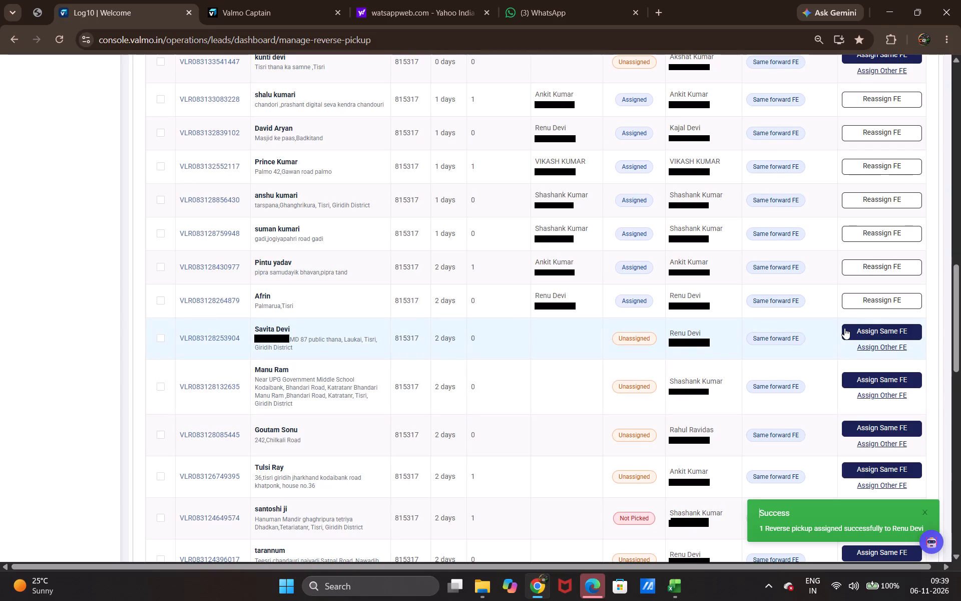
click(850, 328)
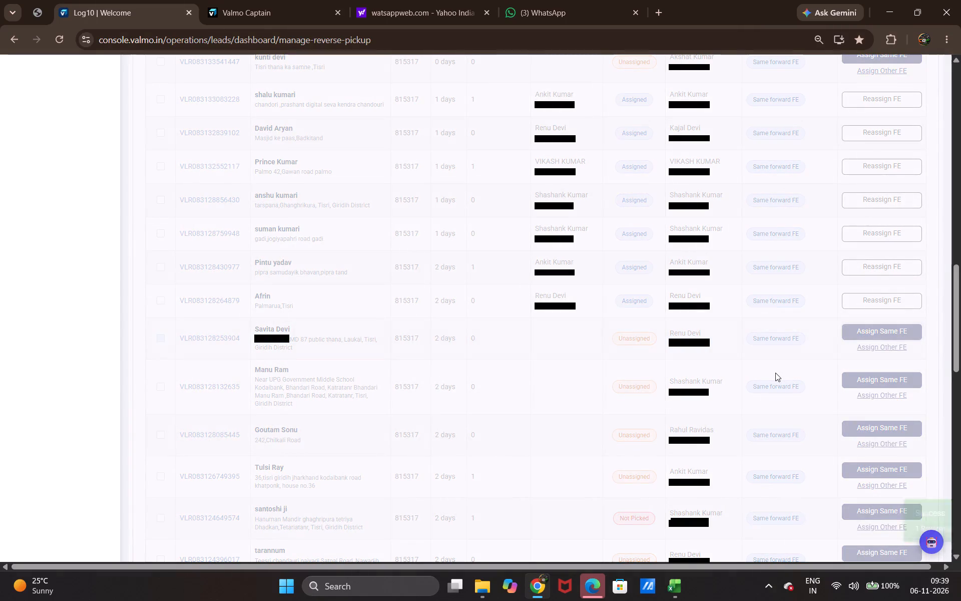
scroll(774, 374, down, 1)
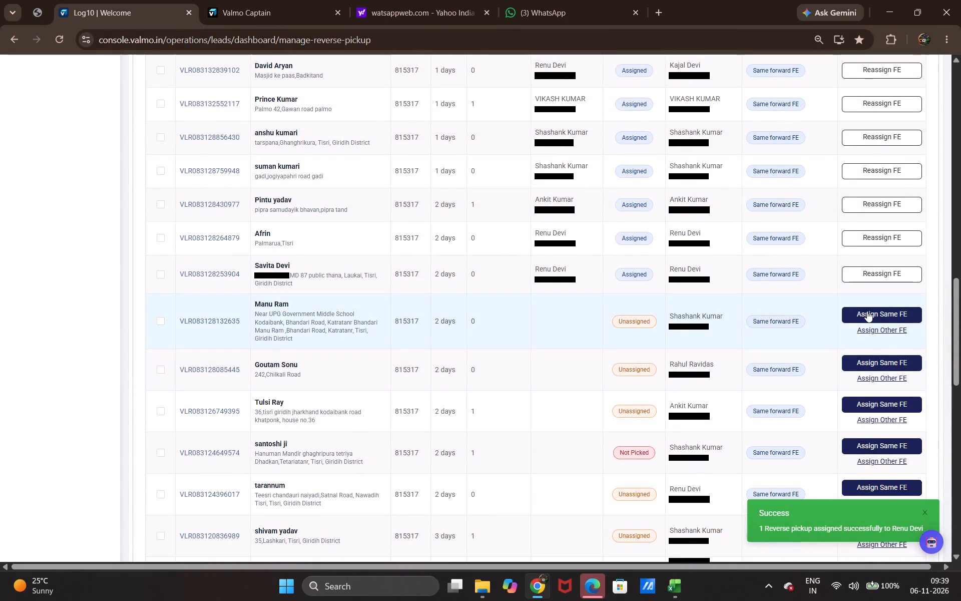
click(868, 311)
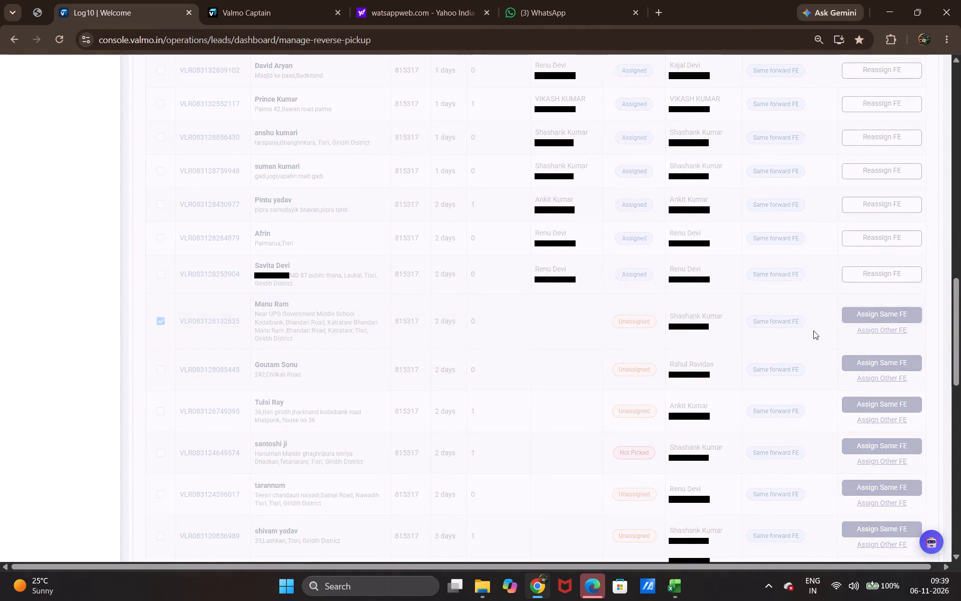
scroll(810, 331, down, 1)
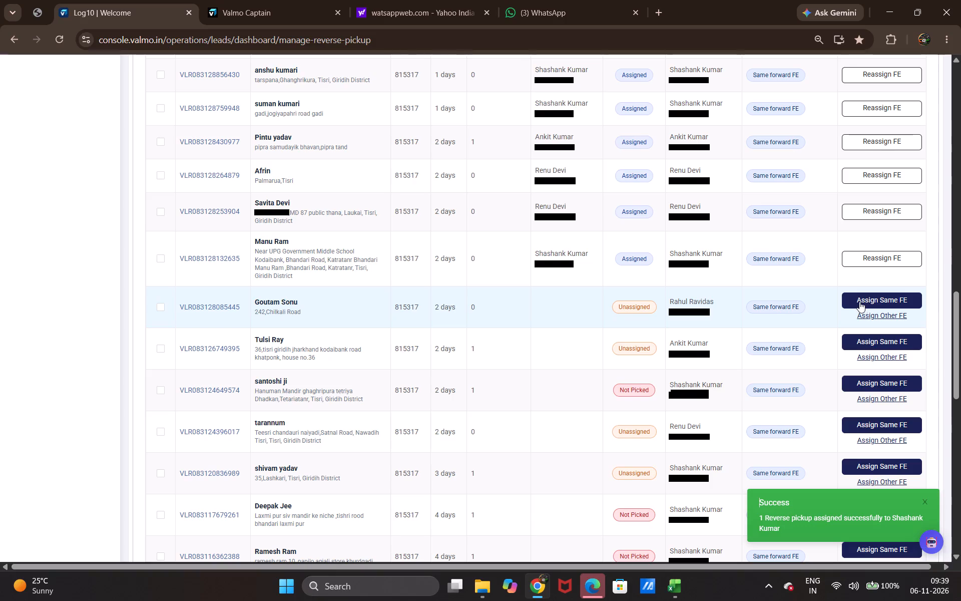
scroll(783, 327, down, 1)
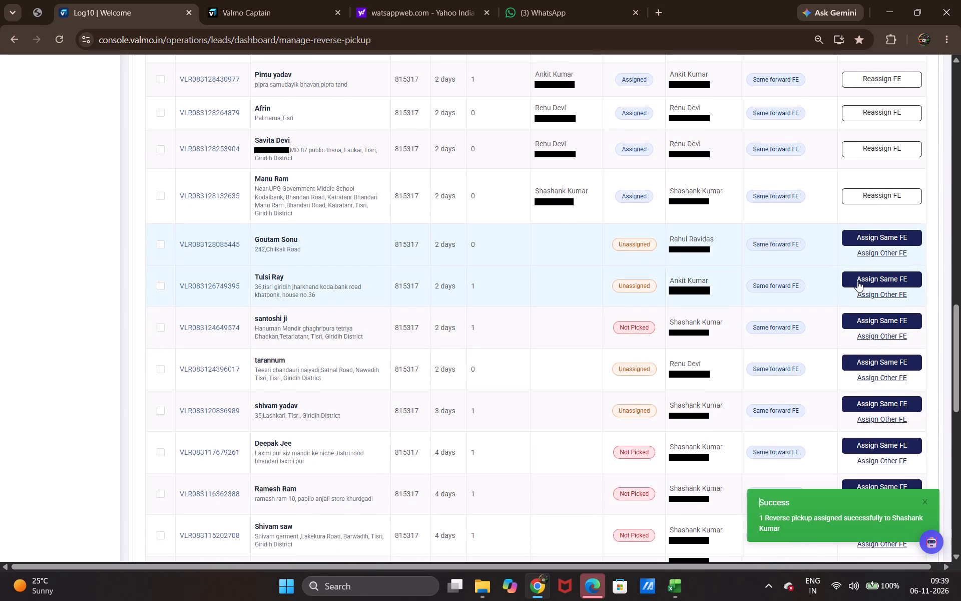
click(857, 281)
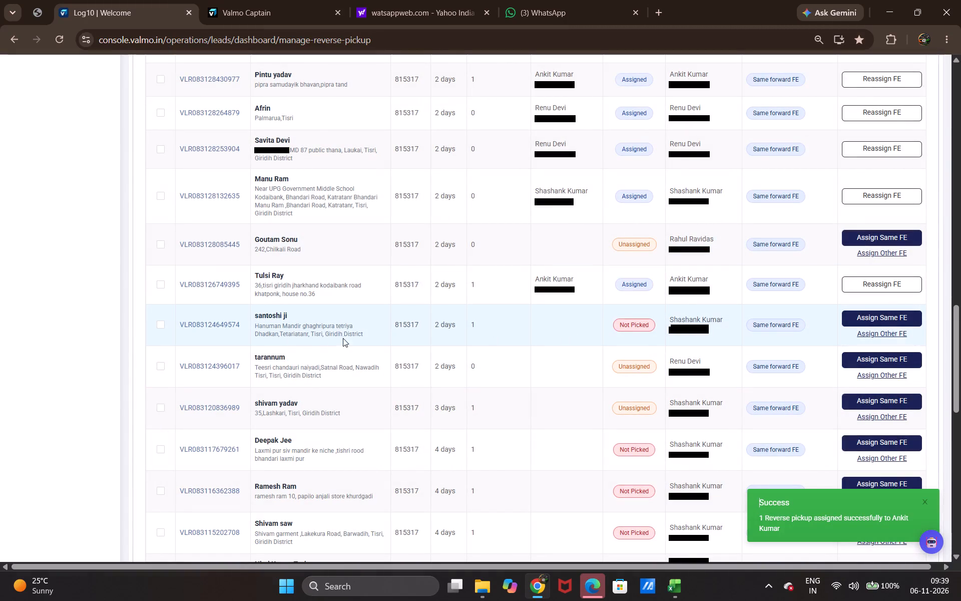
click(857, 319)
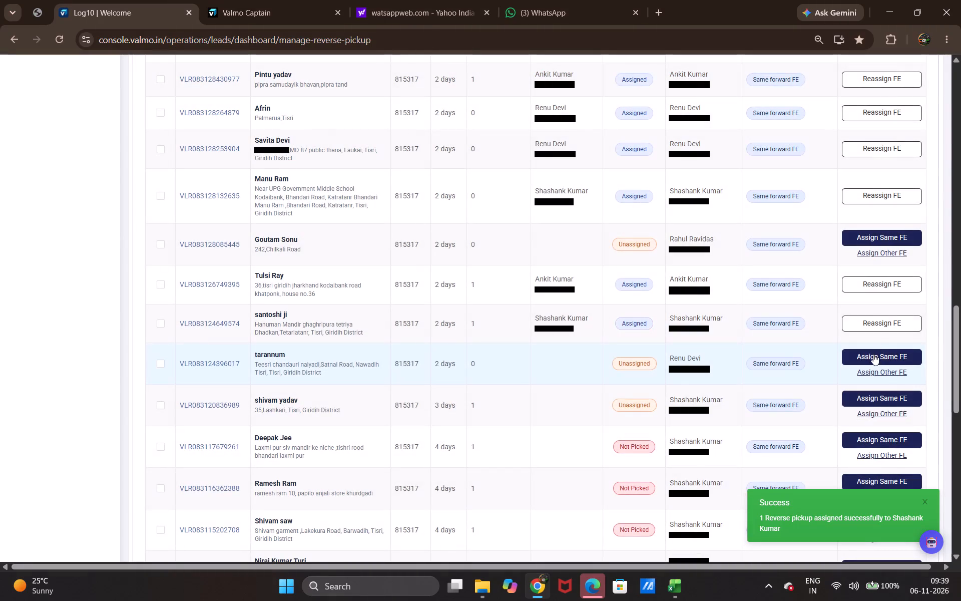
click(873, 354)
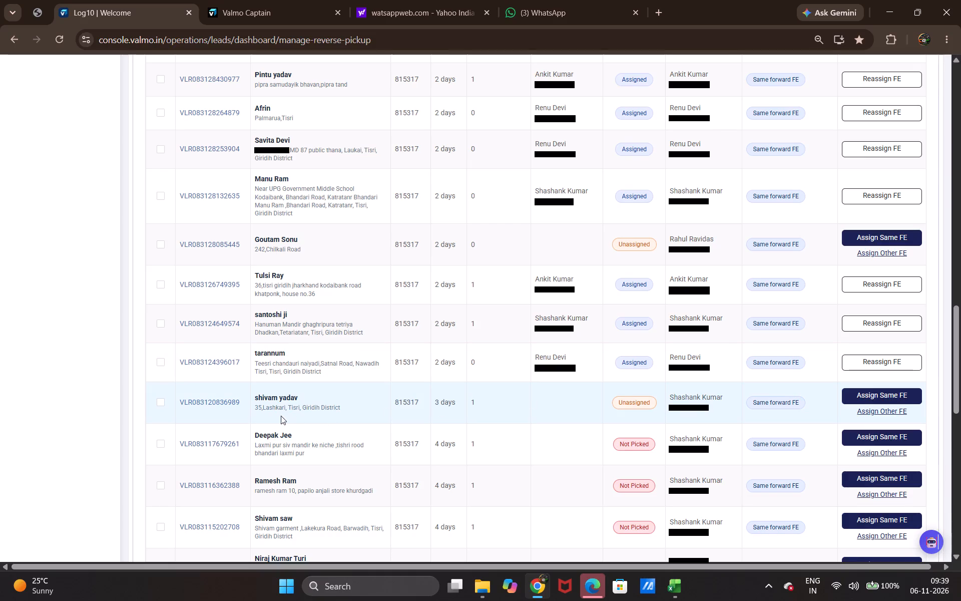
click(864, 396)
scroll(787, 411, down, 2)
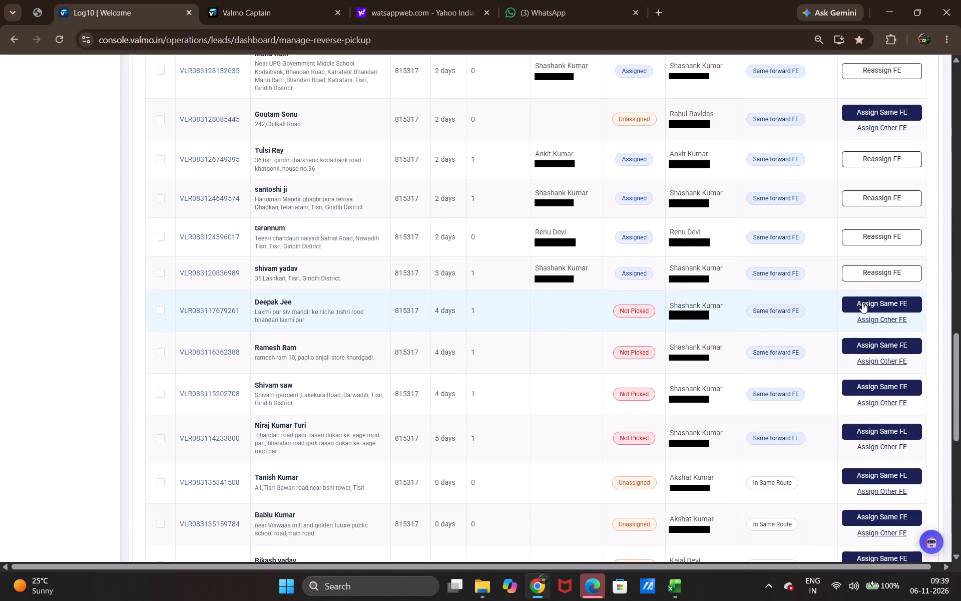
click(862, 302)
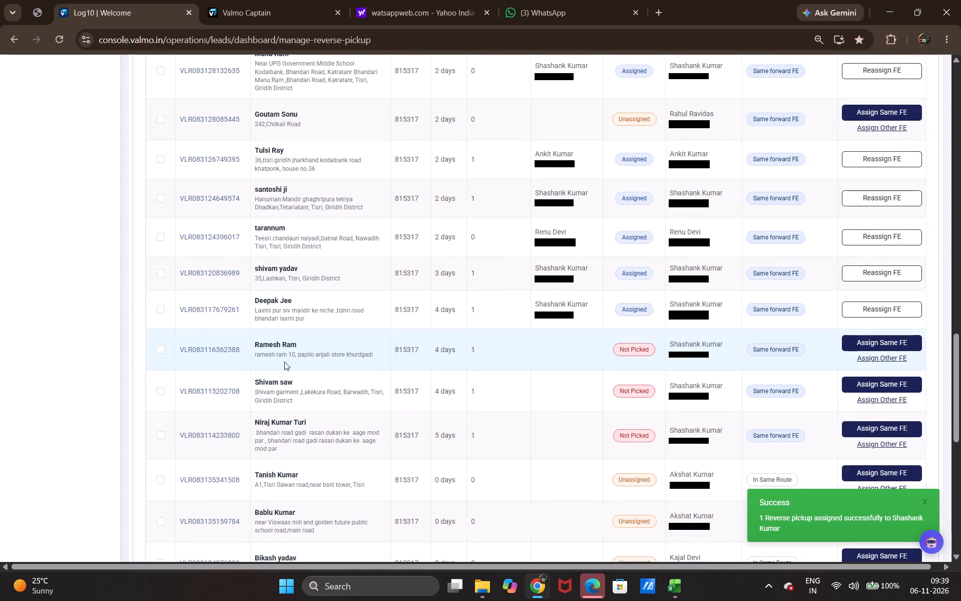
click(863, 344)
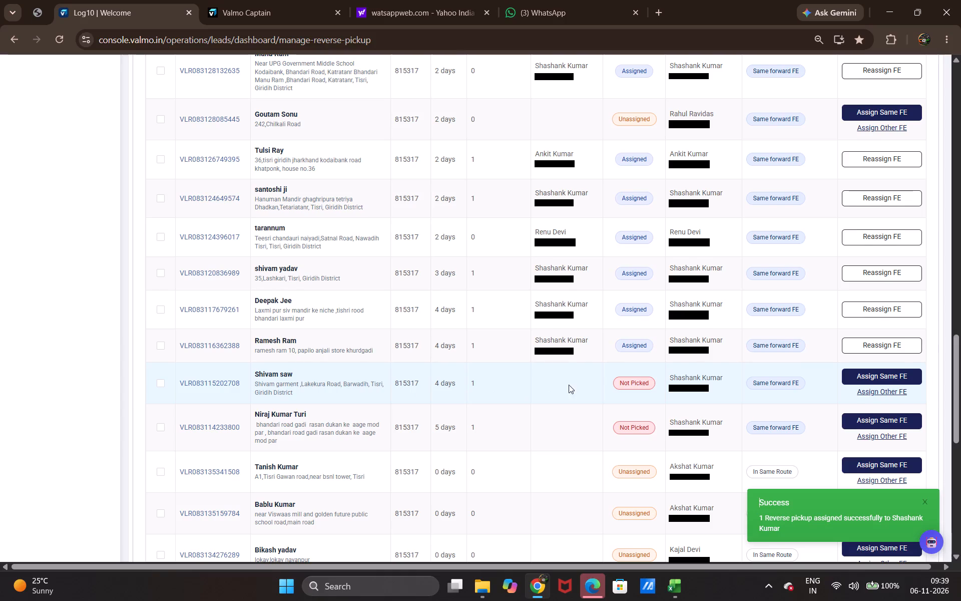
scroll(571, 382, down, 1)
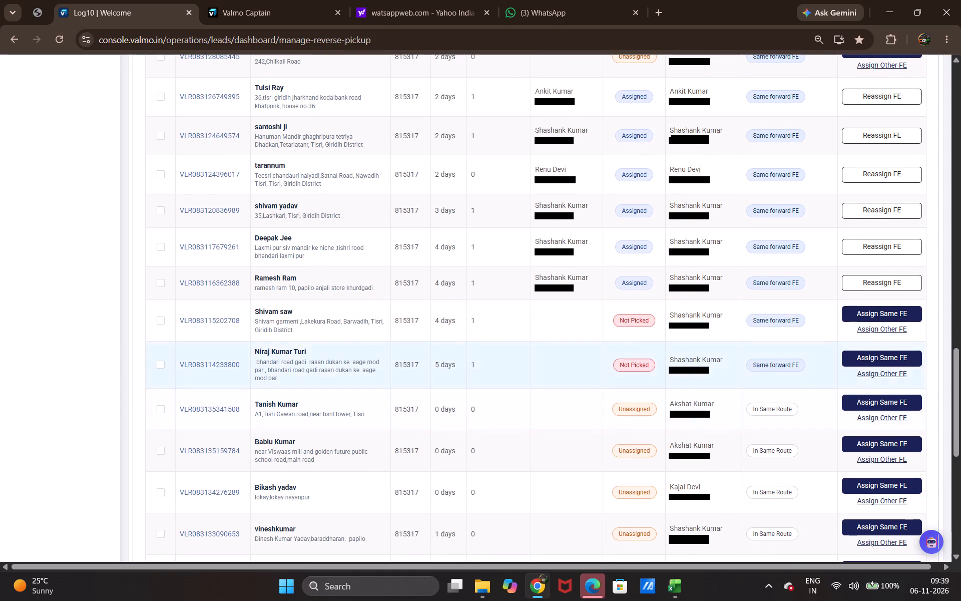
scroll(295, 348, up, 2)
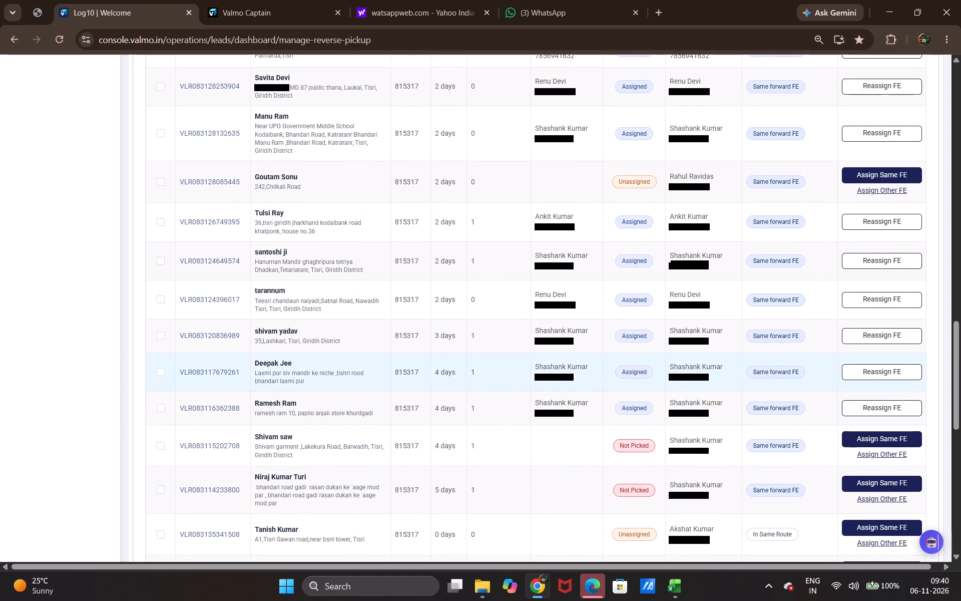
scroll(300, 376, up, 2)
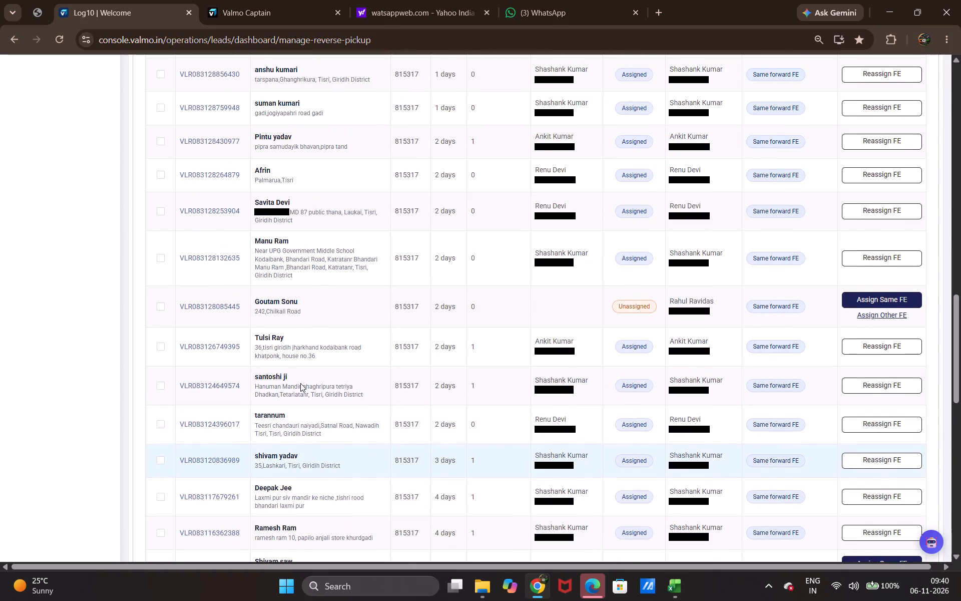
scroll(305, 383, down, 4)
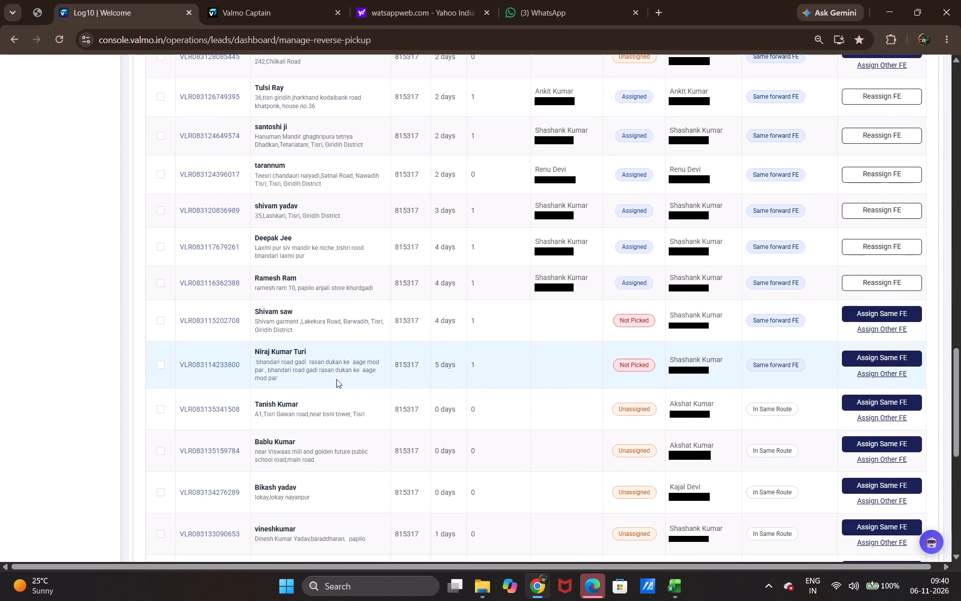
click(876, 358)
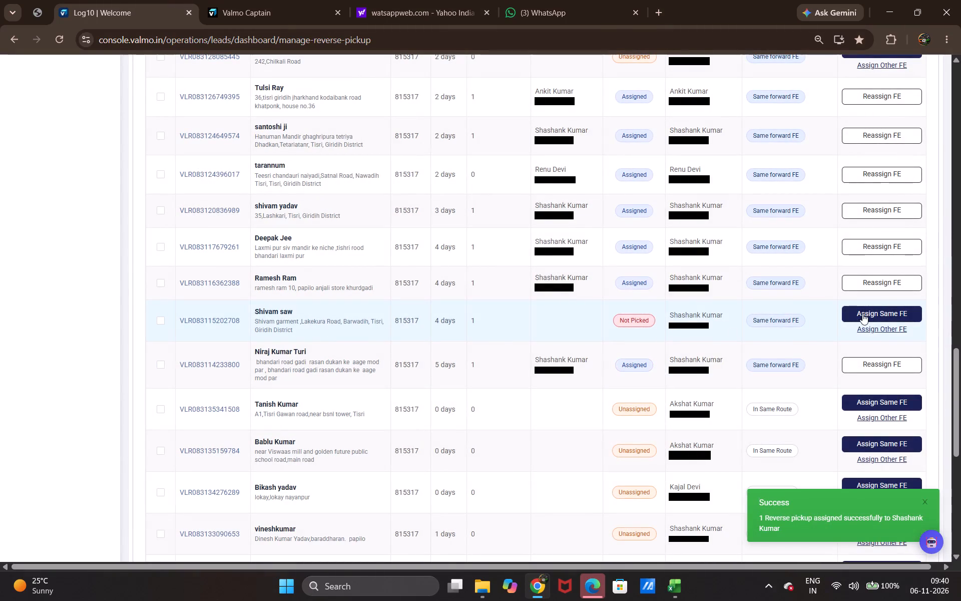
click(862, 314)
scroll(738, 343, down, 3)
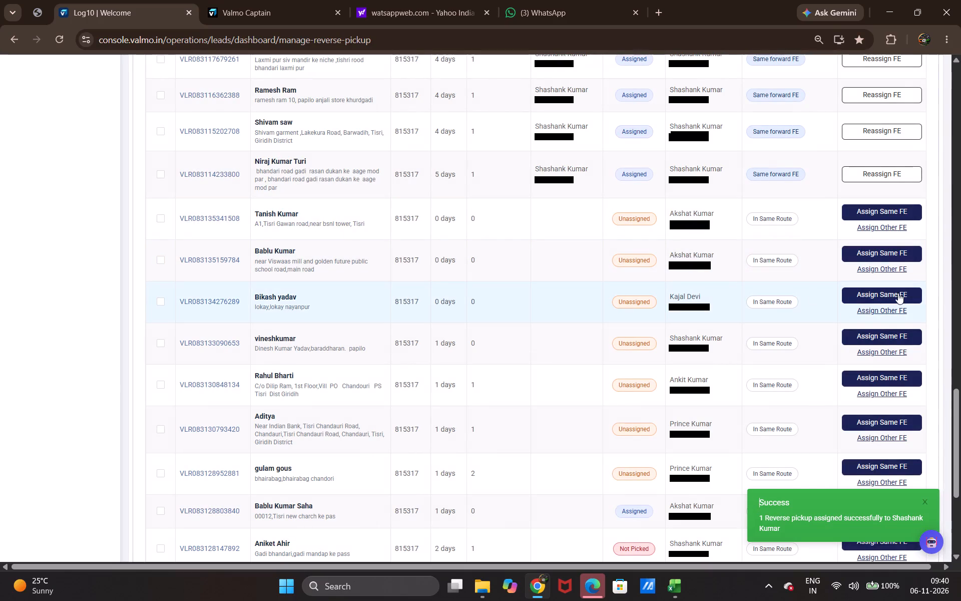
click(896, 309)
click(446, 256)
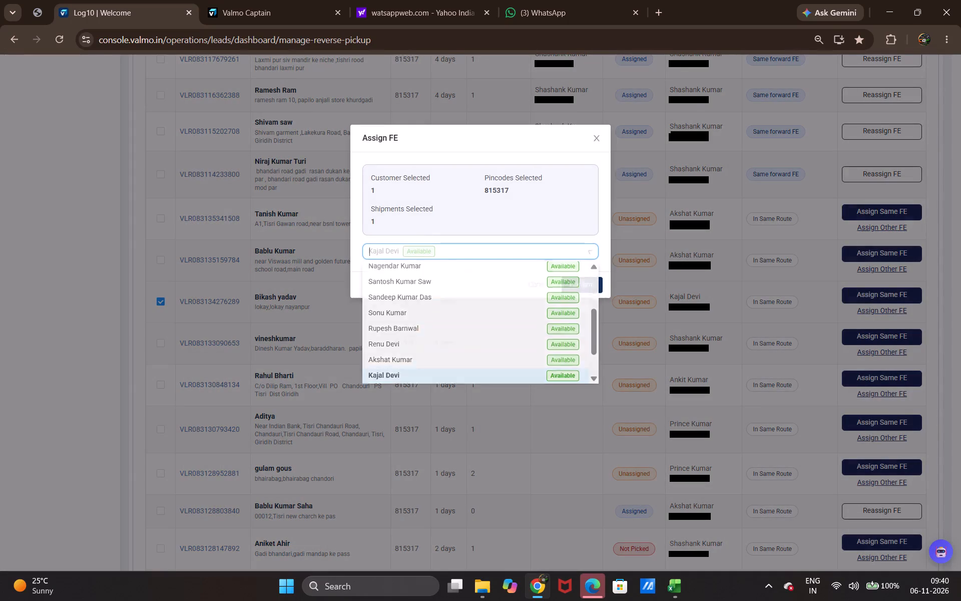
scroll(431, 302, down, 5)
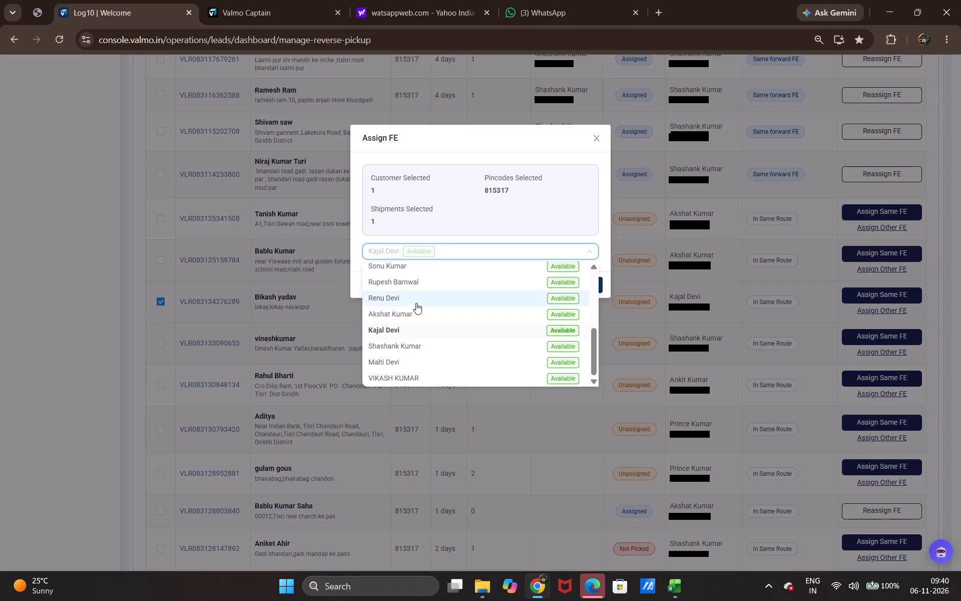
click(394, 298)
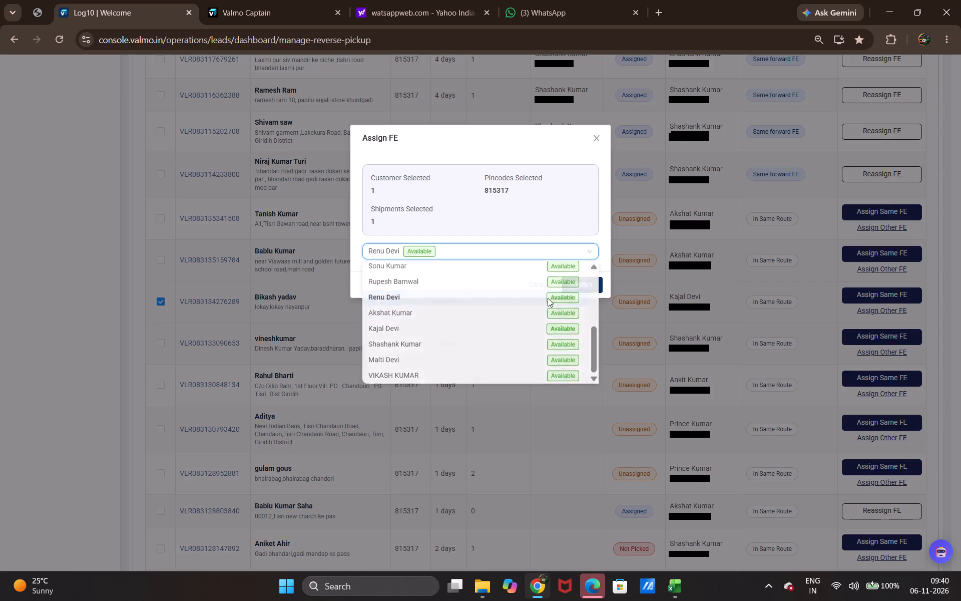
click(579, 281)
scroll(818, 294, down, 1)
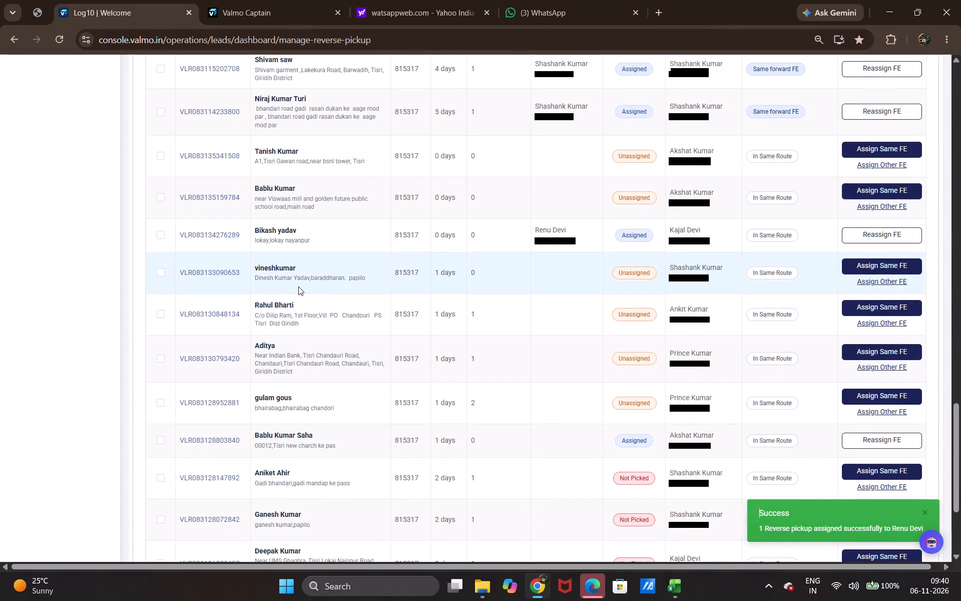
click(851, 266)
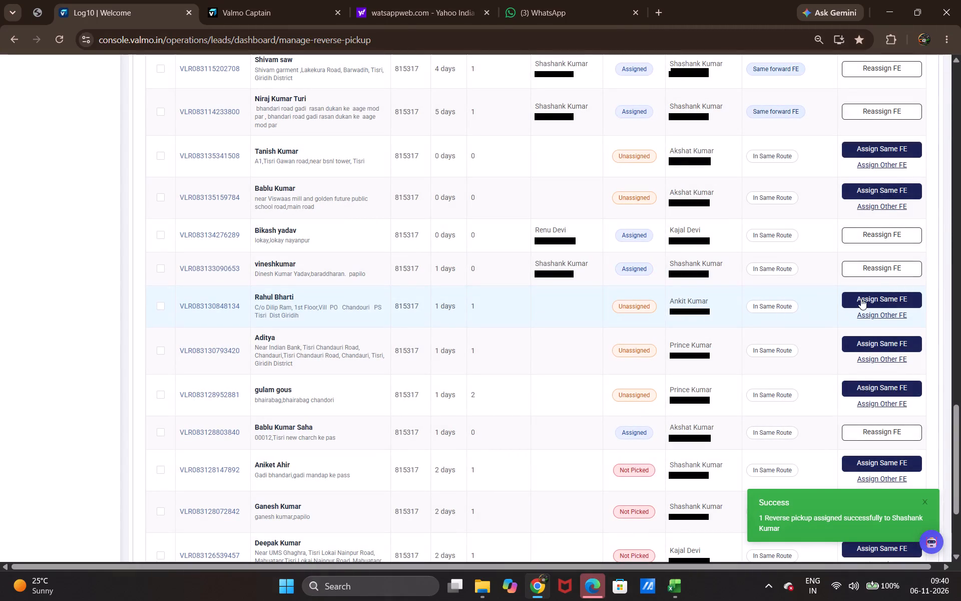
click(877, 312)
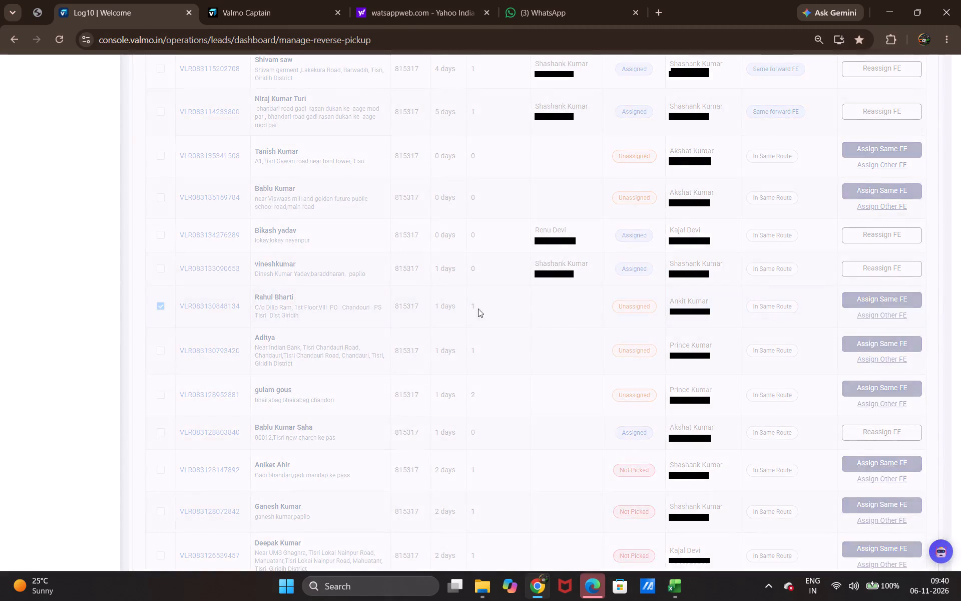
click(431, 253)
scroll(401, 290, down, 4)
scroll(401, 290, up, 6)
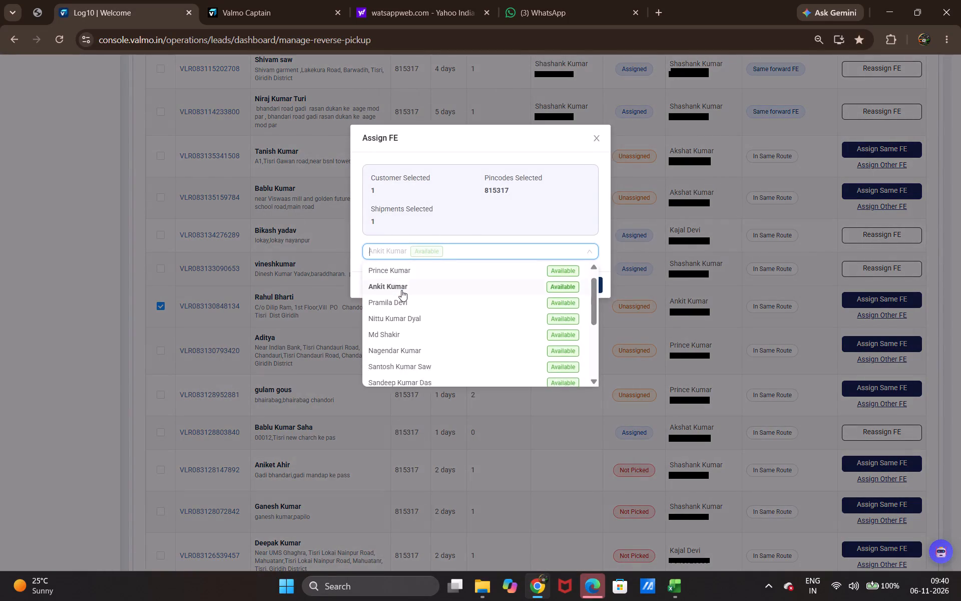
click(401, 285)
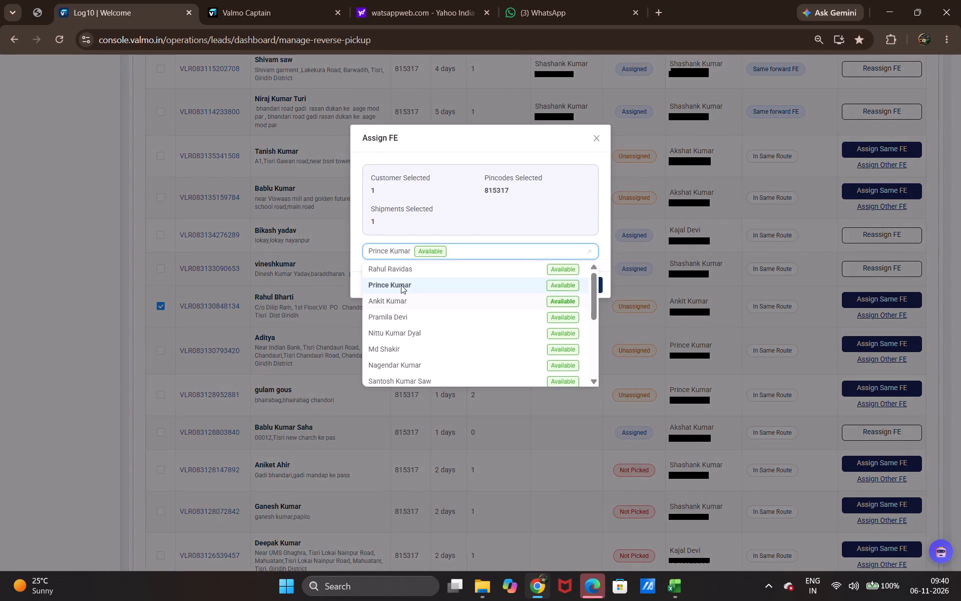
click(596, 284)
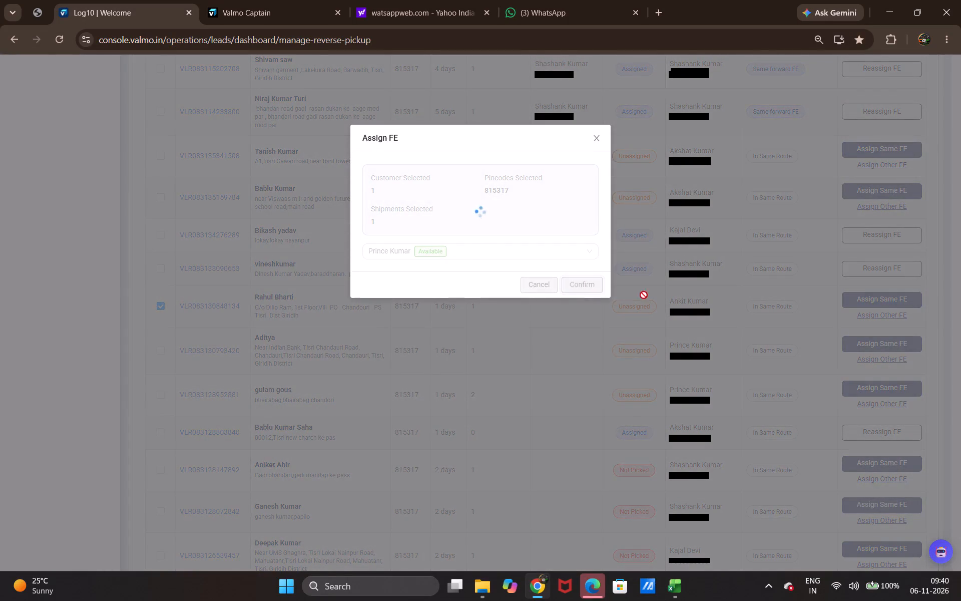
scroll(724, 351, down, 1)
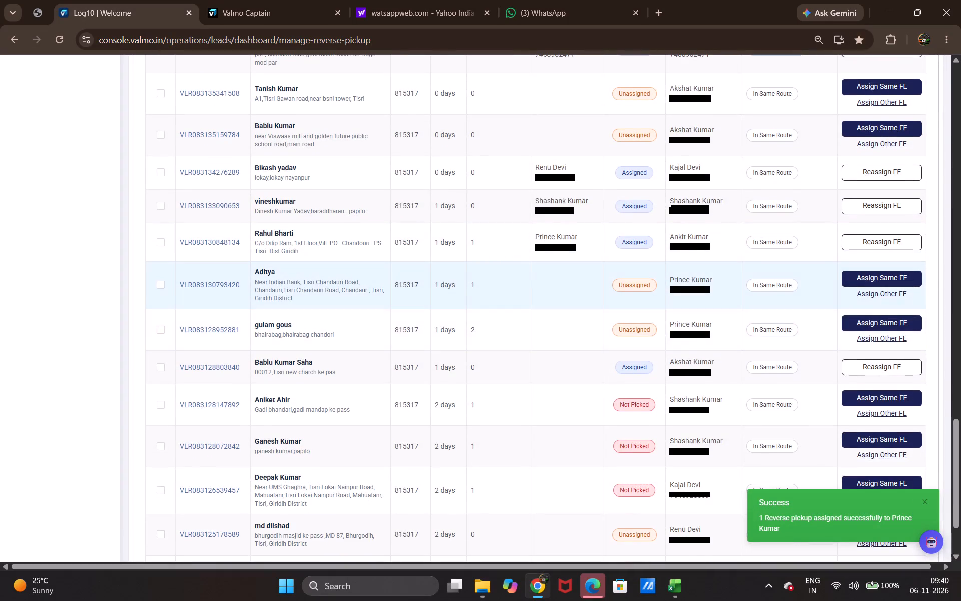
click(883, 273)
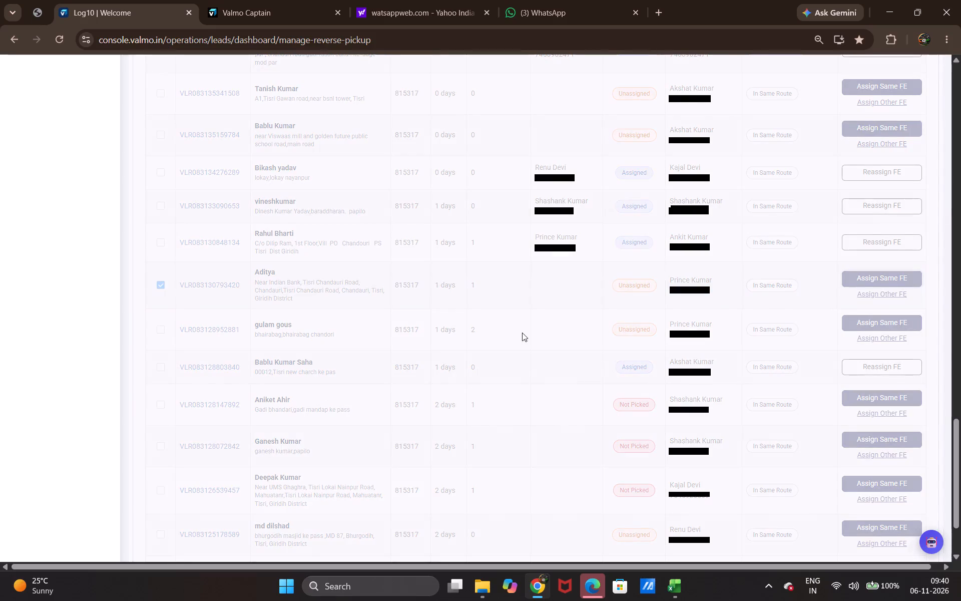
scroll(689, 335, down, 1)
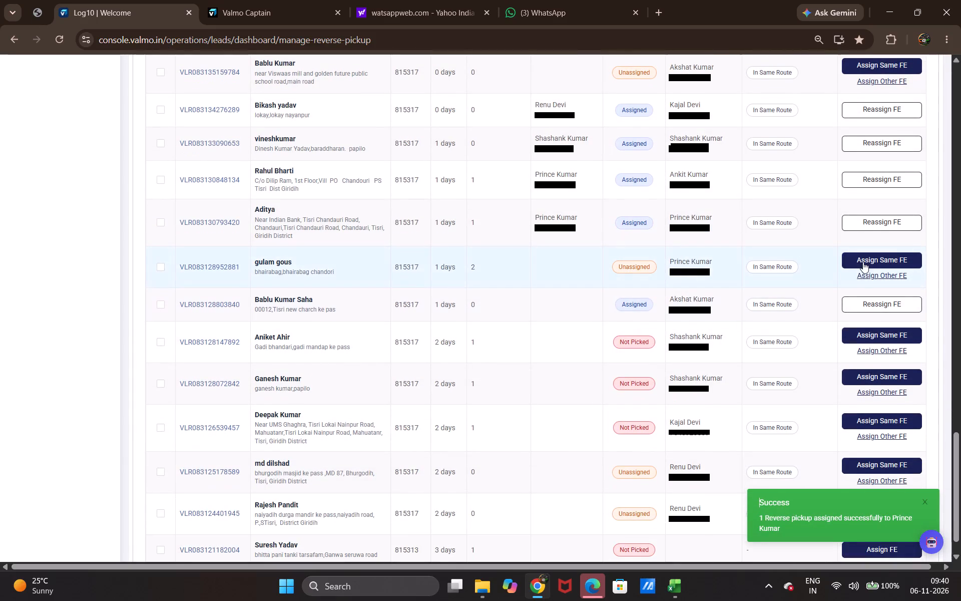
click(864, 259)
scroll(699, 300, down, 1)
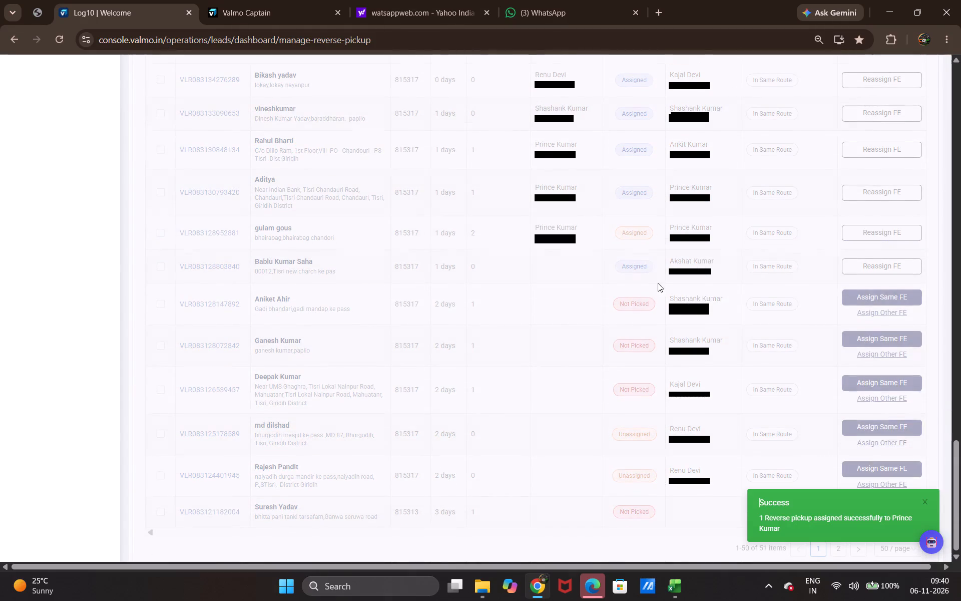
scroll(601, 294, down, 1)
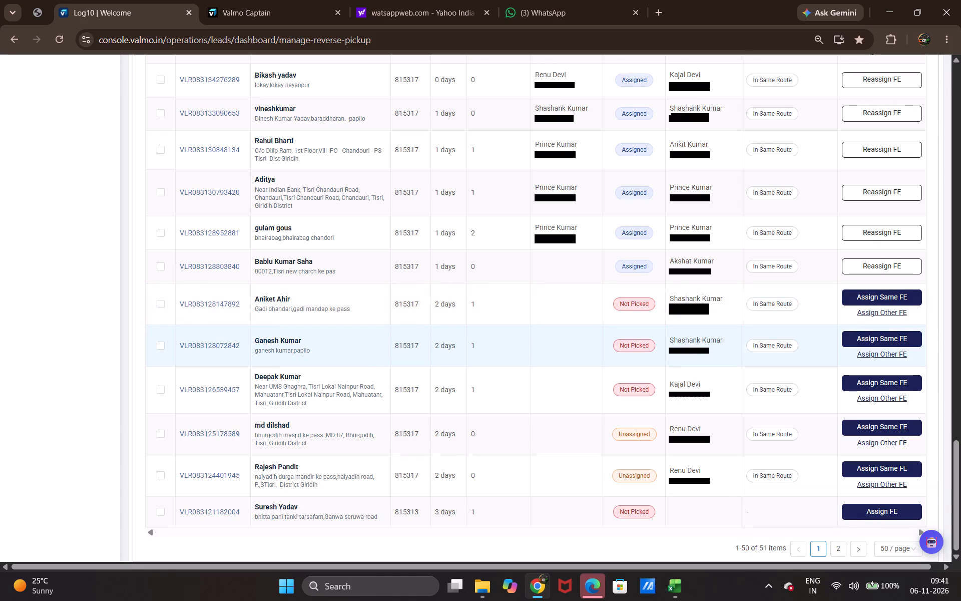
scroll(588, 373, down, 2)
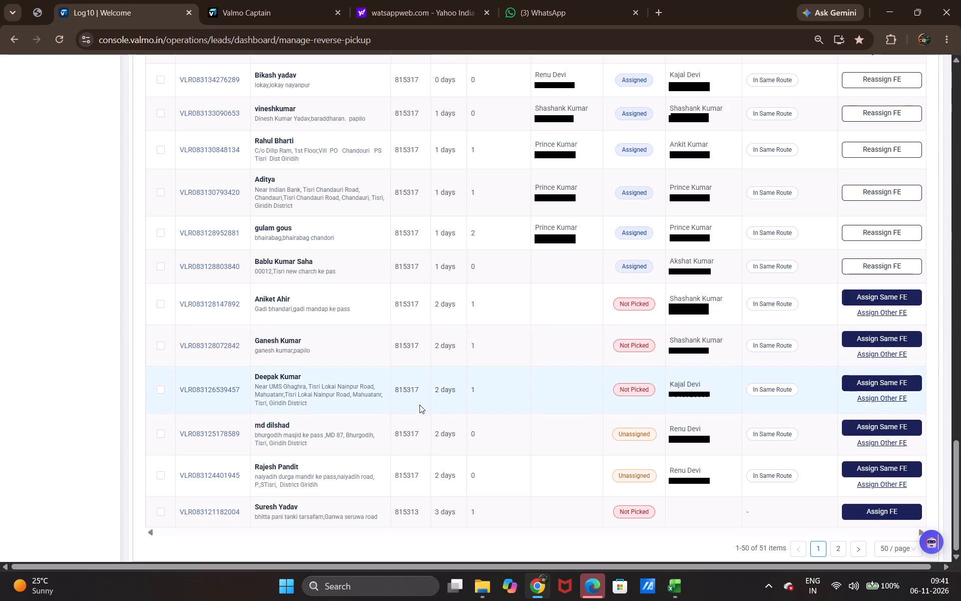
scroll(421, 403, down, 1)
click(859, 423)
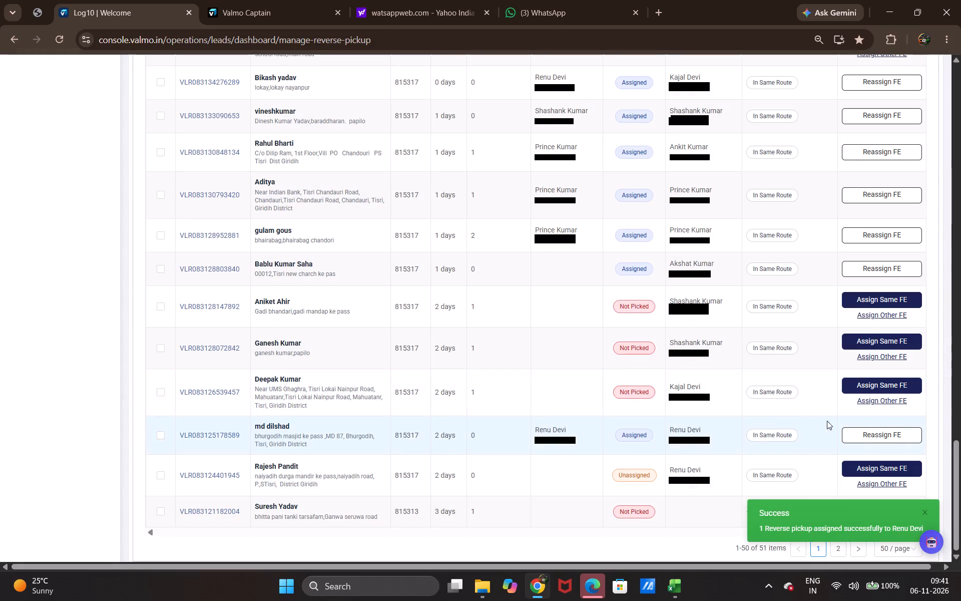
click(859, 400)
click(455, 255)
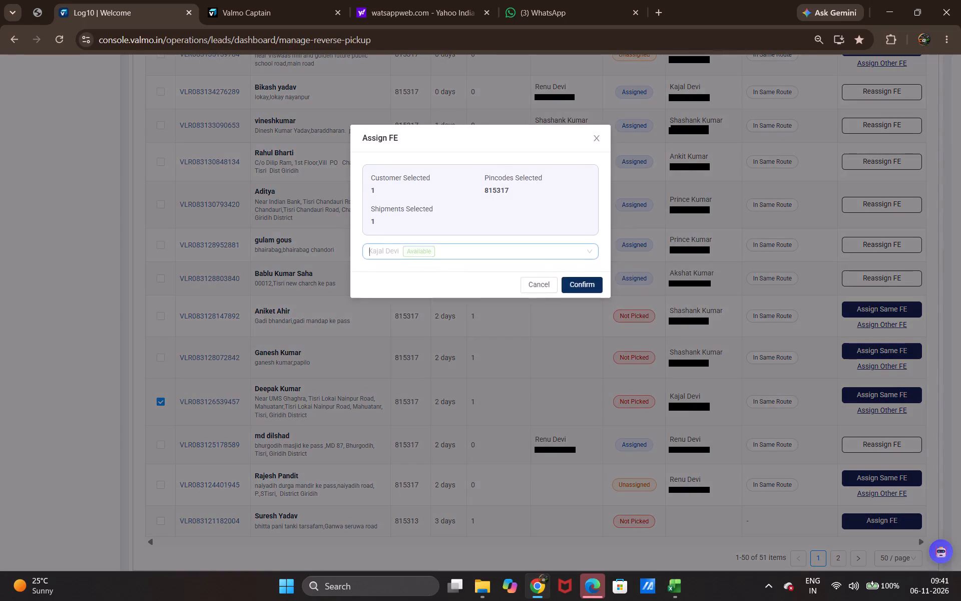
scroll(422, 320, down, 6)
click(409, 381)
click(591, 282)
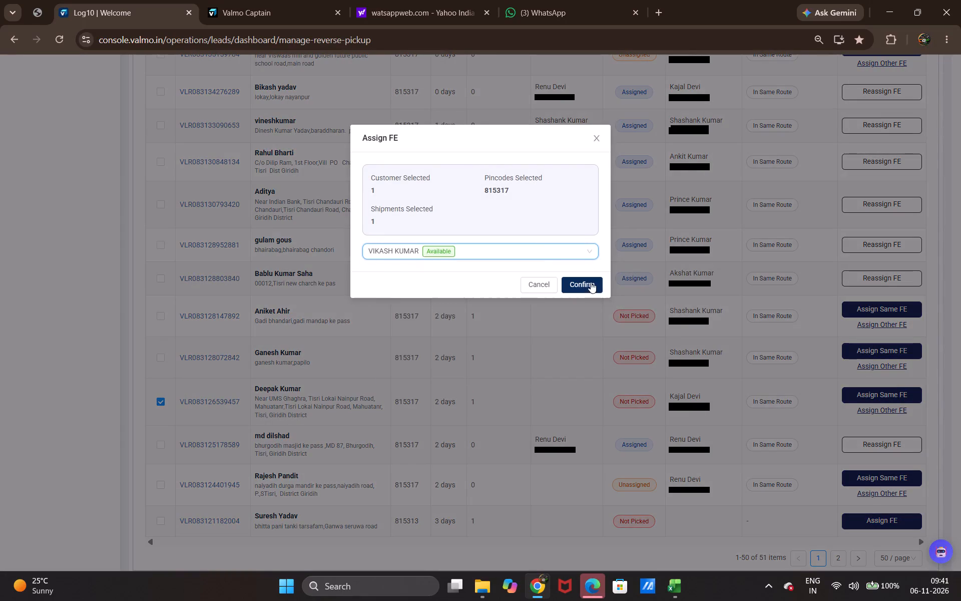
Check the remaining reverse pickup on page 2 of the Reverse Pickup List.
scroll(706, 371, down, 4)
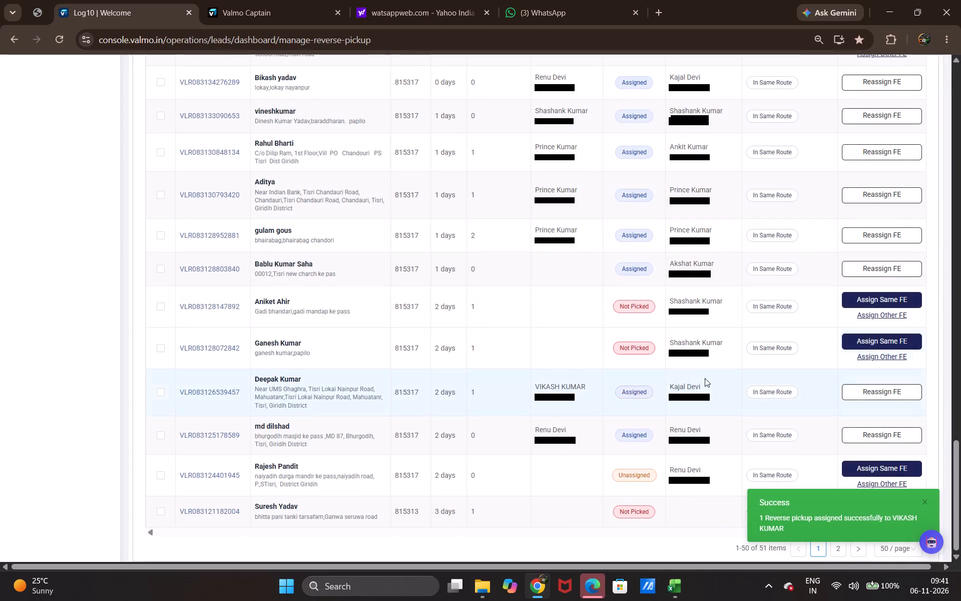
scroll(705, 378, down, 3)
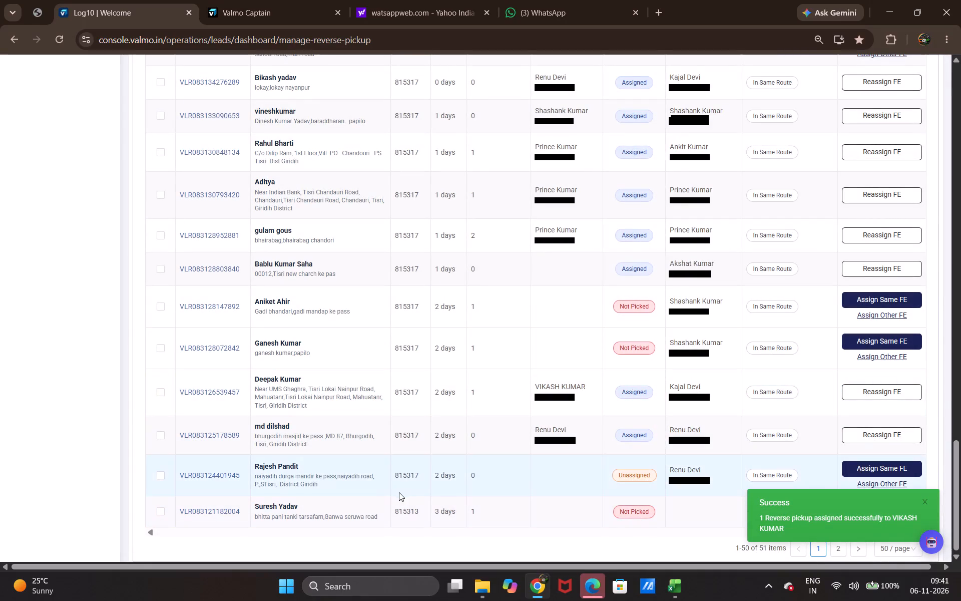
click(835, 552)
scroll(638, 404, up, 5)
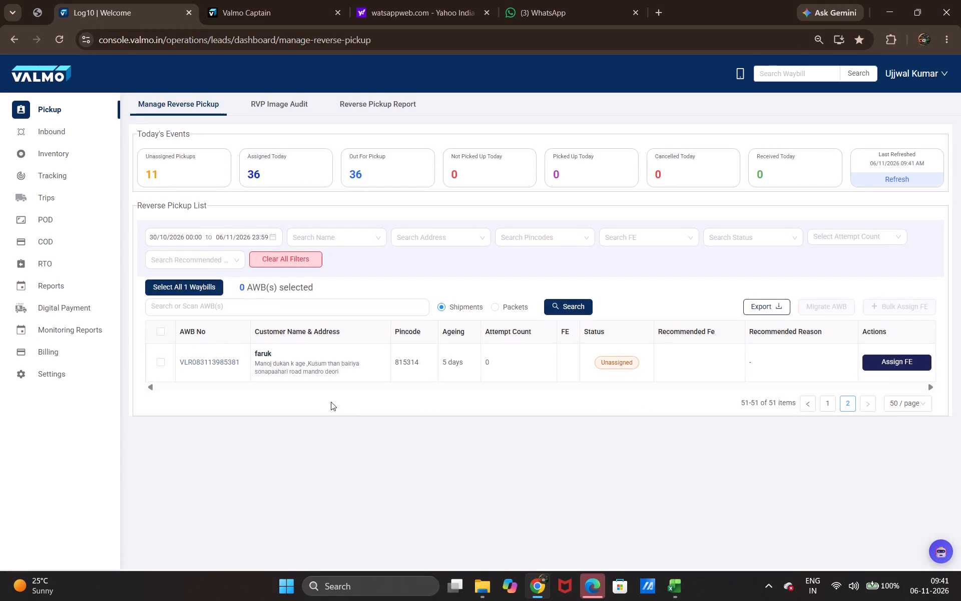
scroll(763, 528, up, 5)
Open the Inventory waybill dashboard and load its waybill count and waybill list.
click(93, 333)
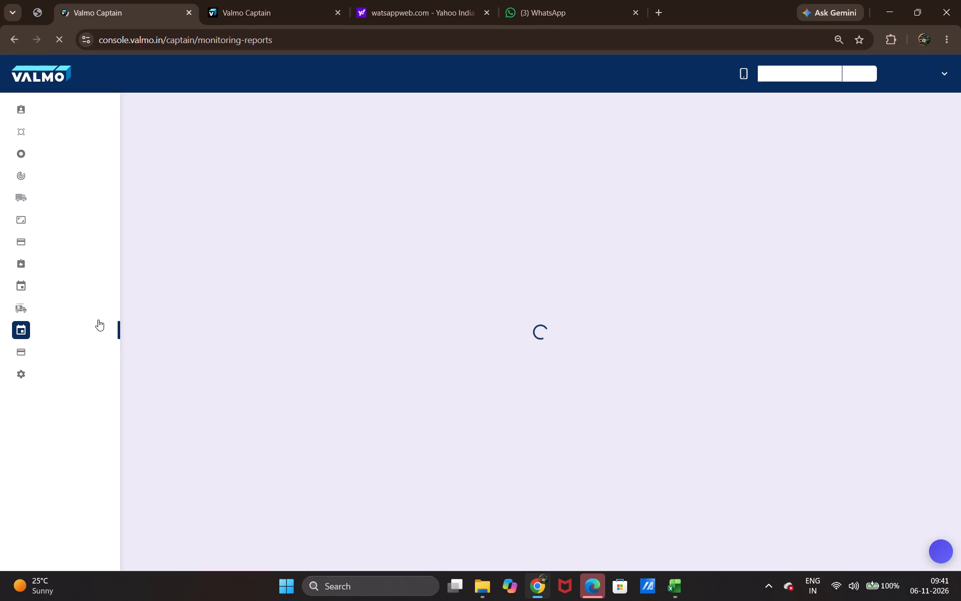
click(55, 151)
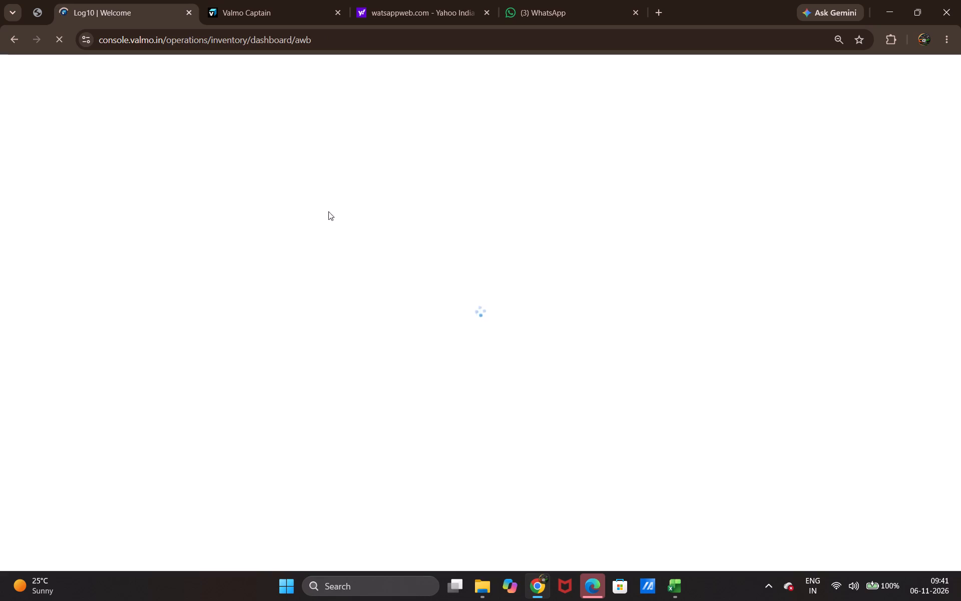
click(272, 163)
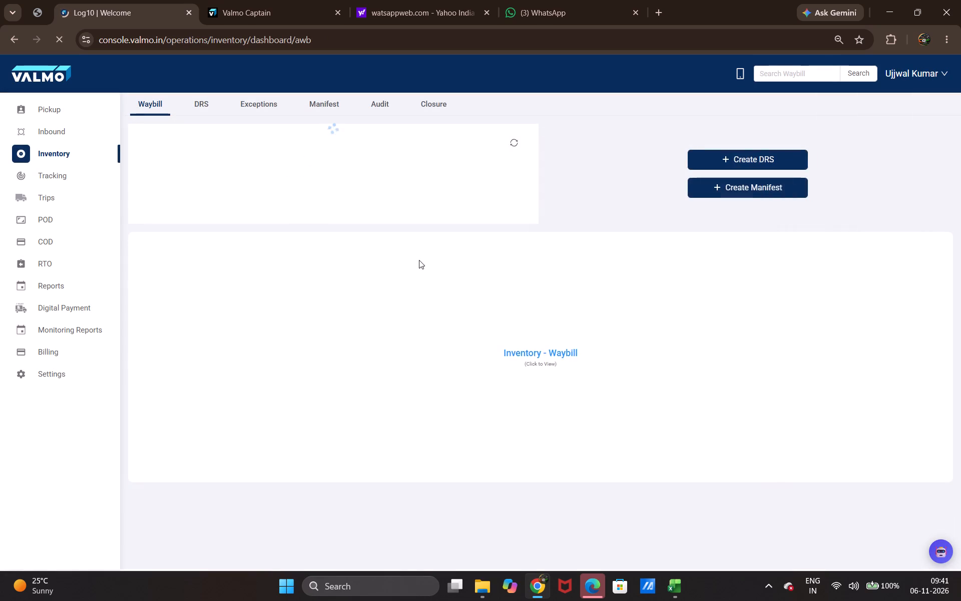
click(468, 277)
click(493, 293)
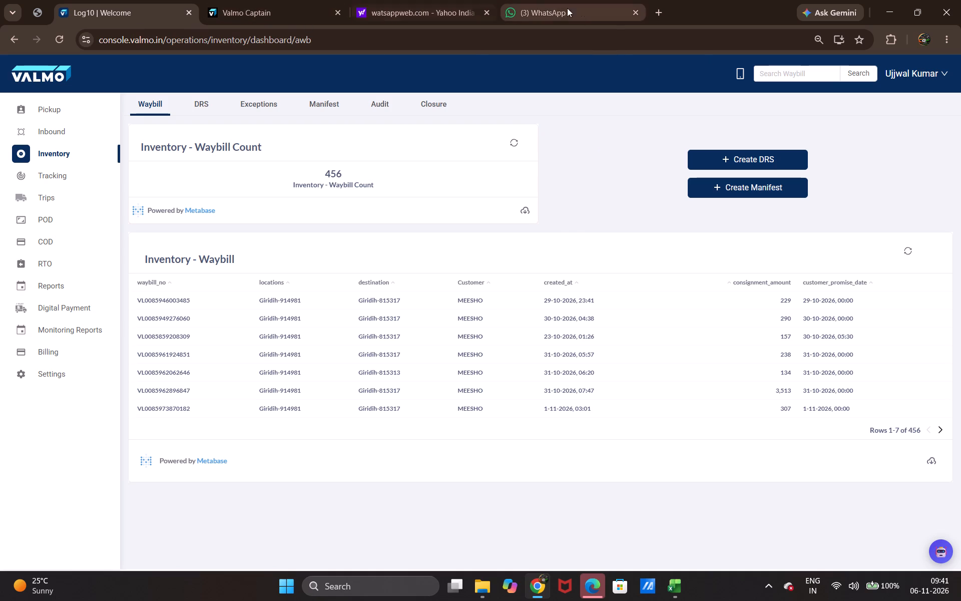
Search the web for "you" in a new browser tab.
click(654, 8)
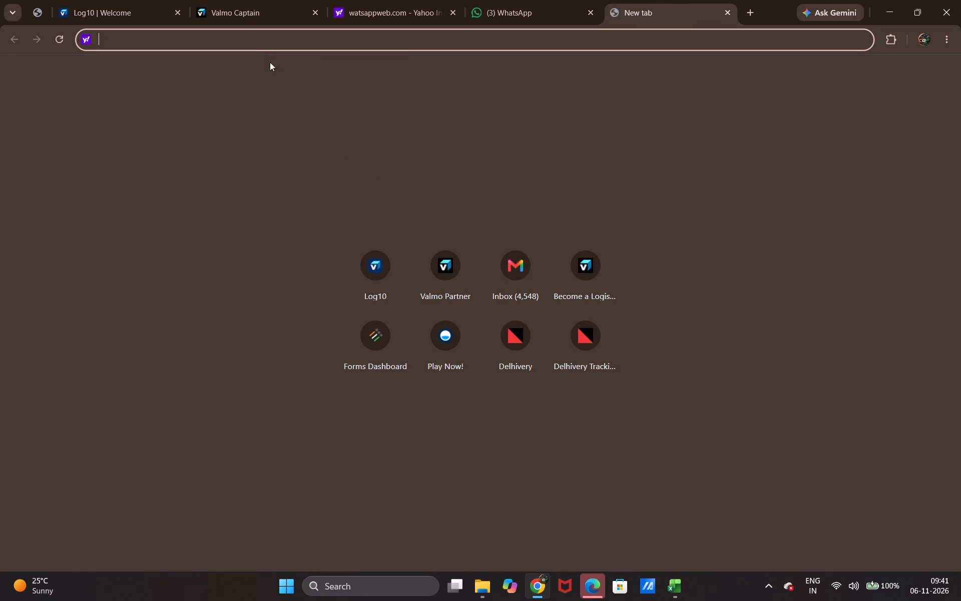
click(267, 41)
key(y)
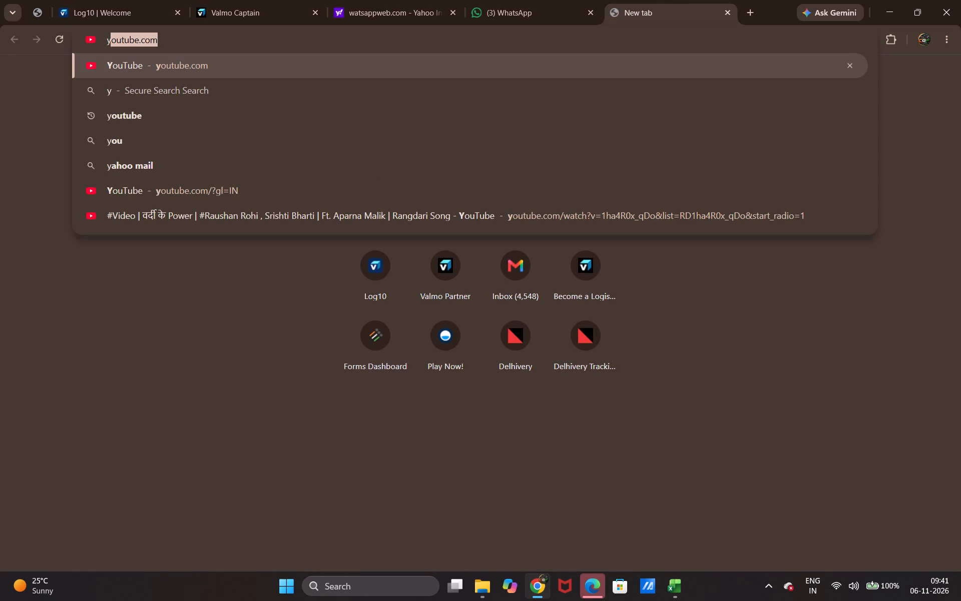
text(ou)
click(249, 96)
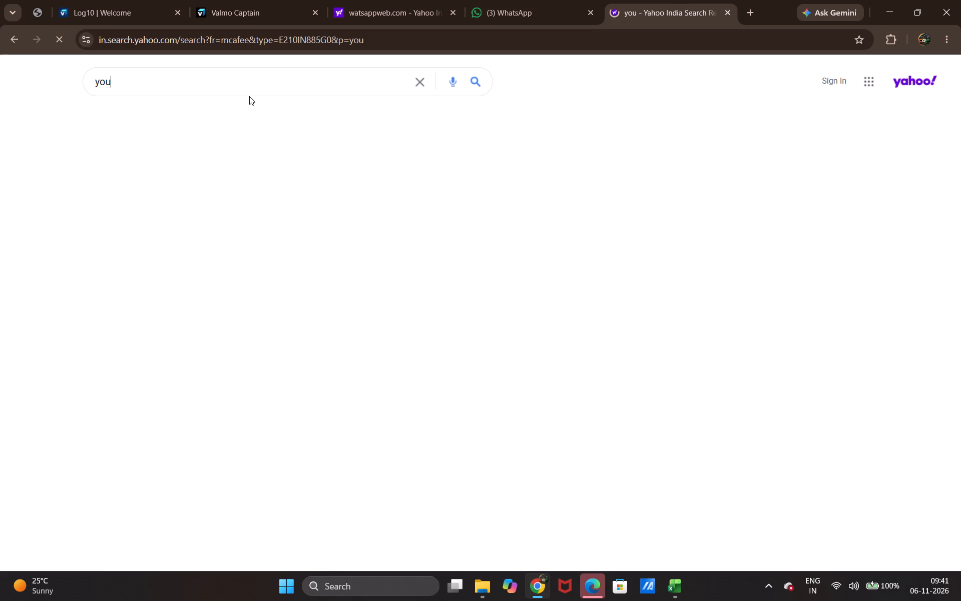
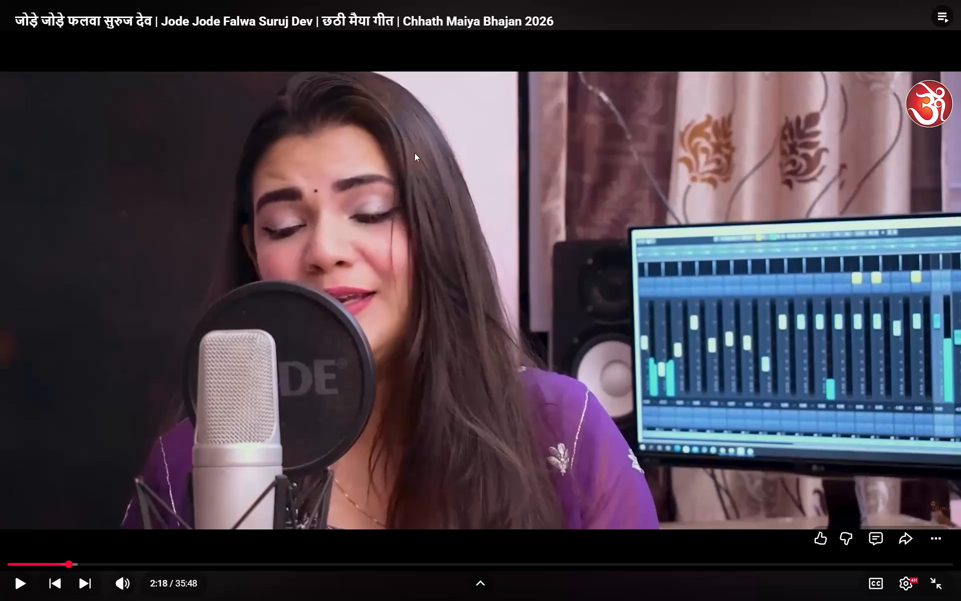
Leave the full-screen video, return to the Valmo console in Chrome and refresh the Inventory waybill count and waybill list.
click(477, 45)
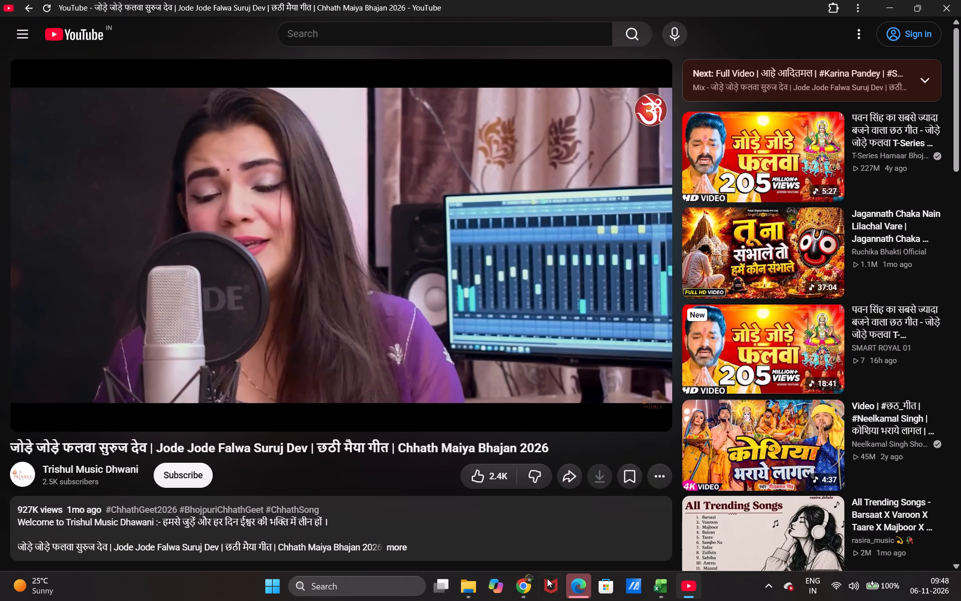
click(523, 585)
click(132, 14)
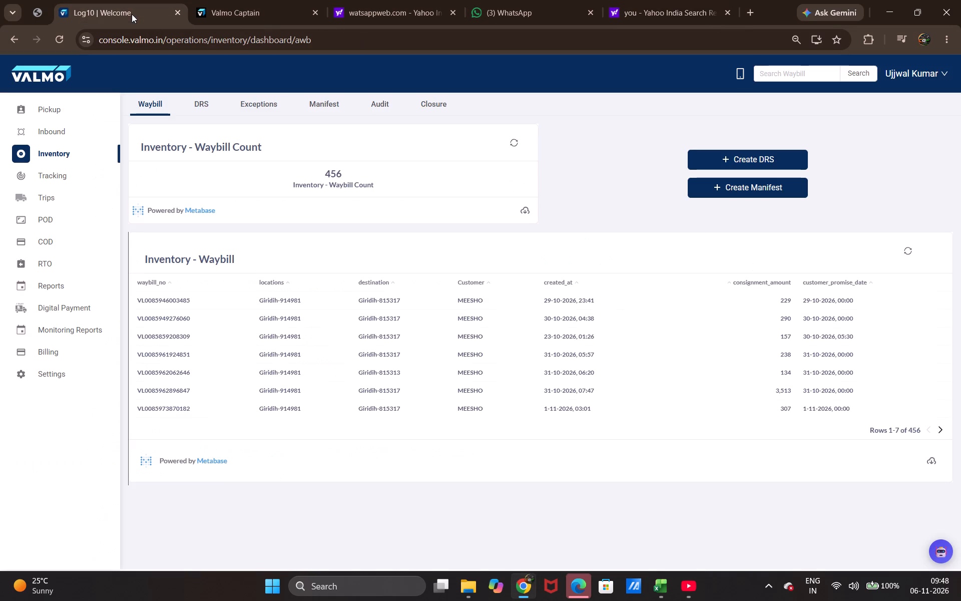
click(517, 139)
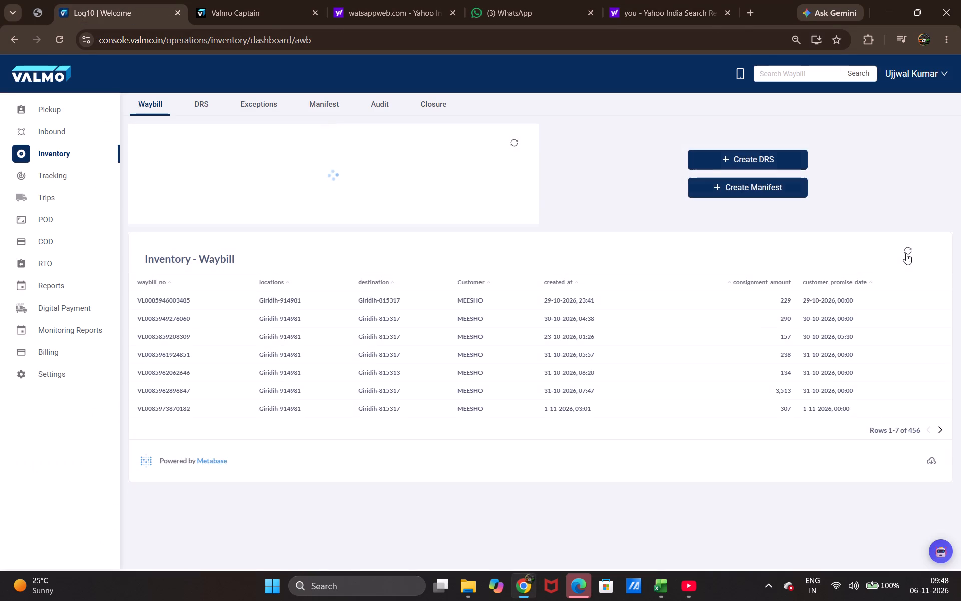
click(910, 250)
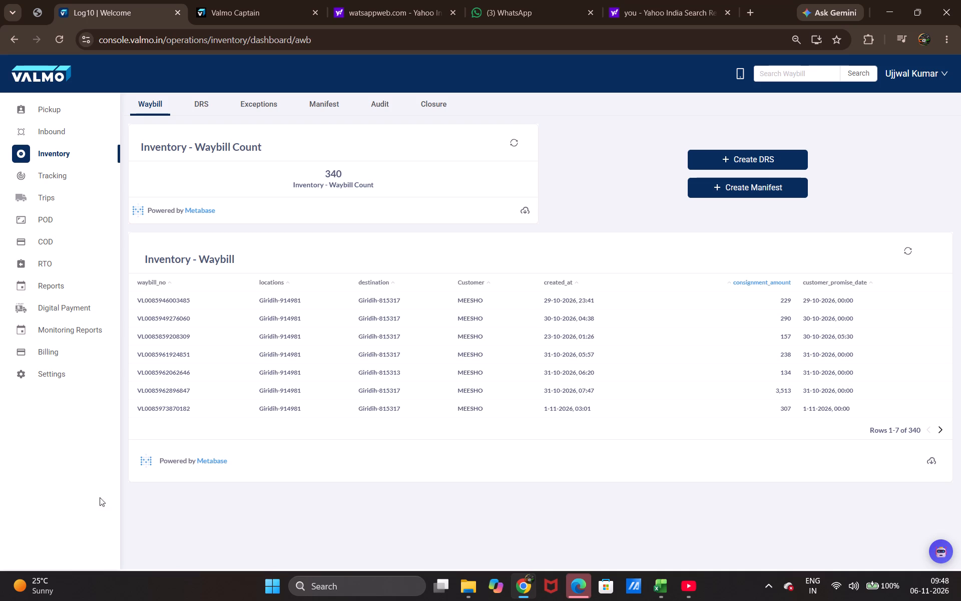
Open the LM Hub Visibility overview in Monitoring Reports and load its reports, including pincode-wise pendency, COD Collectable, Location Pendency and the live DRS report.
click(69, 329)
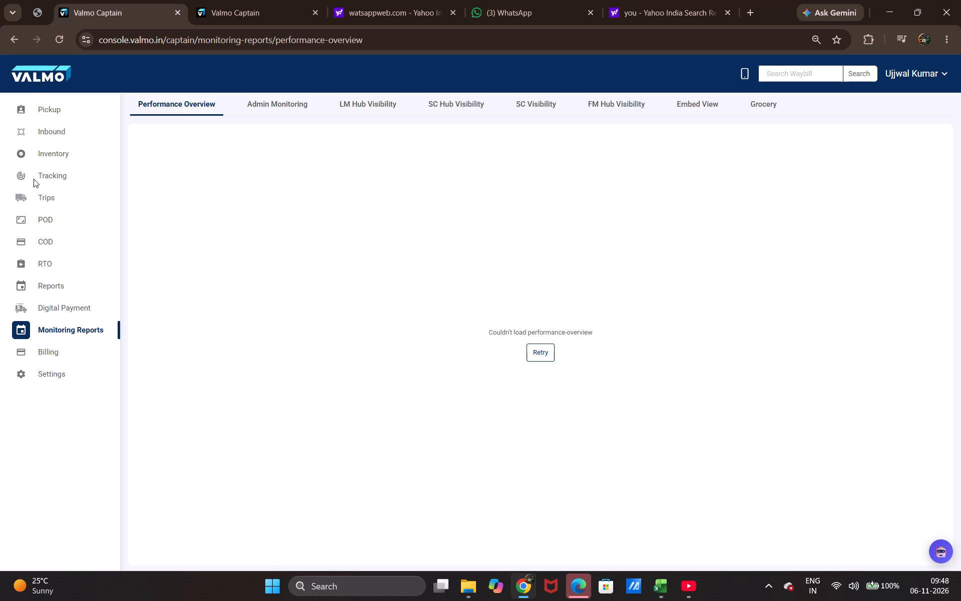
click(363, 109)
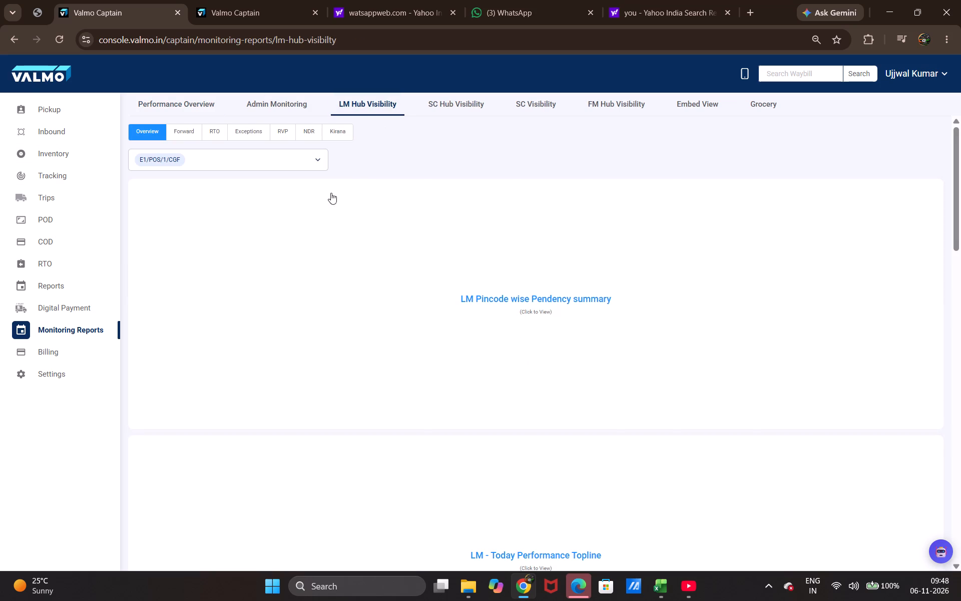
click(507, 325)
scroll(507, 325, down, 4)
click(527, 311)
scroll(530, 311, down, 4)
click(541, 307)
scroll(541, 307, down, 5)
click(491, 300)
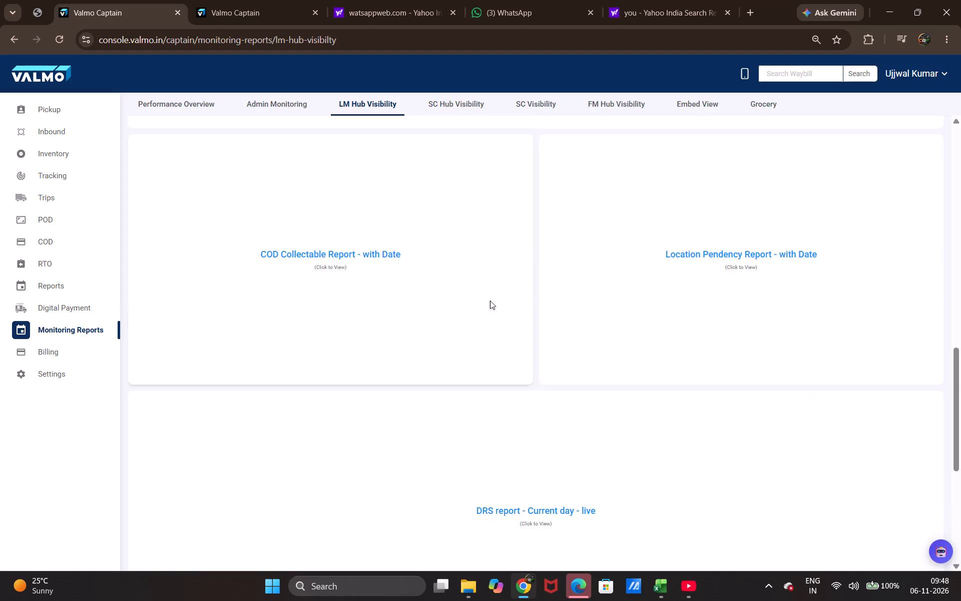
click(784, 324)
scroll(740, 341, down, 3)
click(720, 343)
scroll(705, 343, down, 4)
click(658, 359)
Refresh the LM FE Level Performance and COD Collected data dump.
scroll(611, 358, up, 10)
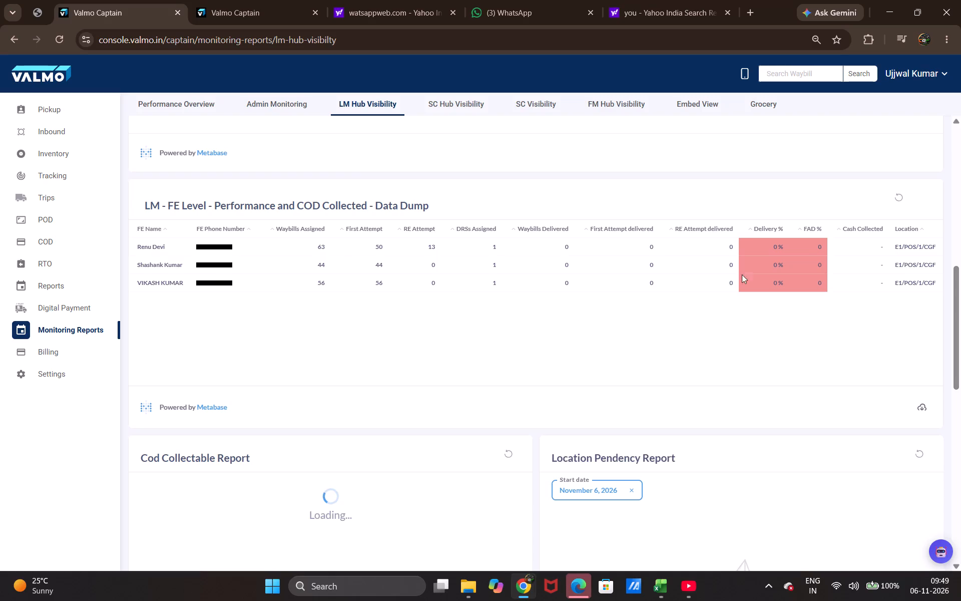
click(895, 195)
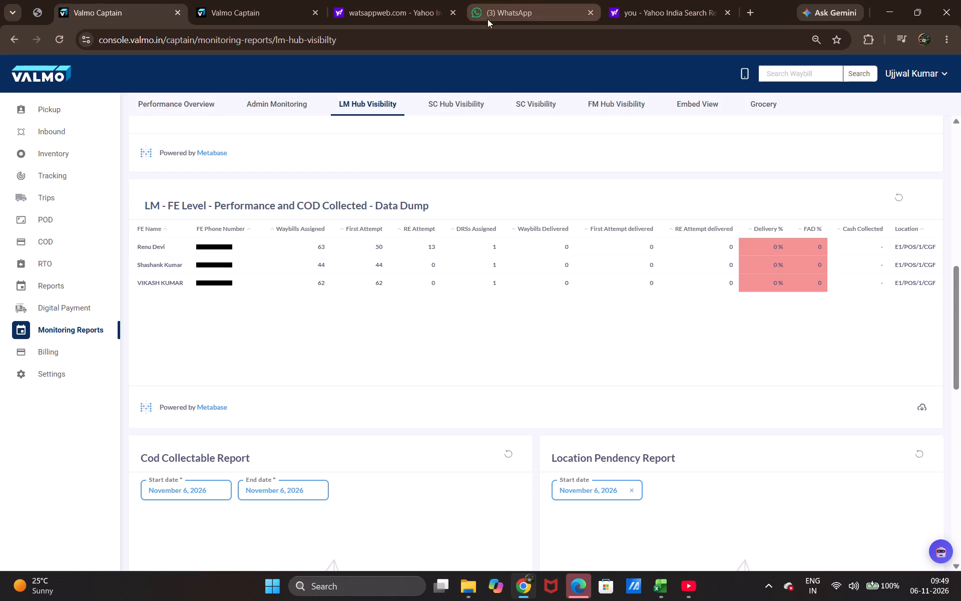
Switch to YouTube, browse the home feed and open the video "Chalre Chalre Waal Female Version".
click(675, 4)
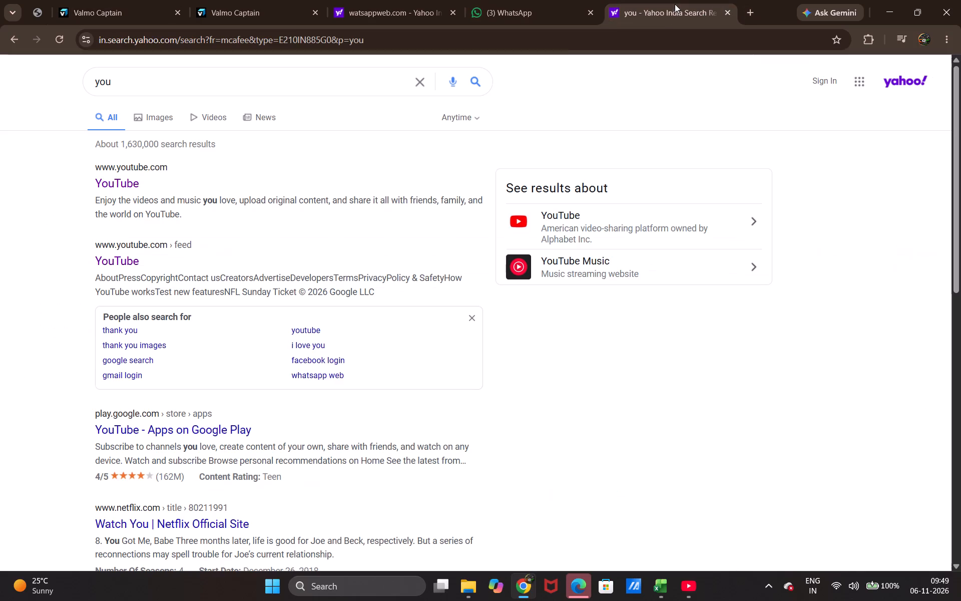
click(686, 590)
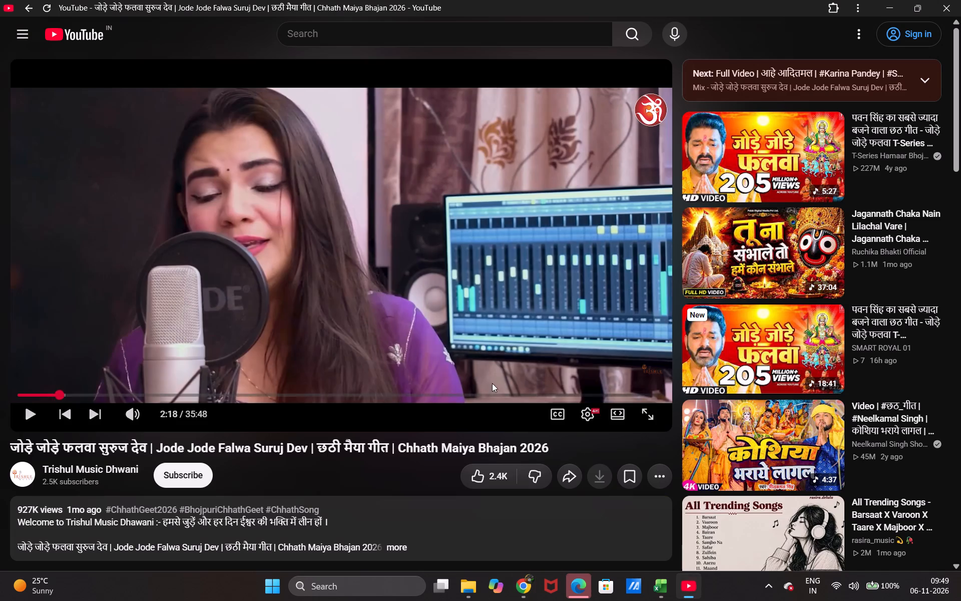
scroll(477, 362, down, 5)
scroll(477, 361, up, 3)
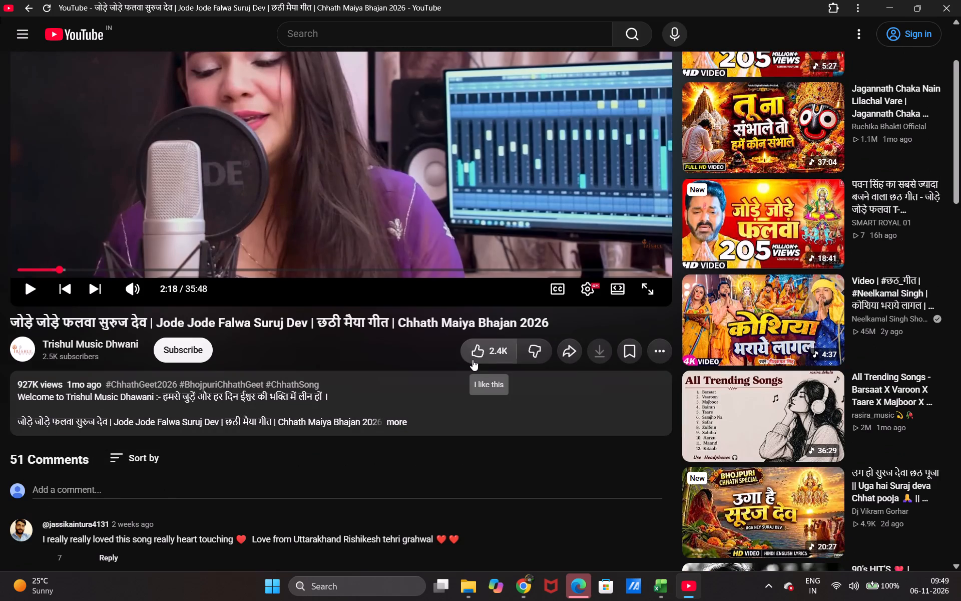
scroll(489, 284, up, 9)
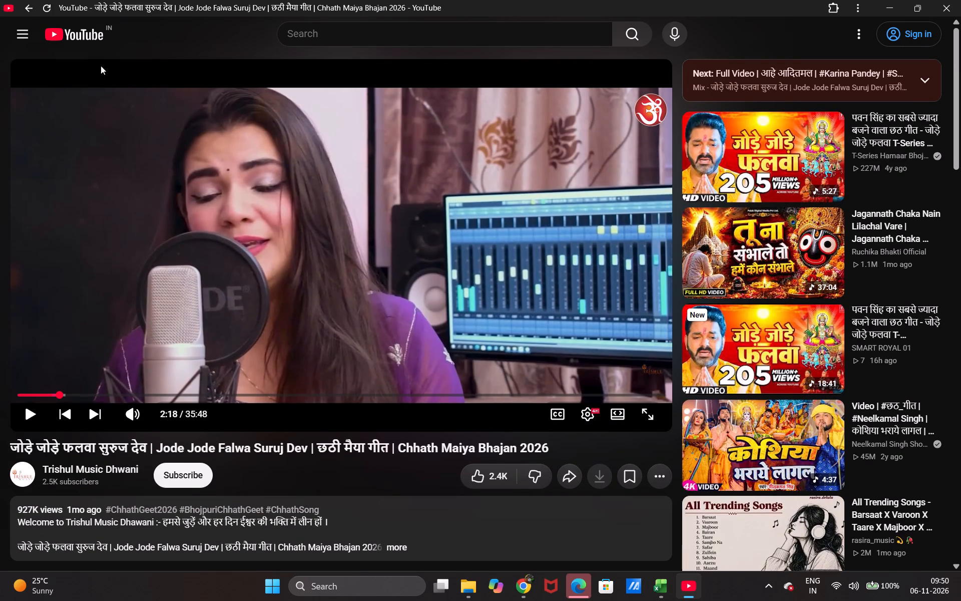
click(23, 31)
click(60, 79)
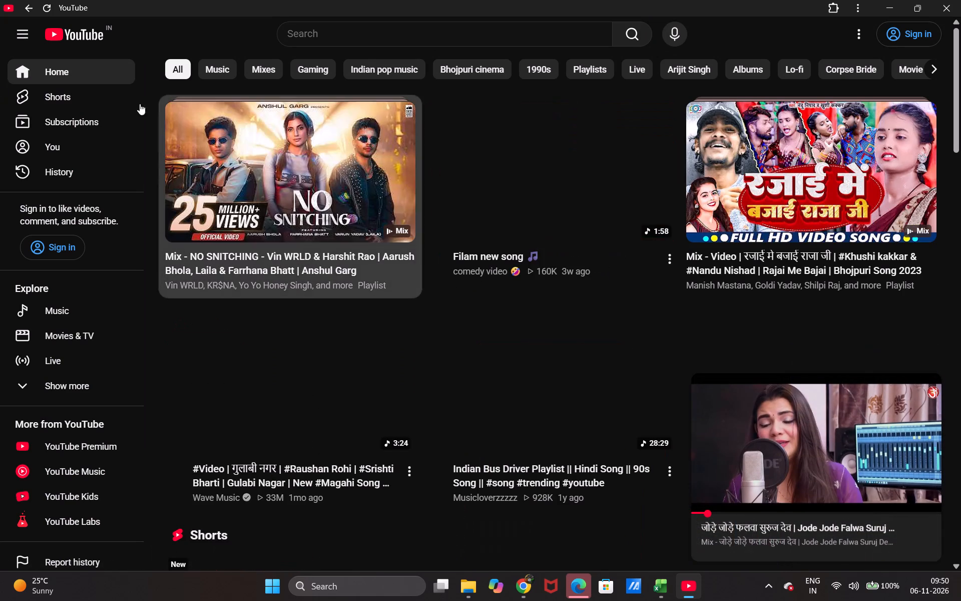
scroll(378, 242, down, 5)
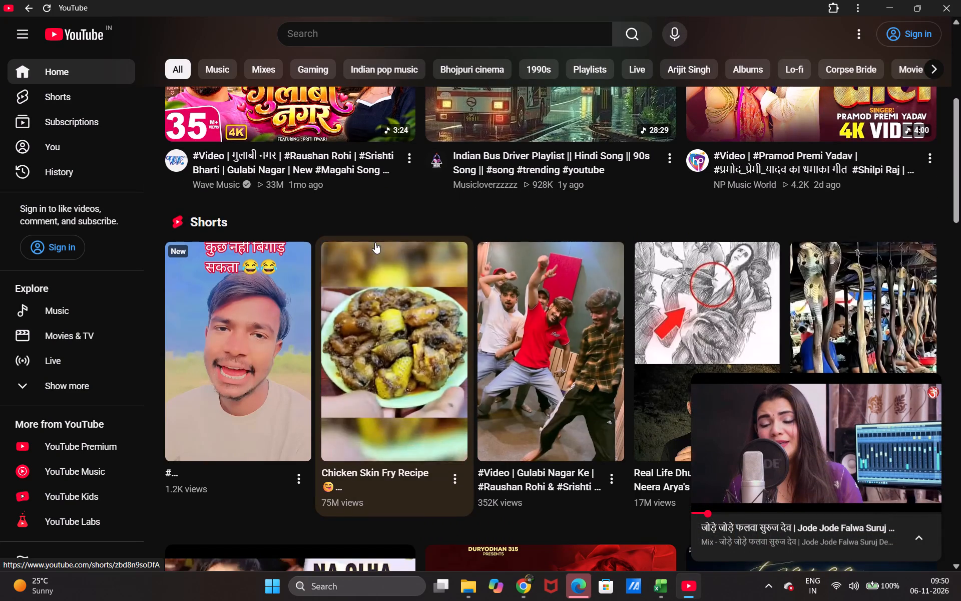
scroll(375, 242, down, 5)
scroll(503, 308, down, 4)
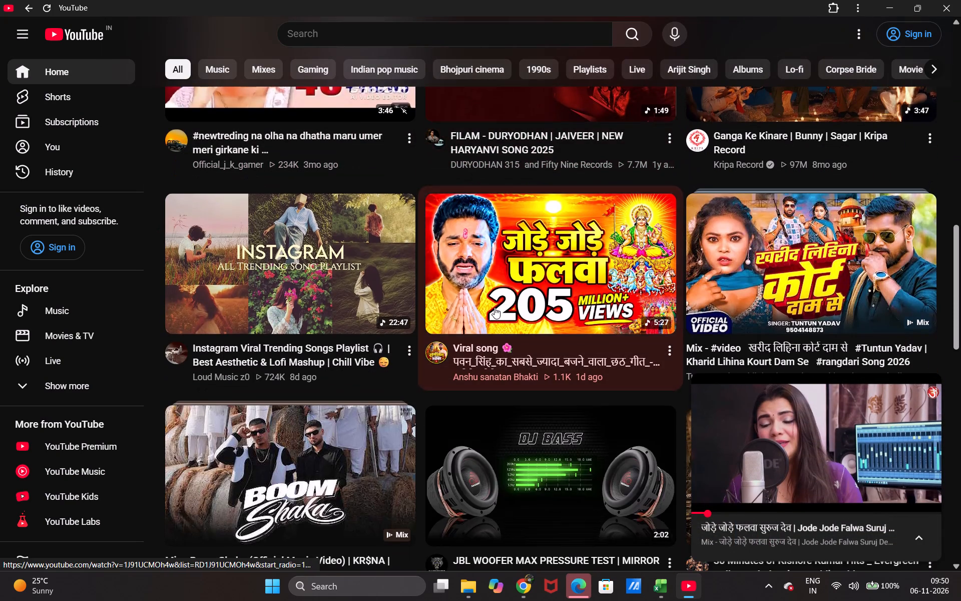
scroll(487, 307, down, 2)
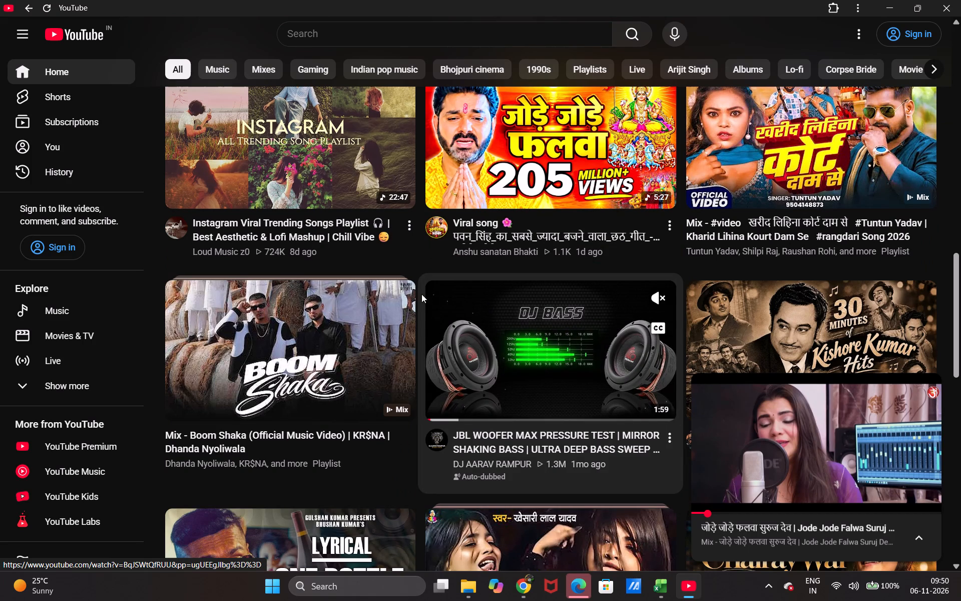
scroll(438, 314, up, 2)
scroll(438, 314, down, 6)
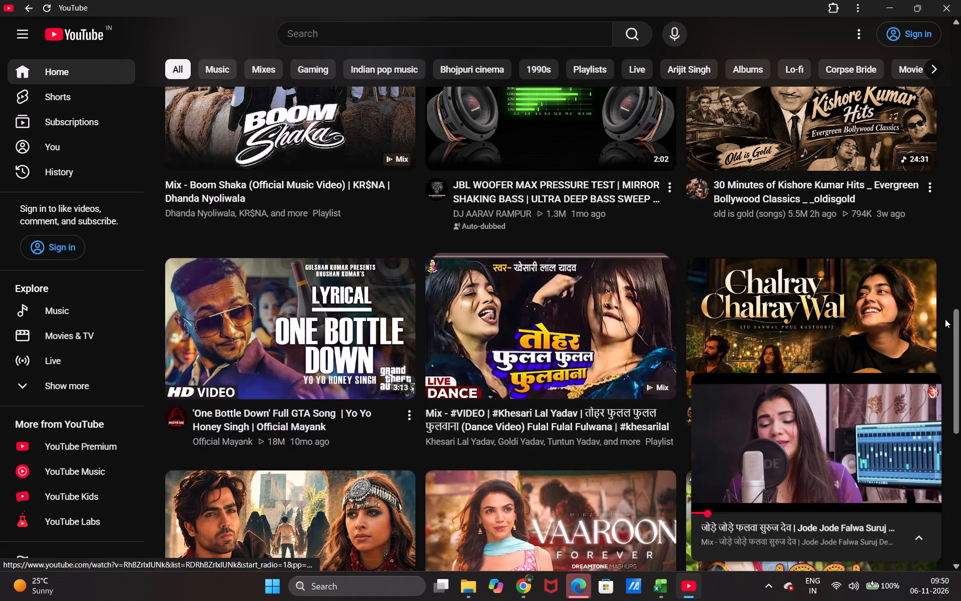
click(846, 316)
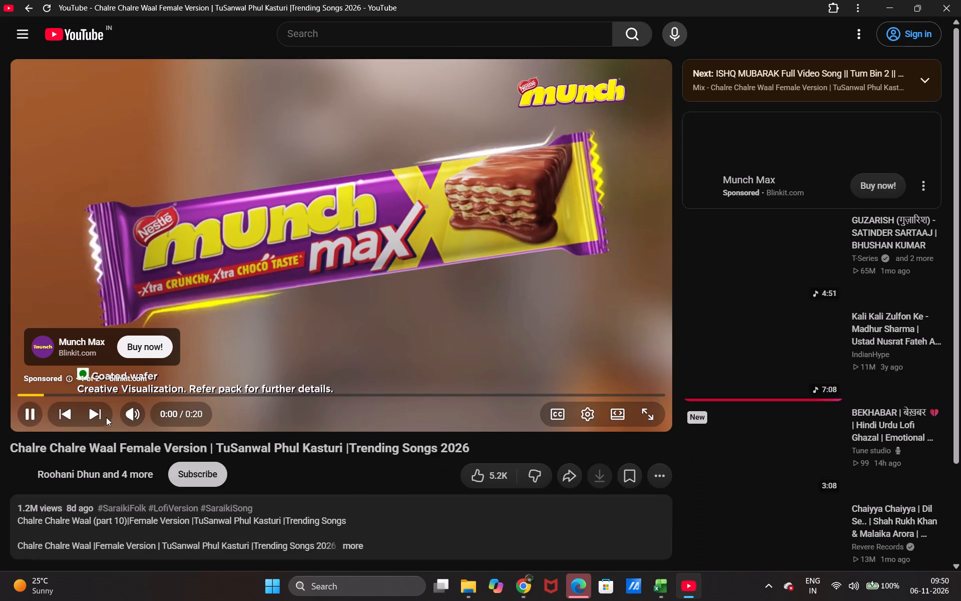
Lower the player volume and skip the sponsored ad.
click(124, 415)
click(148, 412)
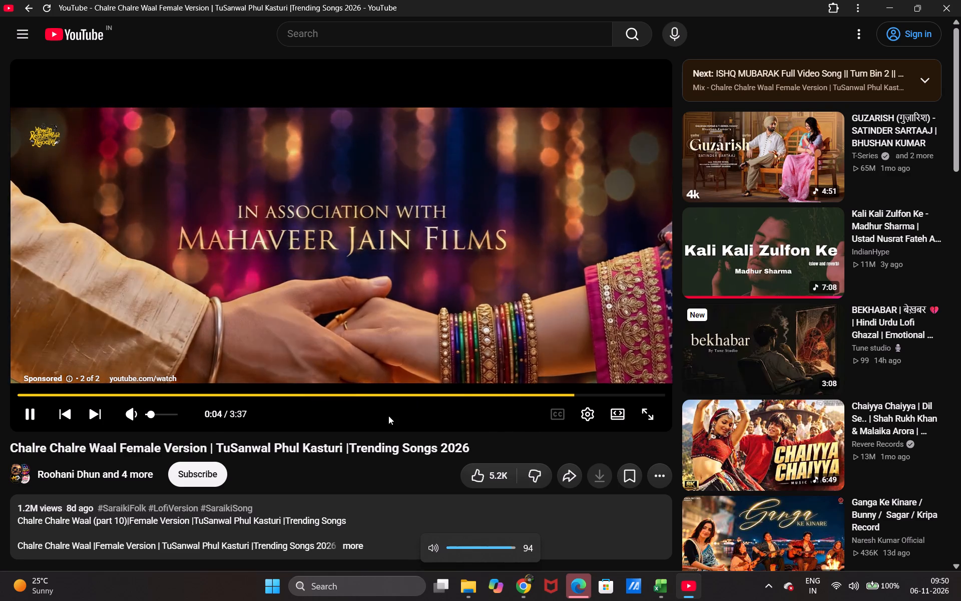
click(623, 373)
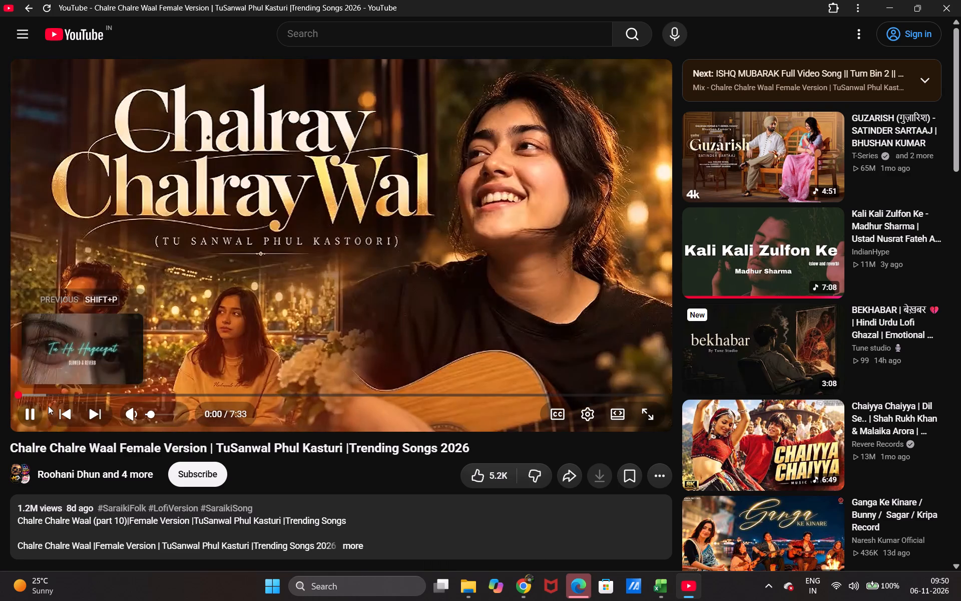
Seek the song ahead to about 0:19, adjusting its volume, and play it full screen.
click(34, 391)
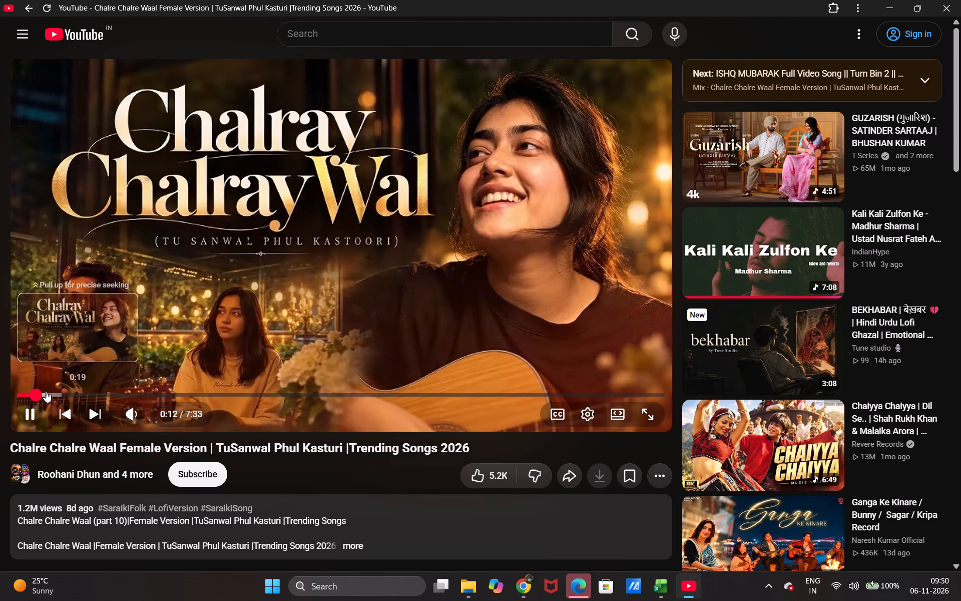
click(46, 391)
click(156, 415)
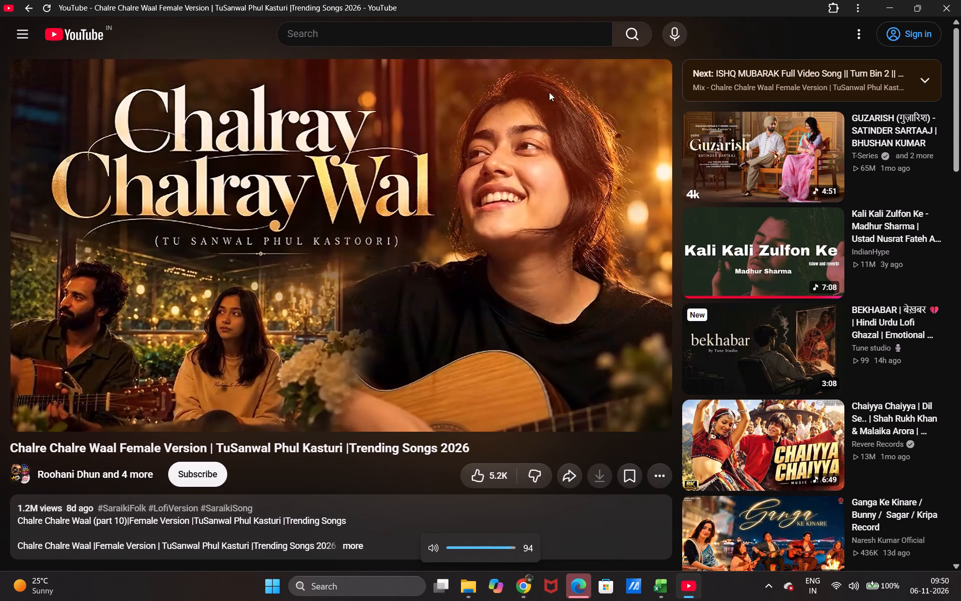
click(651, 416)
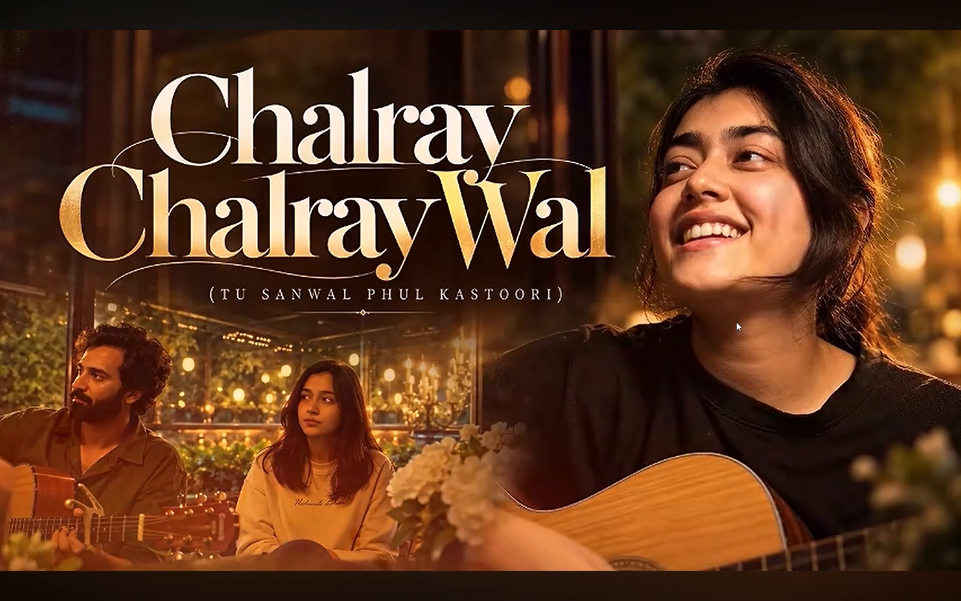
Leave full screen, return to LM Hub Visibility in Chrome and refresh the FE Level Performance and COD Collected report.
click(480, 43)
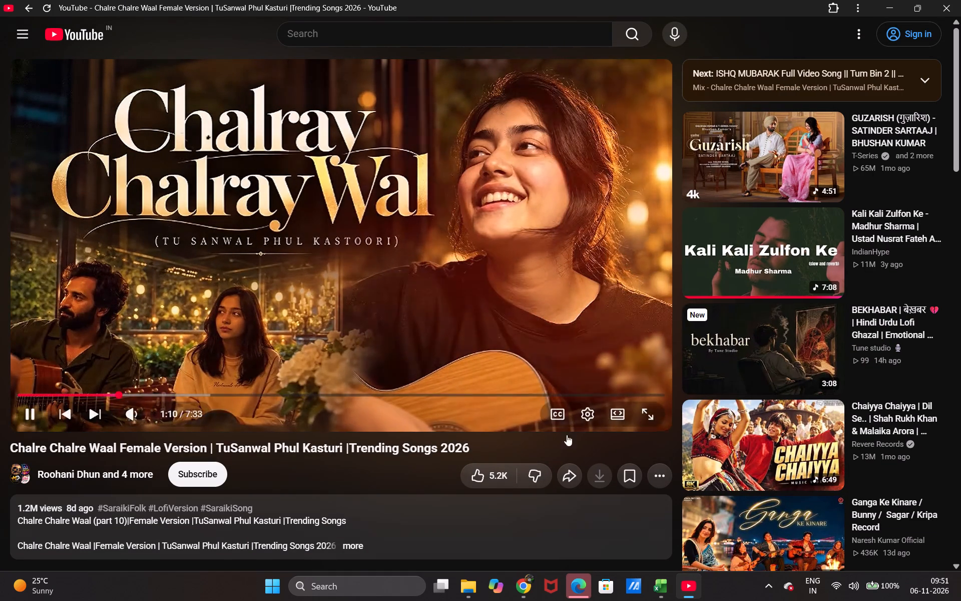
click(531, 591)
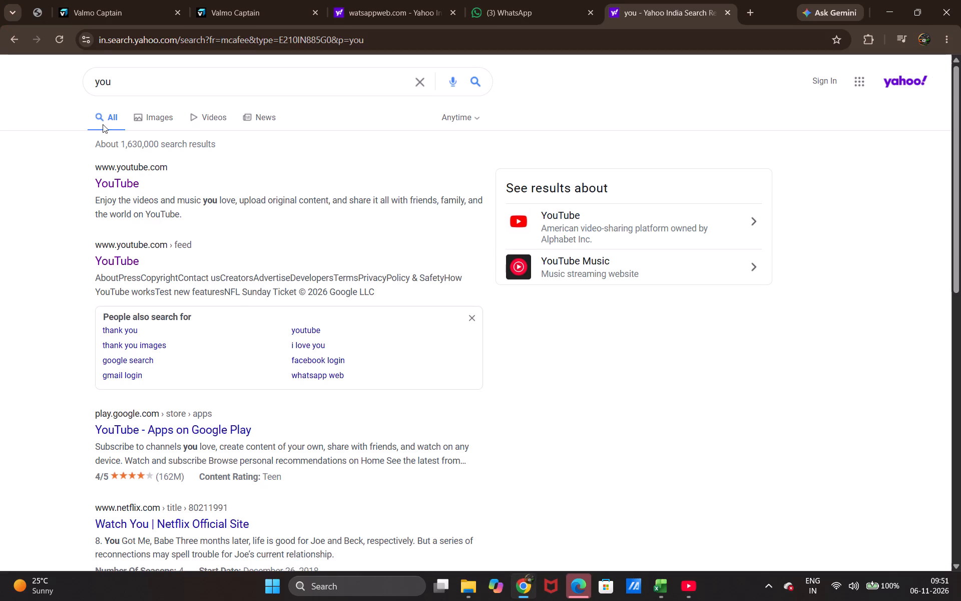
click(138, 0)
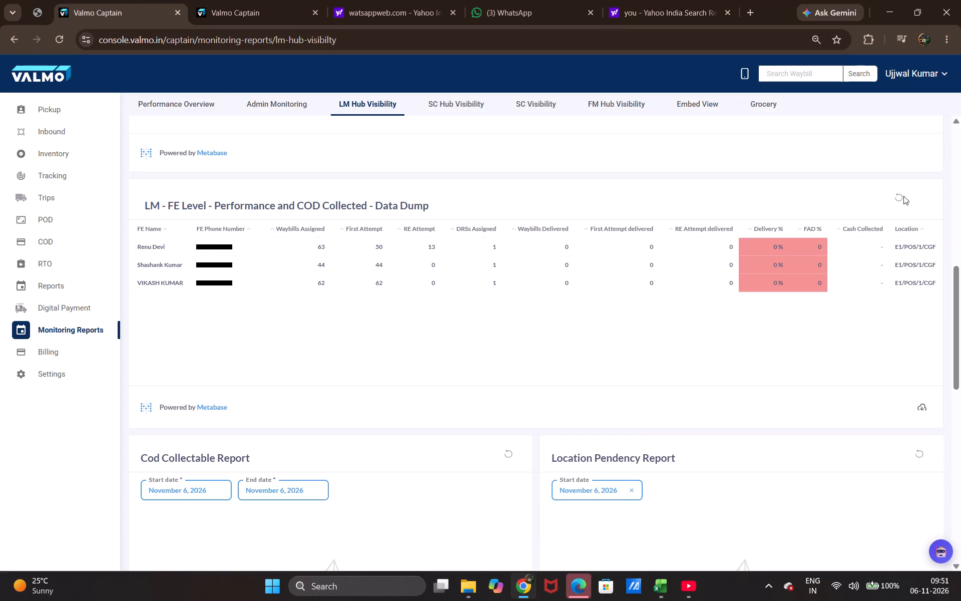
click(903, 196)
click(901, 196)
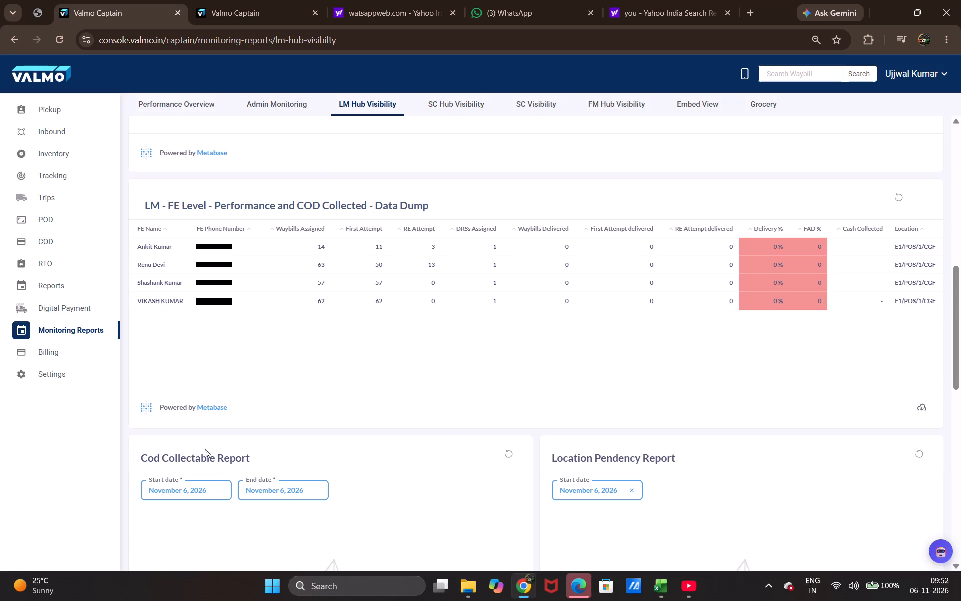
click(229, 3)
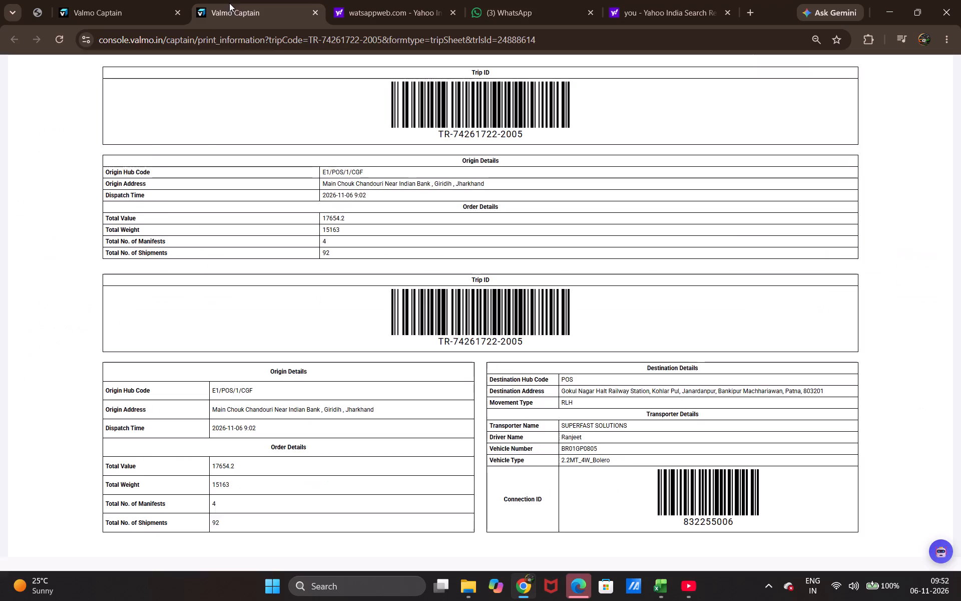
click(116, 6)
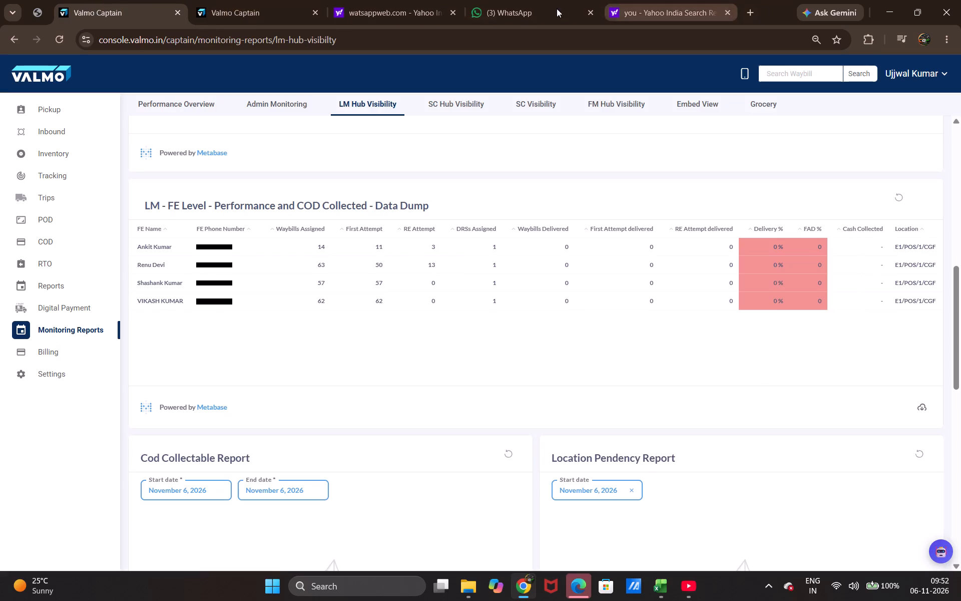
Open Valmo Partner in a new browser tab and examine the High-Risk shipments under Loss Management.
click(751, 13)
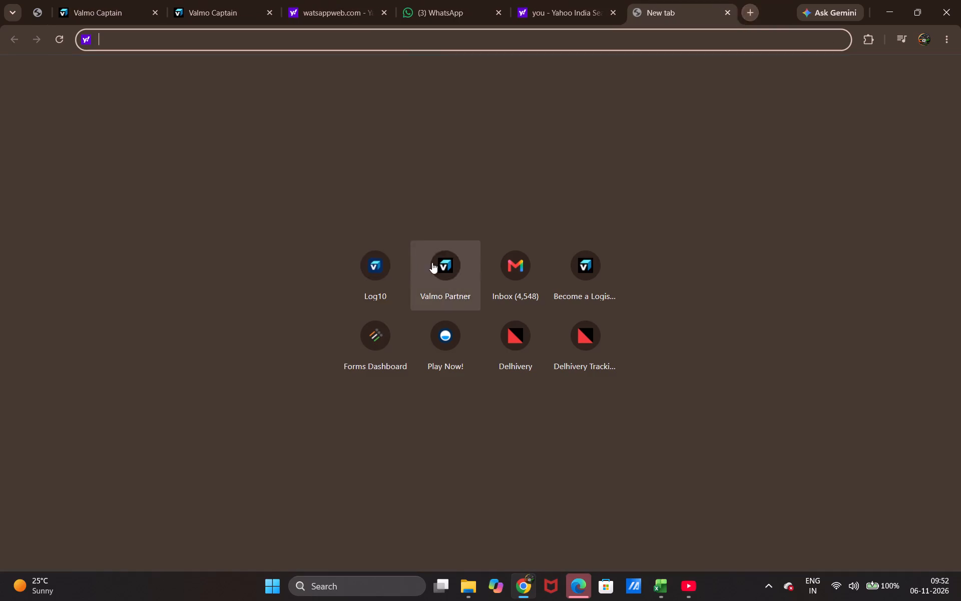
click(449, 263)
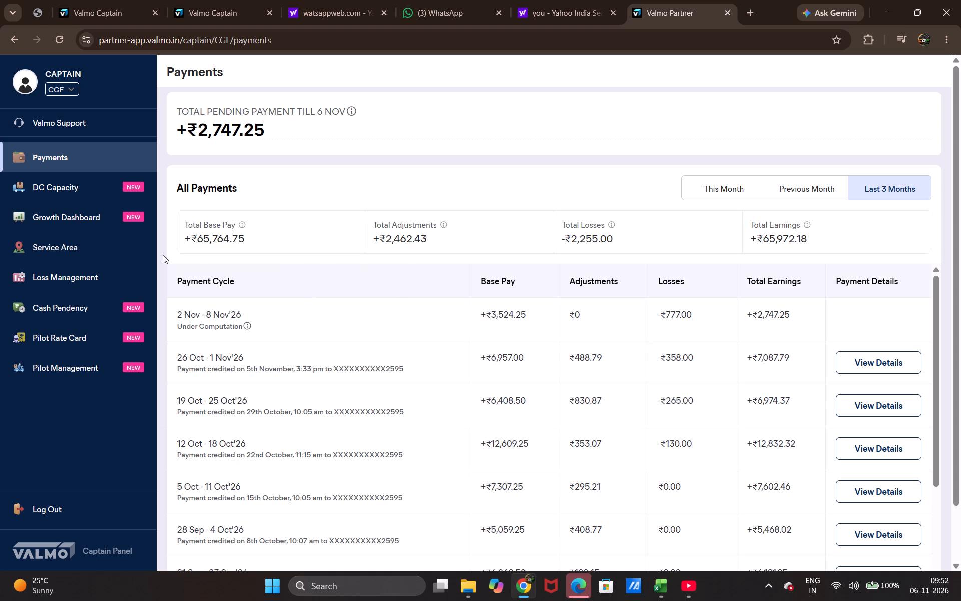
click(87, 284)
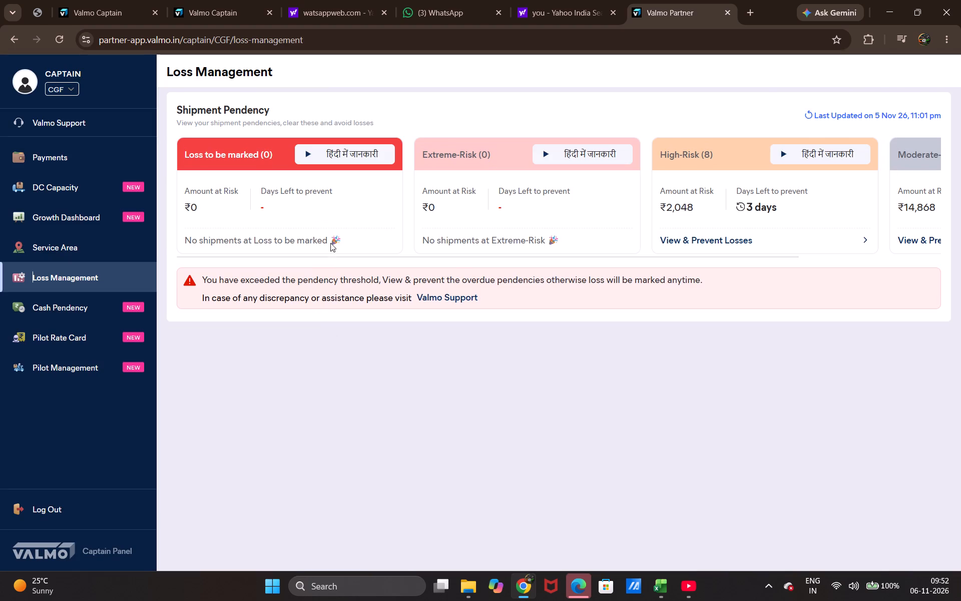
click(679, 236)
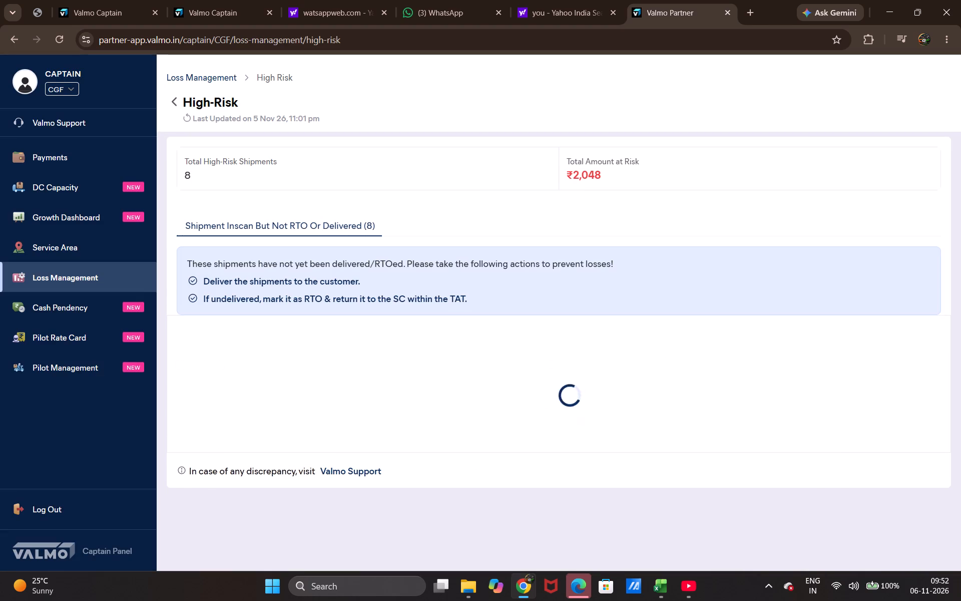
scroll(253, 330, down, 3)
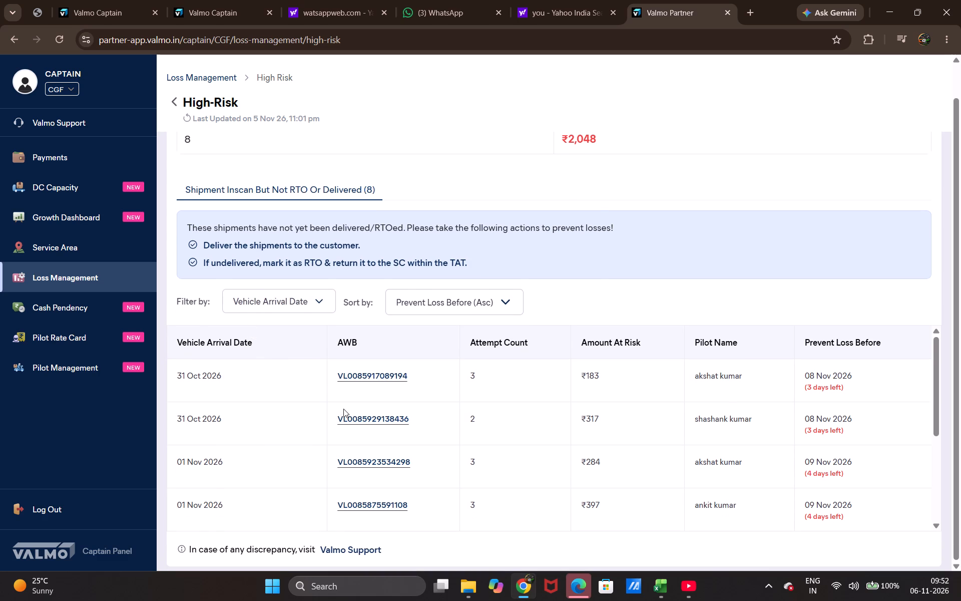
Examine the shipment activity of the first four AWBs in the High-Risk list, one after another.
click(344, 408)
click(371, 378)
click(799, 265)
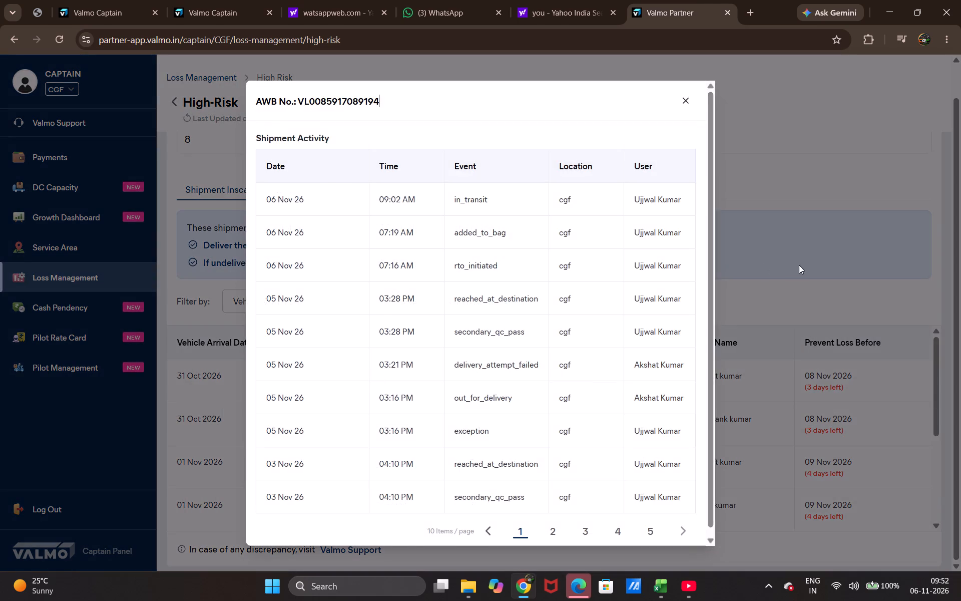
click(401, 421)
click(790, 383)
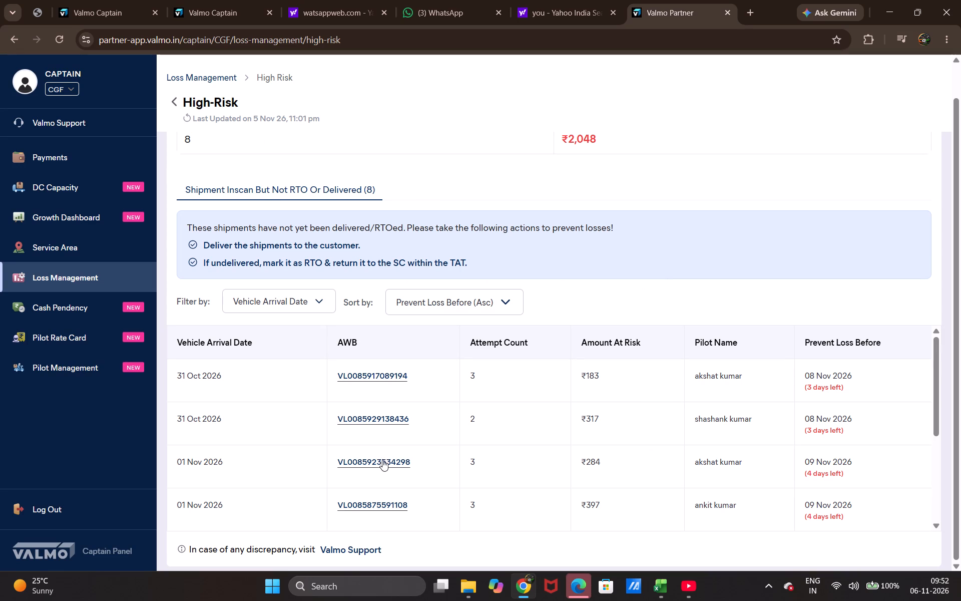
click(383, 461)
click(766, 369)
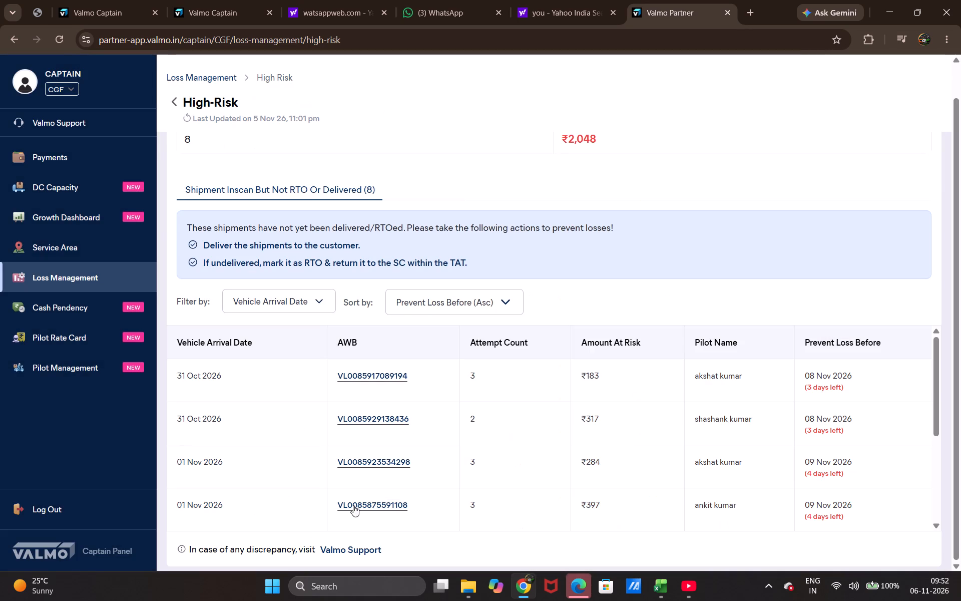
click(373, 502)
click(768, 393)
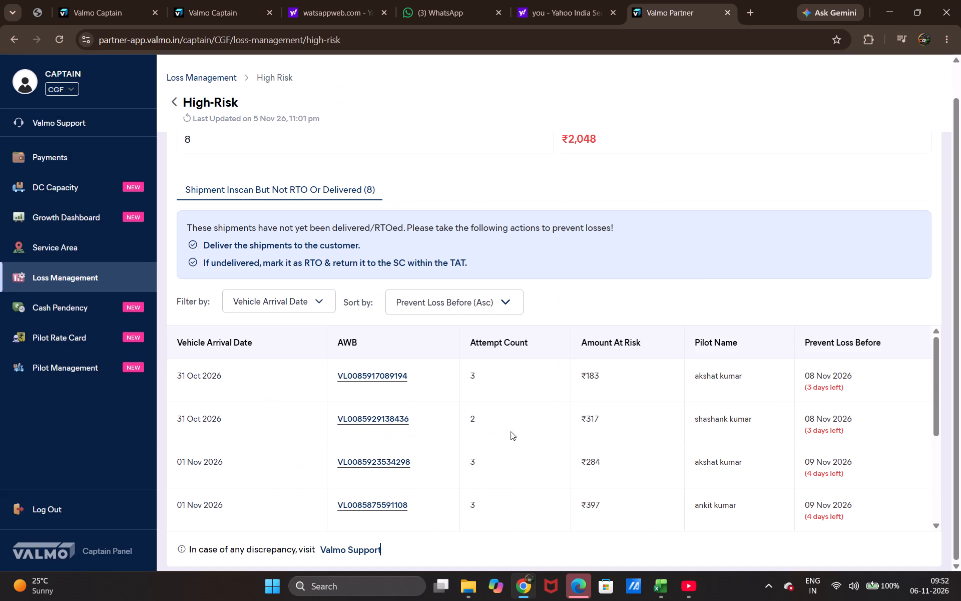
click(374, 416)
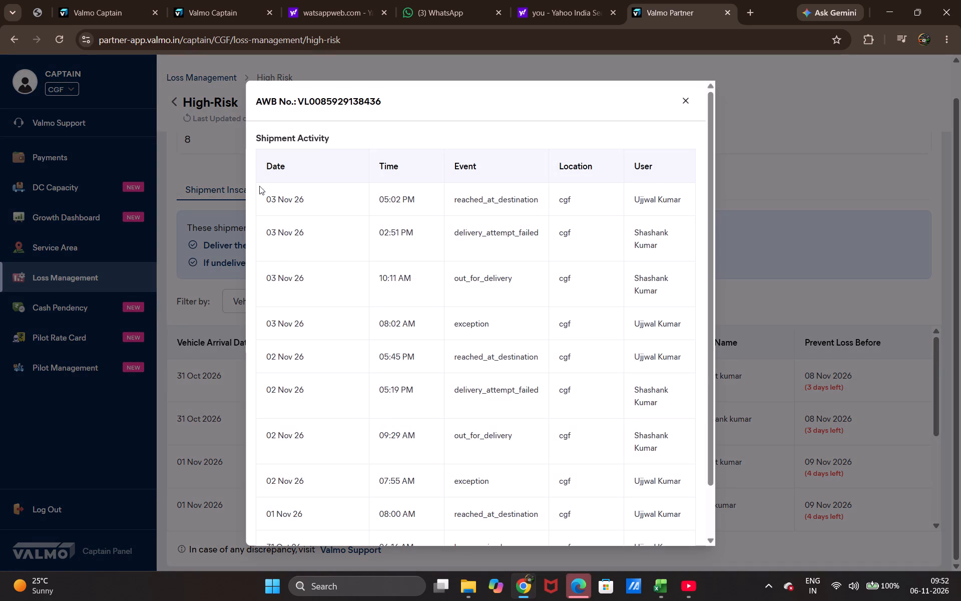
triple_click(323, 103)
right_click(323, 101)
click(354, 120)
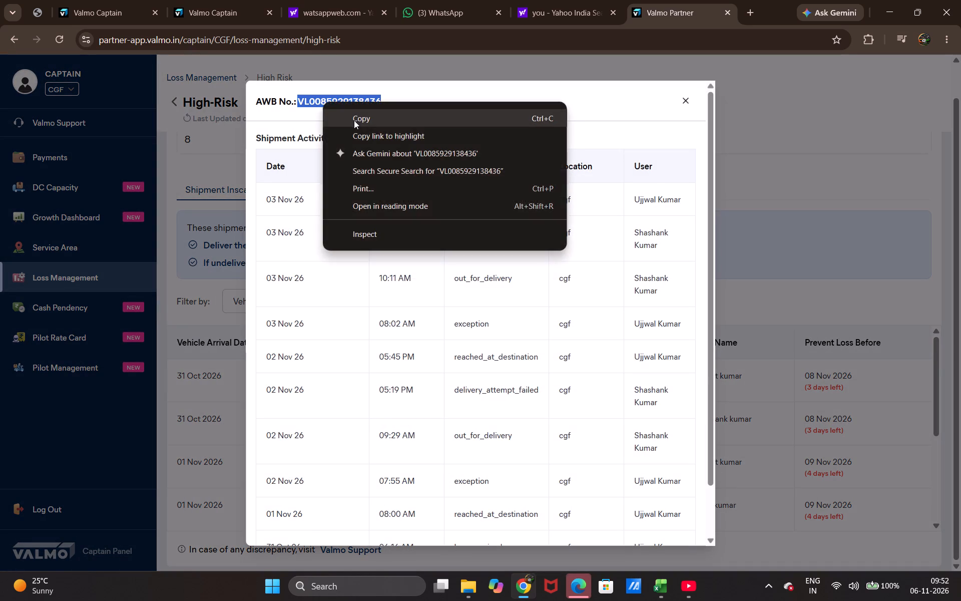
click(187, 0)
click(85, 6)
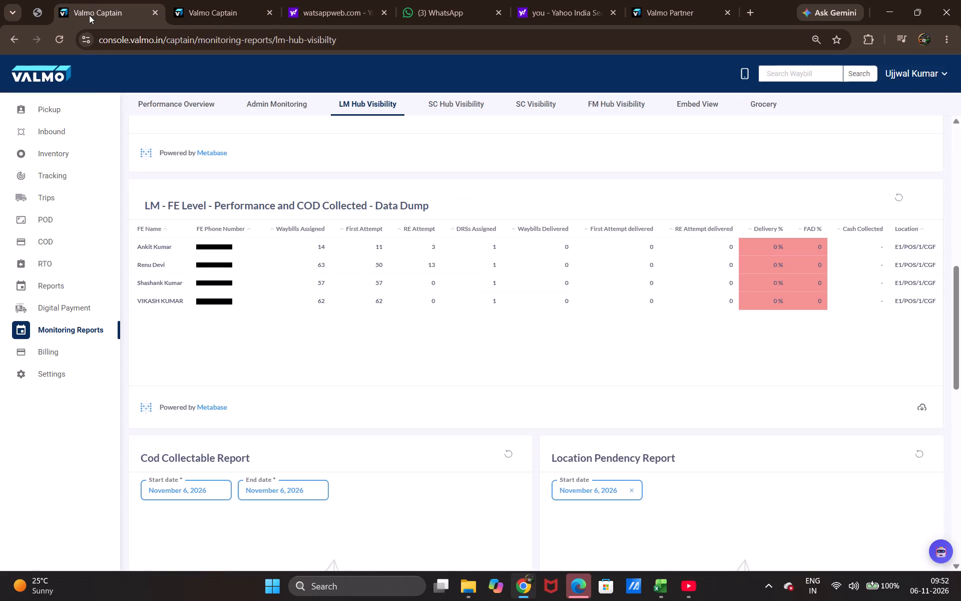
click(62, 175)
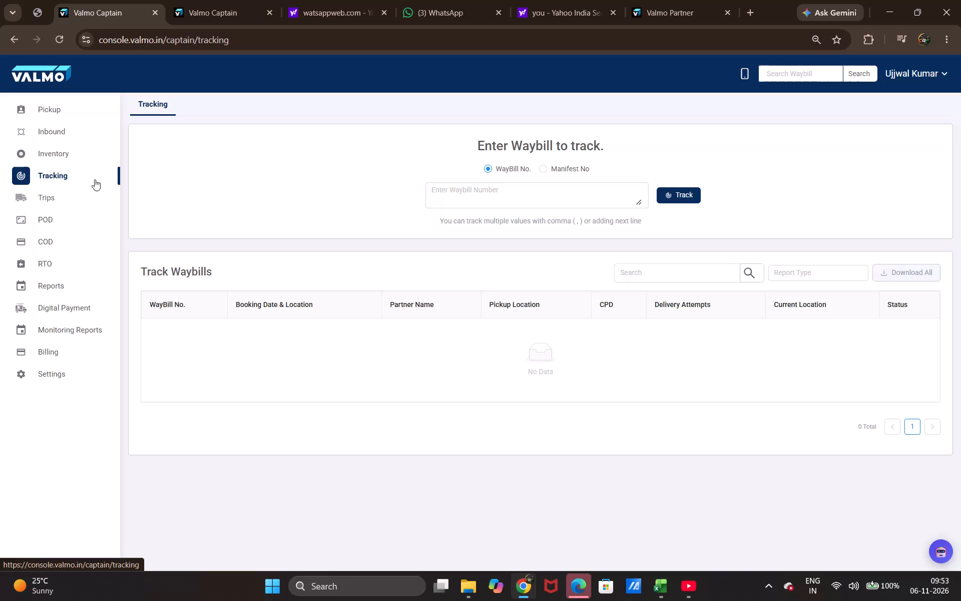
right_click(467, 200)
click(500, 345)
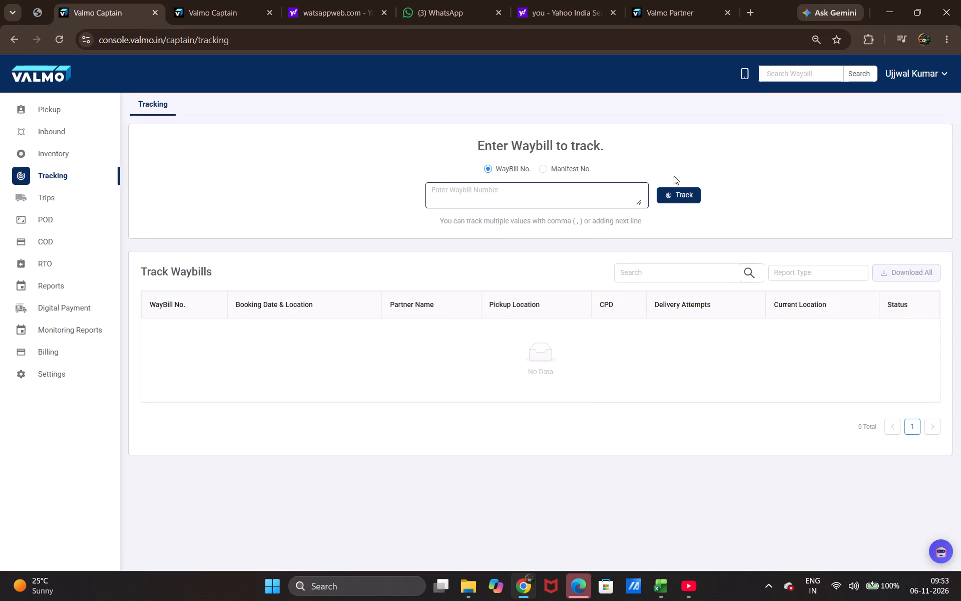
click(681, 194)
click(186, 344)
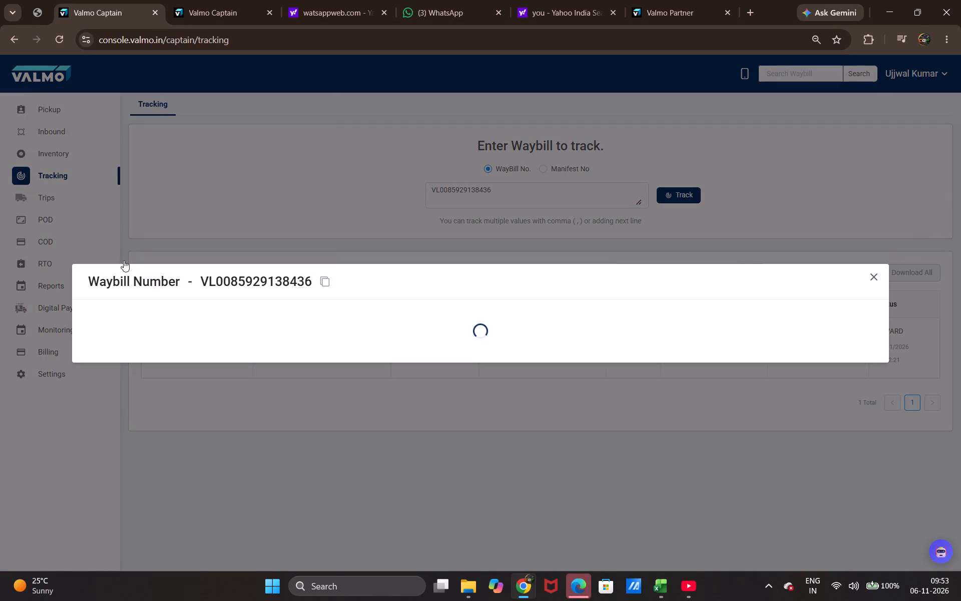
click(128, 180)
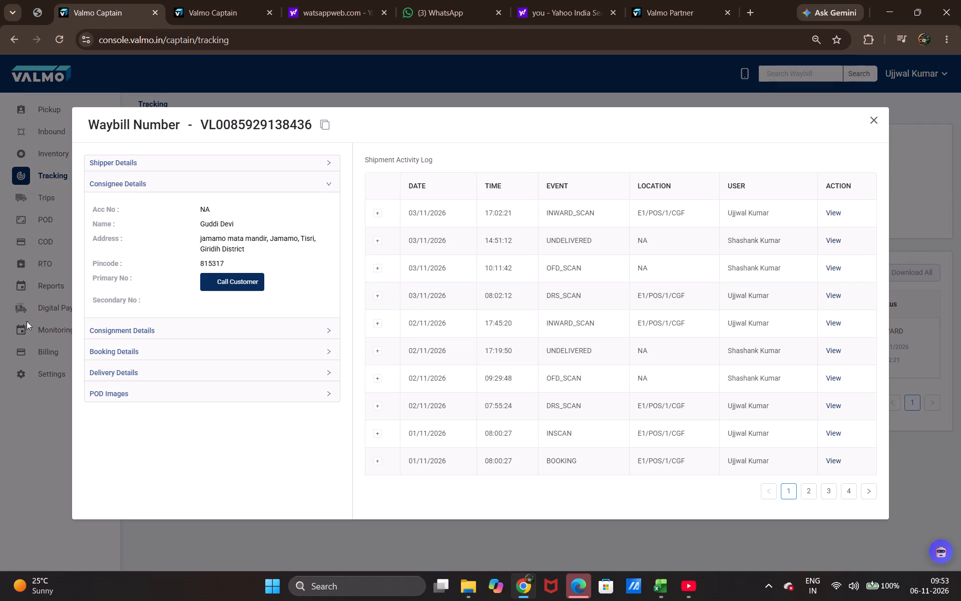
click(107, 325)
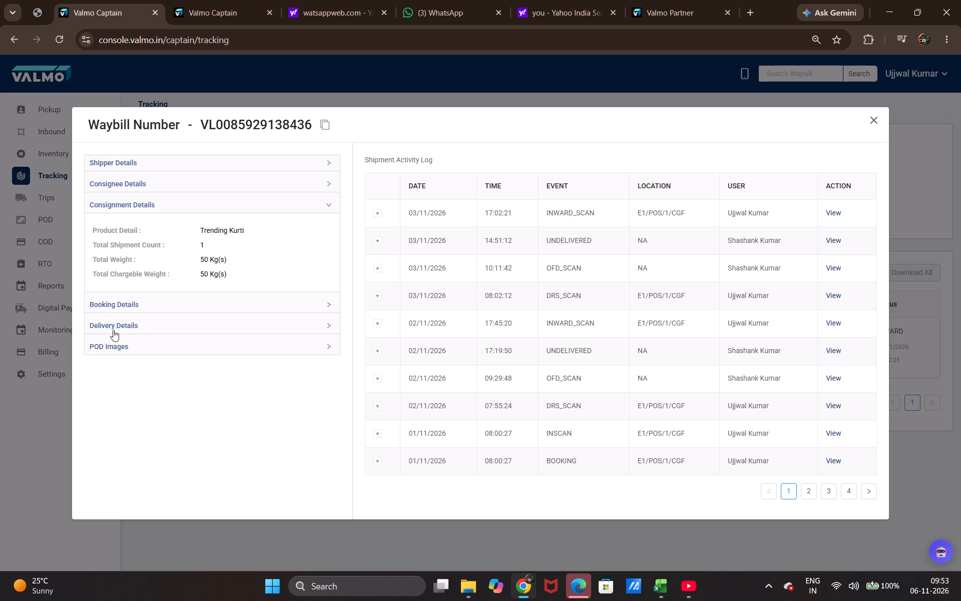
click(113, 330)
click(128, 243)
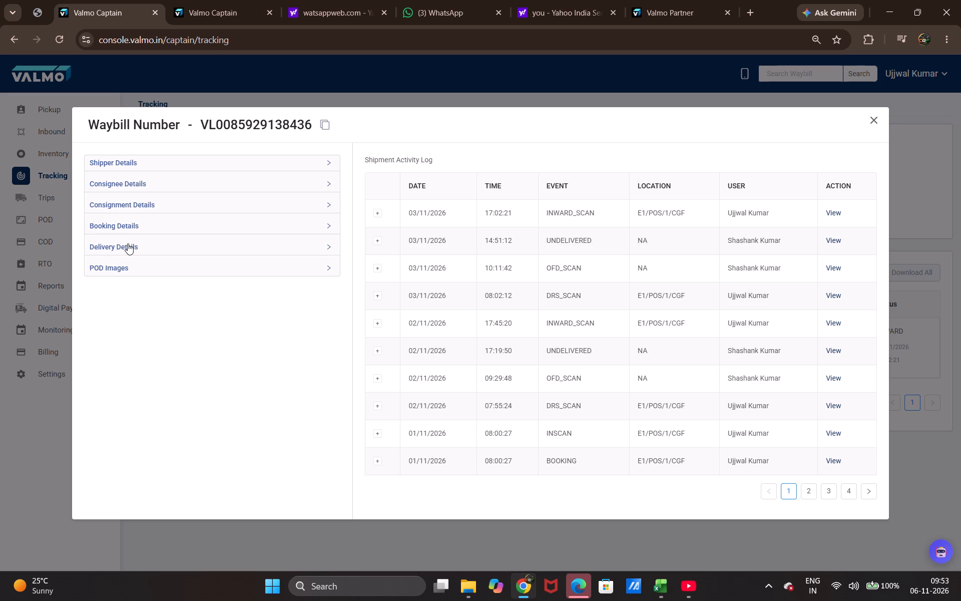
click(125, 228)
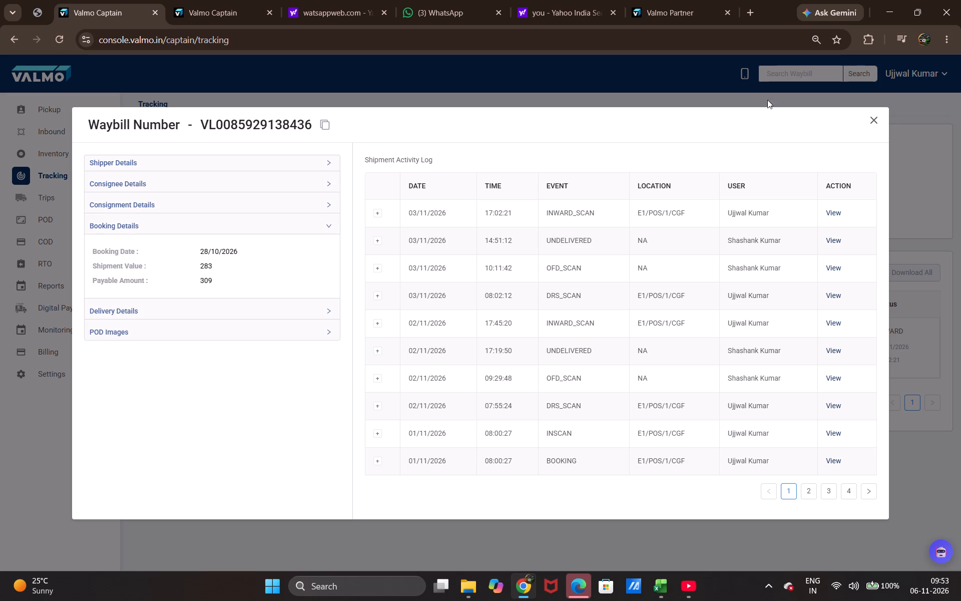
click(879, 117)
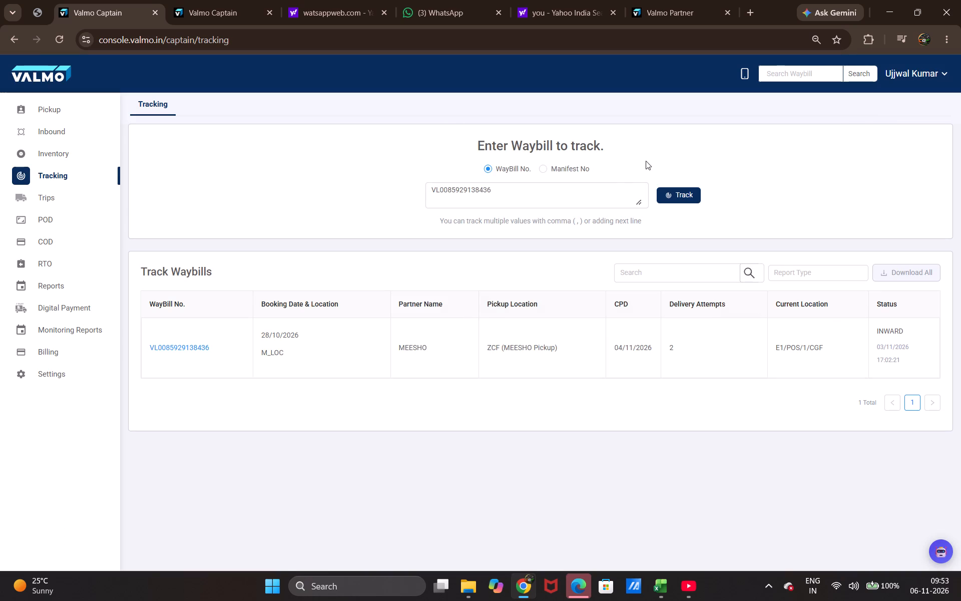
click(179, 342)
click(179, 344)
click(109, 184)
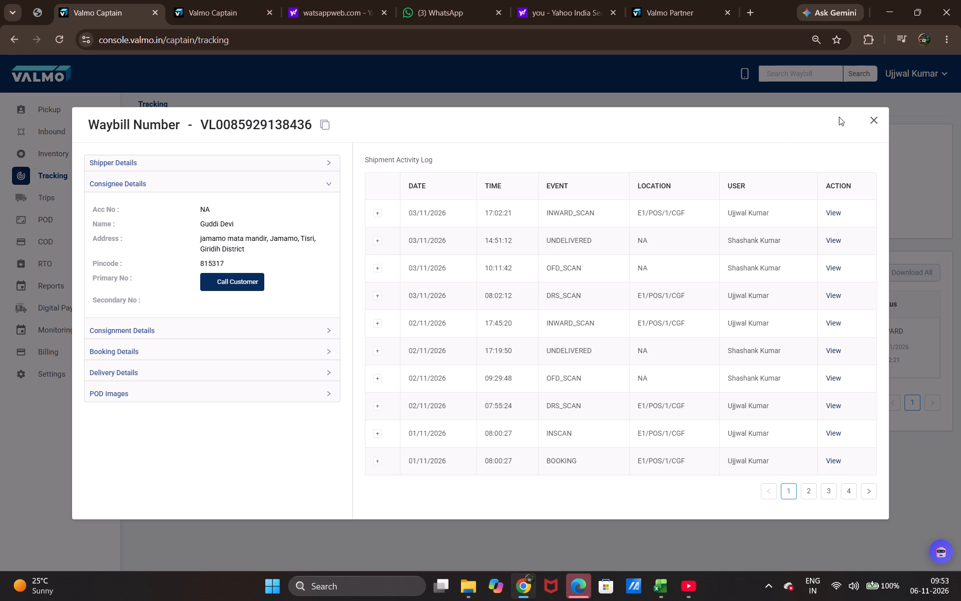
click(872, 118)
Return to Valmo Partner, close the shipment activity and view the Payments for Previous Month.
click(241, 8)
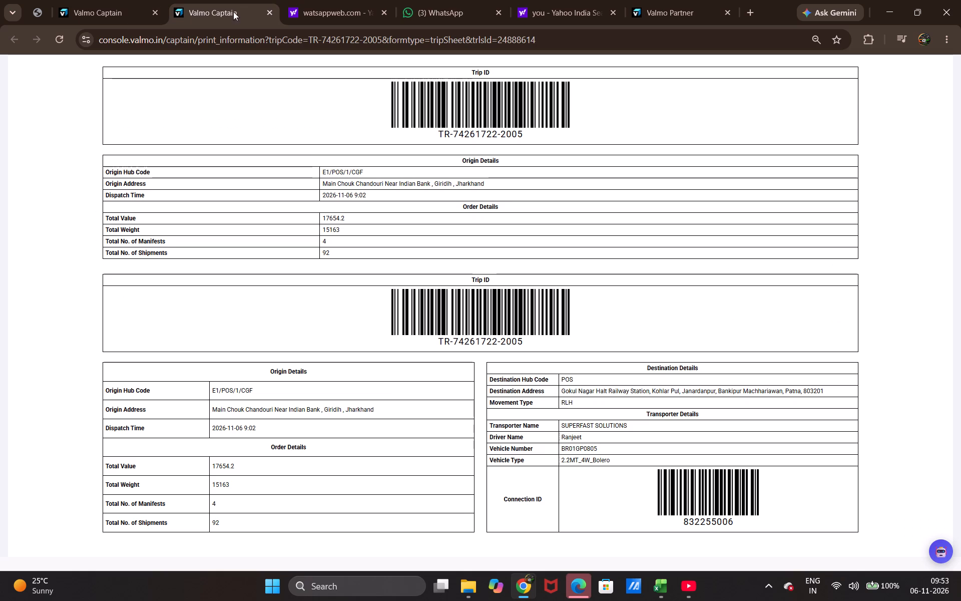
click(669, 4)
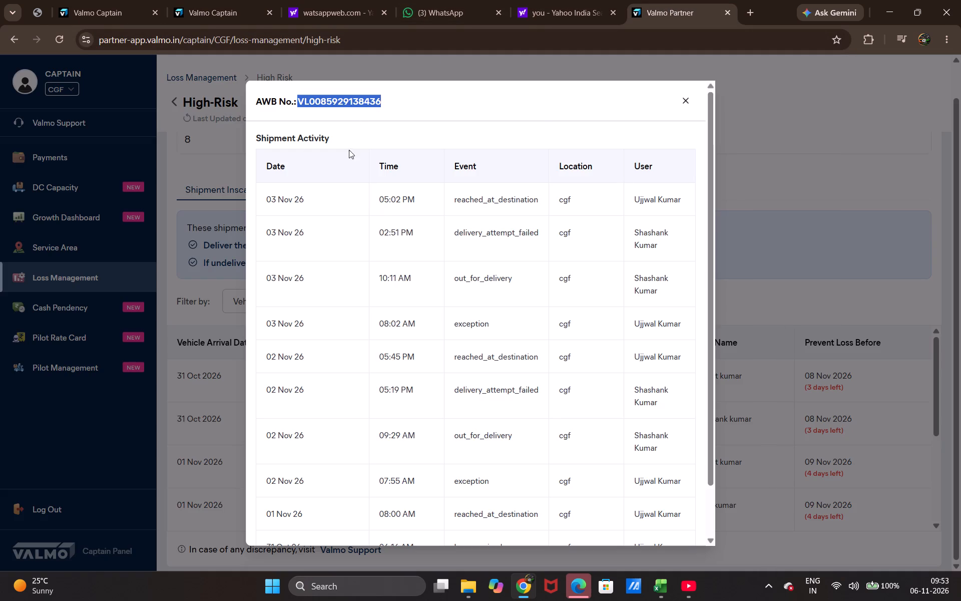
click(689, 94)
click(105, 165)
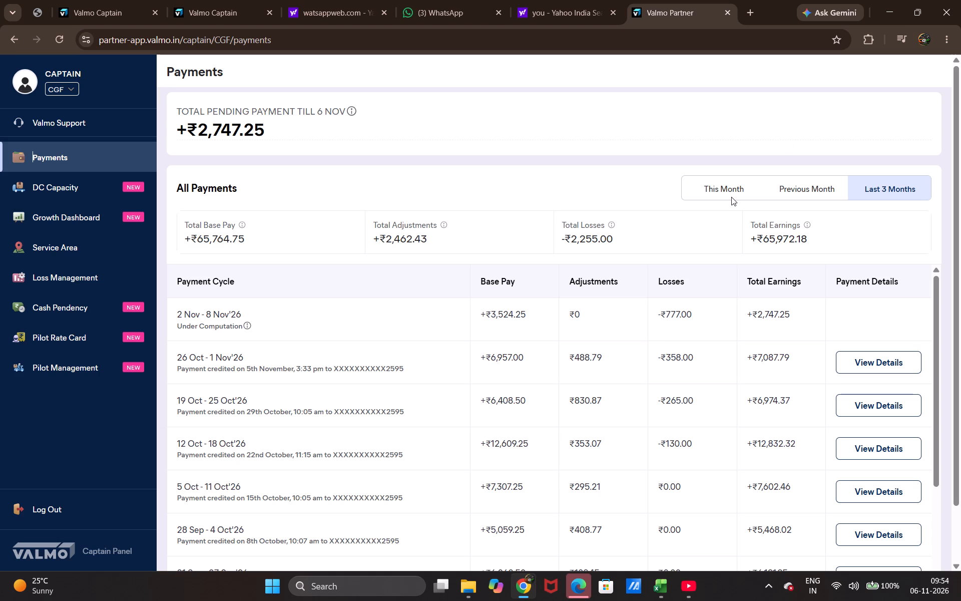
click(808, 187)
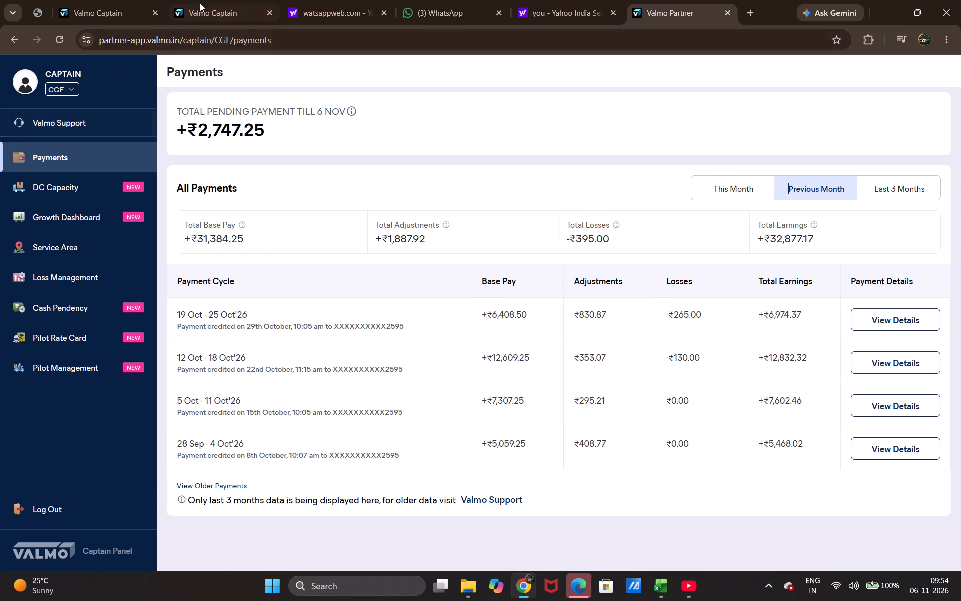
click(200, 2)
click(94, 12)
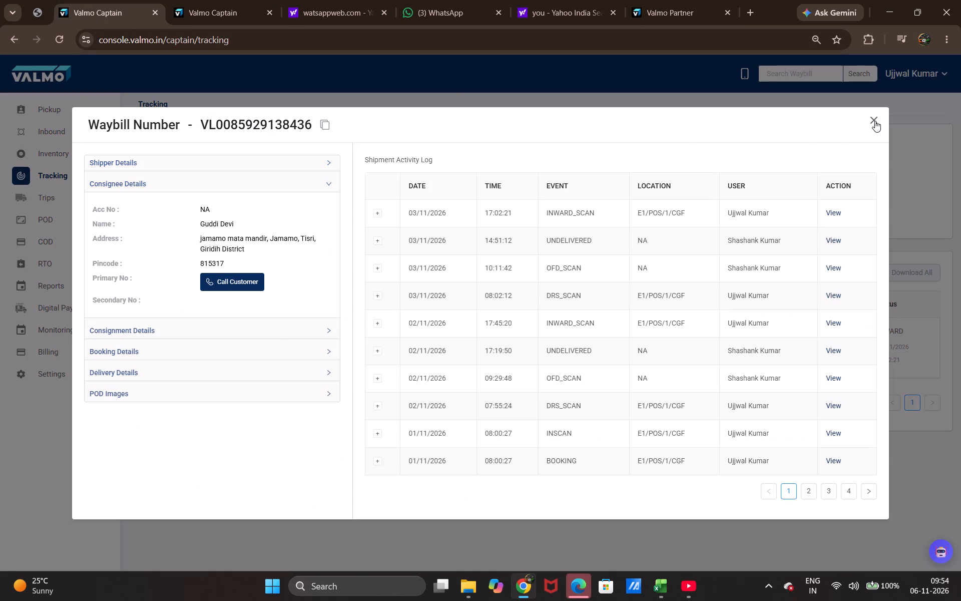
click(875, 121)
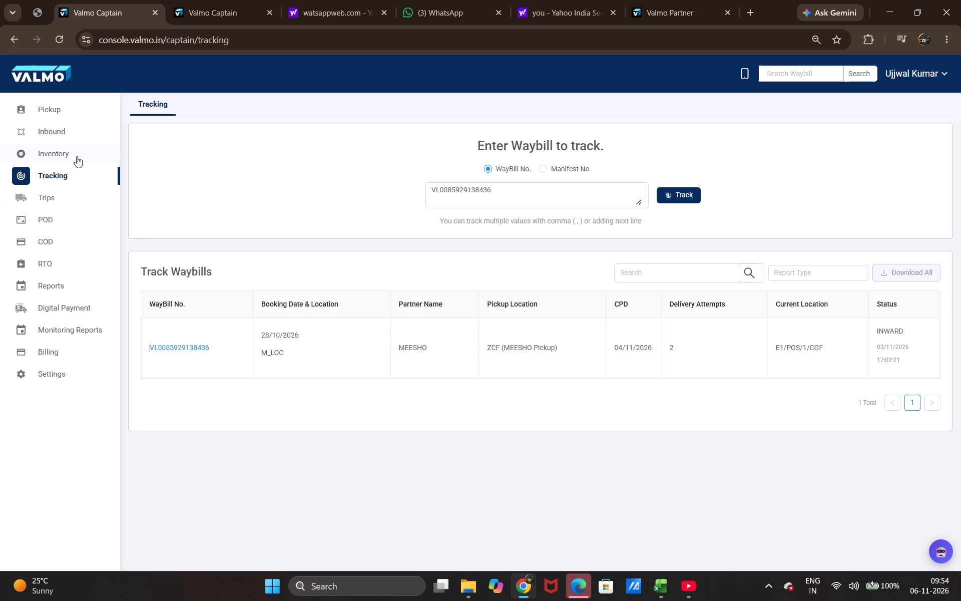
triple_click(458, 201)
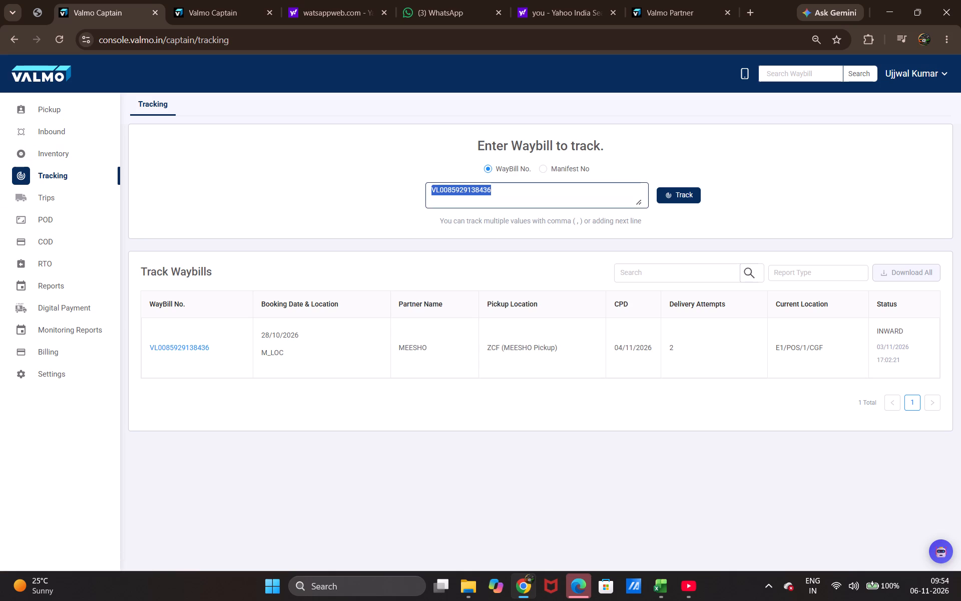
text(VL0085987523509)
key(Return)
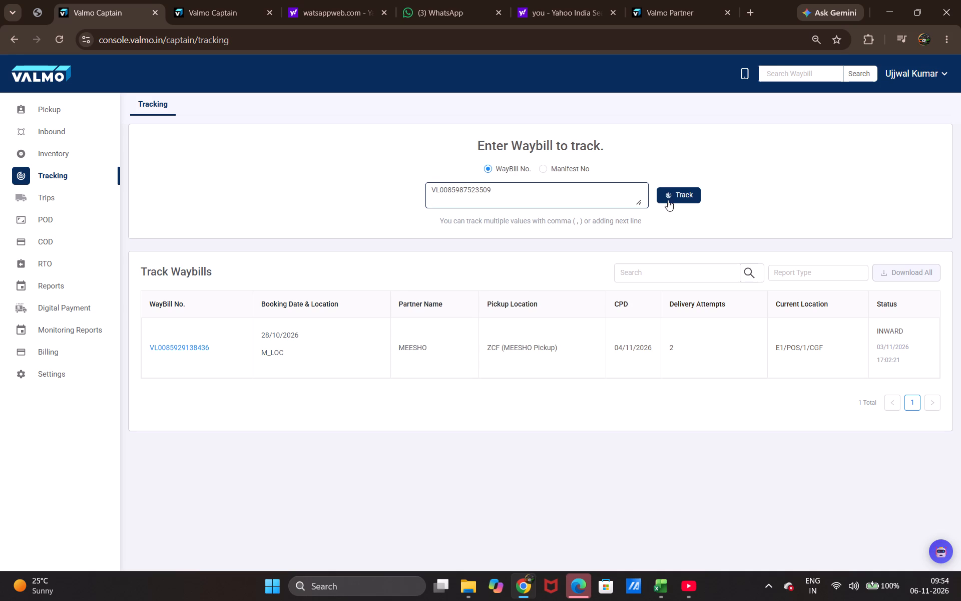
click(668, 200)
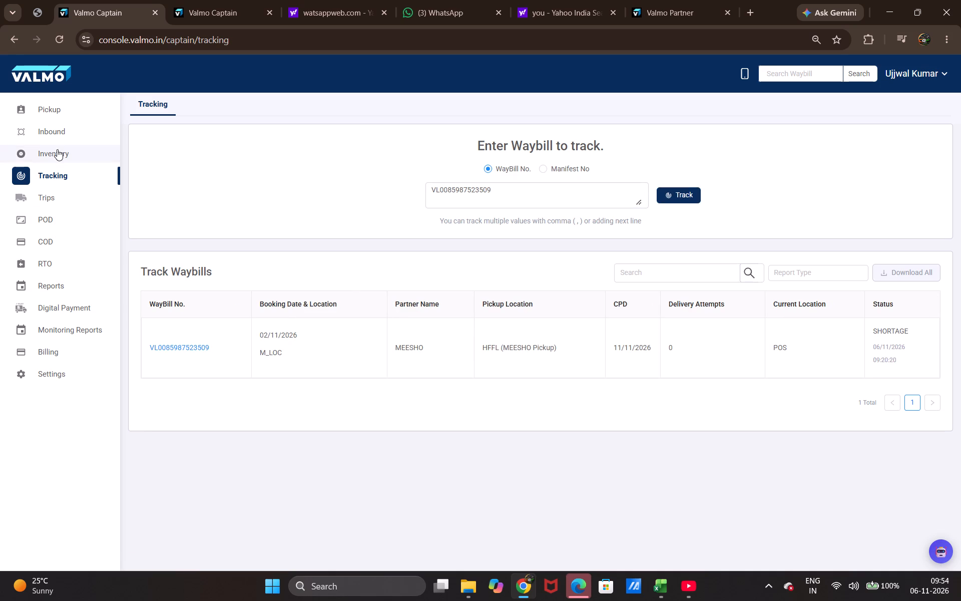
click(57, 149)
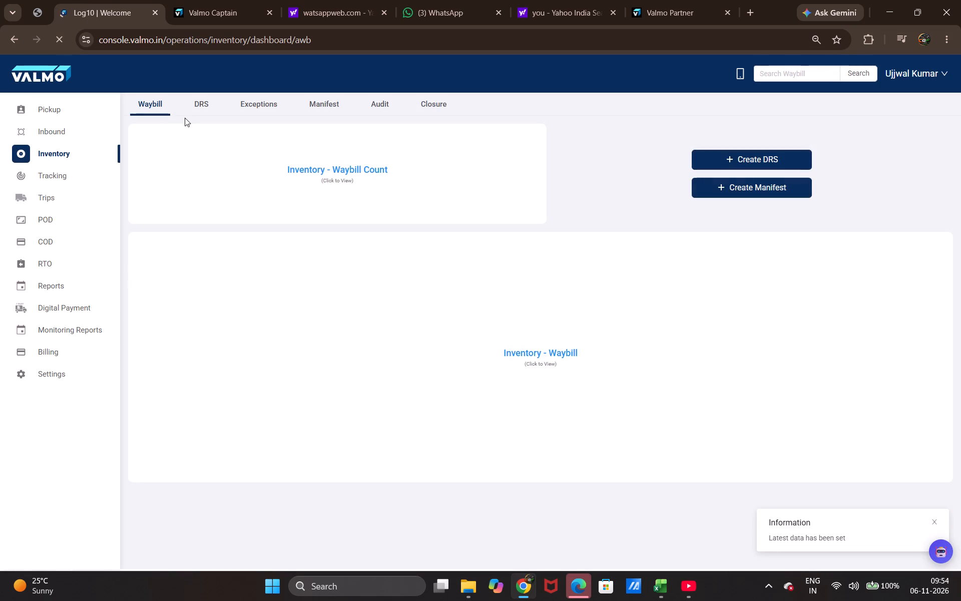
click(47, 127)
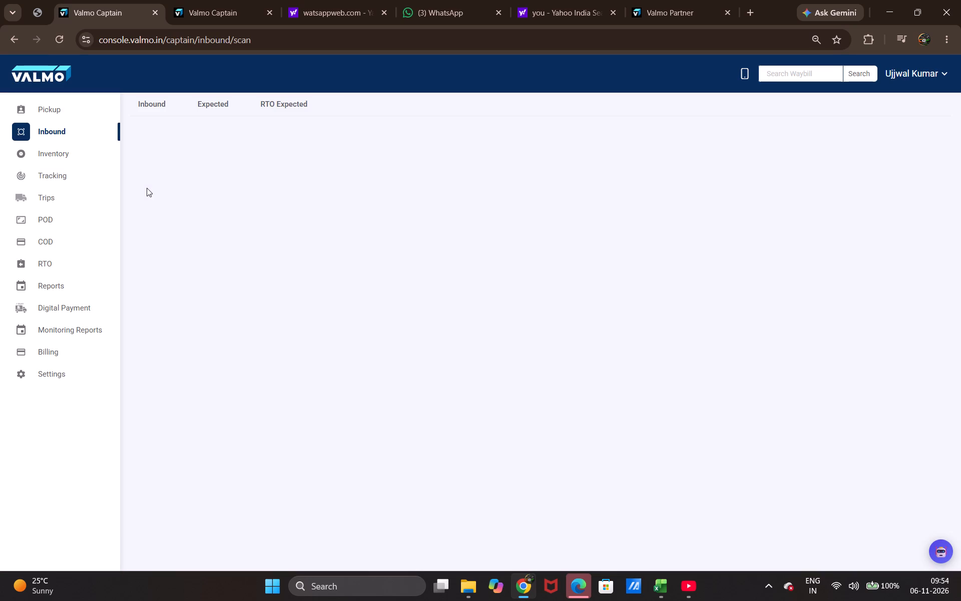
click(289, 243)
click(290, 253)
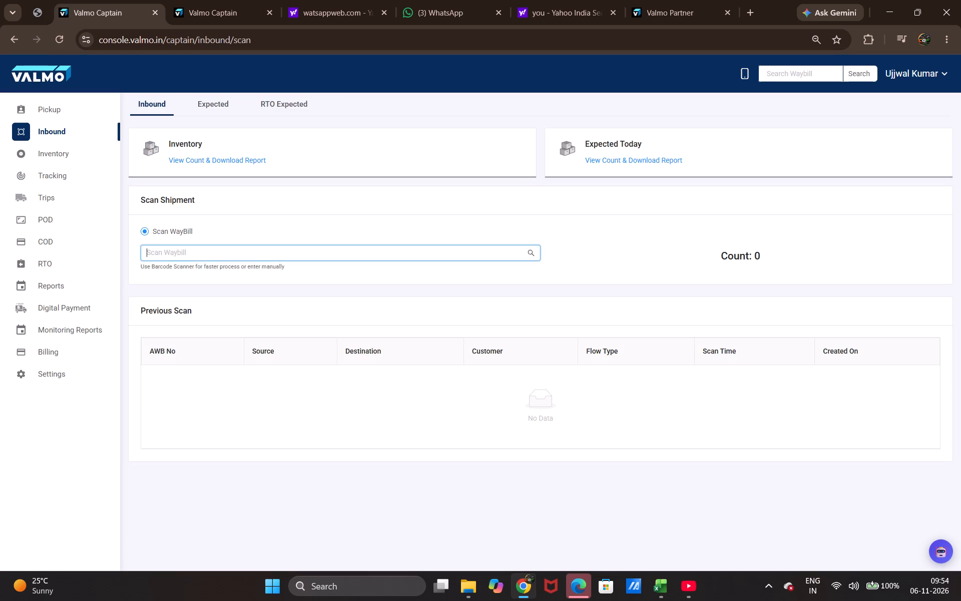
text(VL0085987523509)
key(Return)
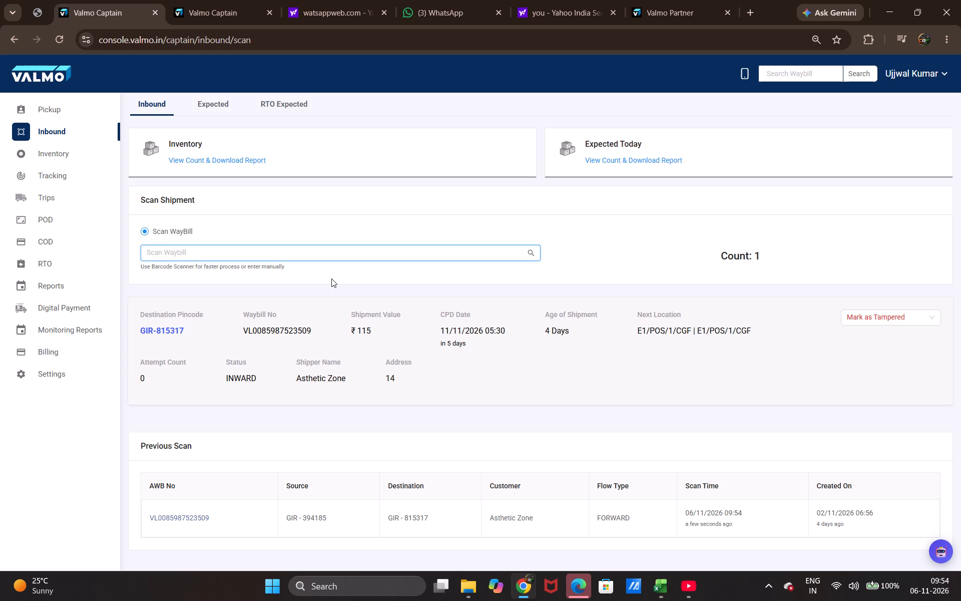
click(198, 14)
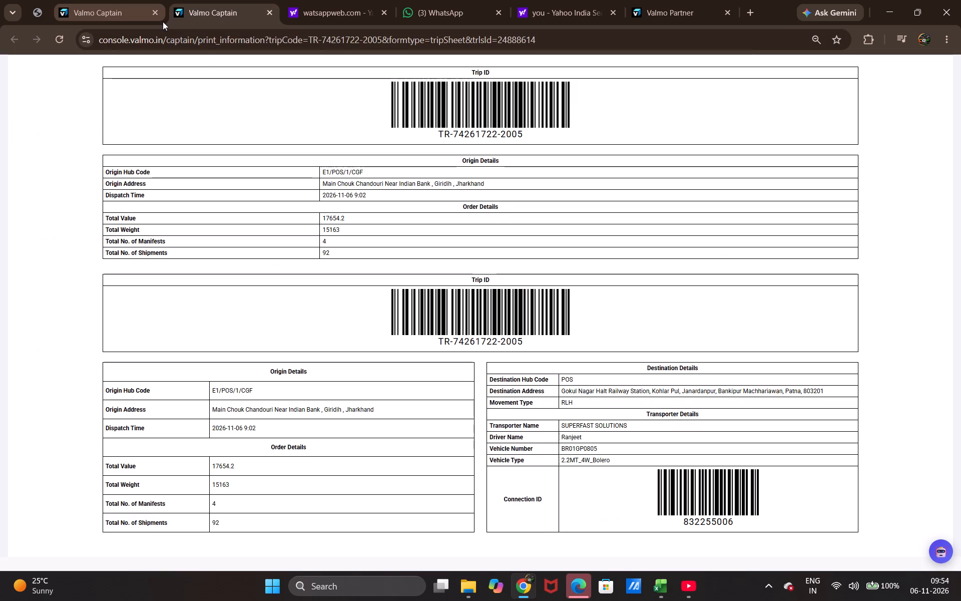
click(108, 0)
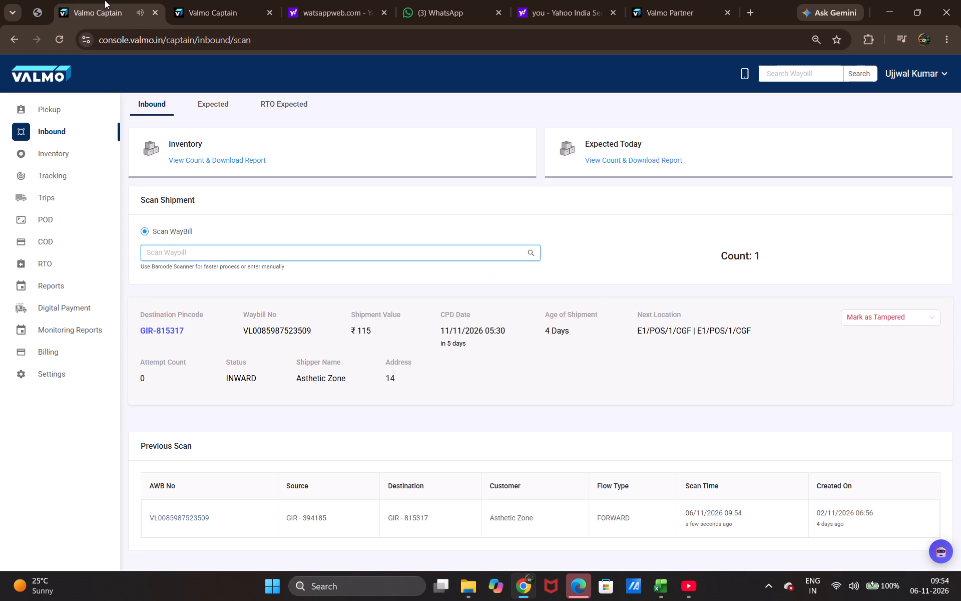
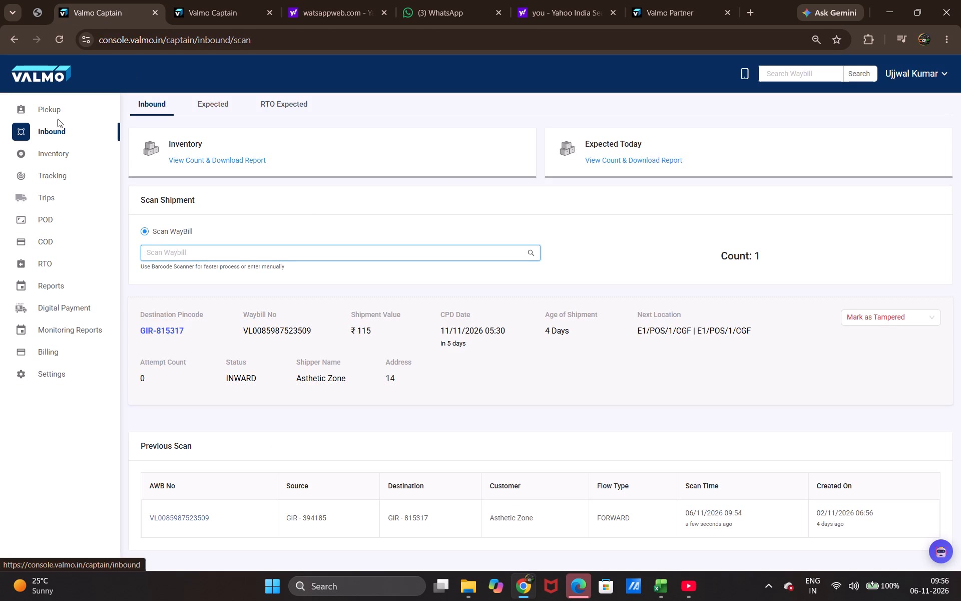
click(42, 114)
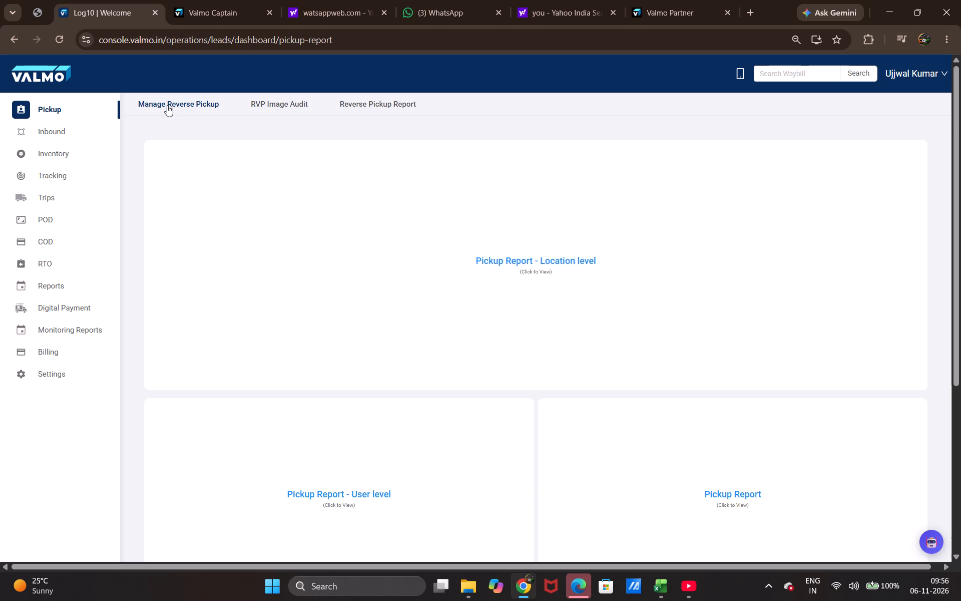
click(176, 2)
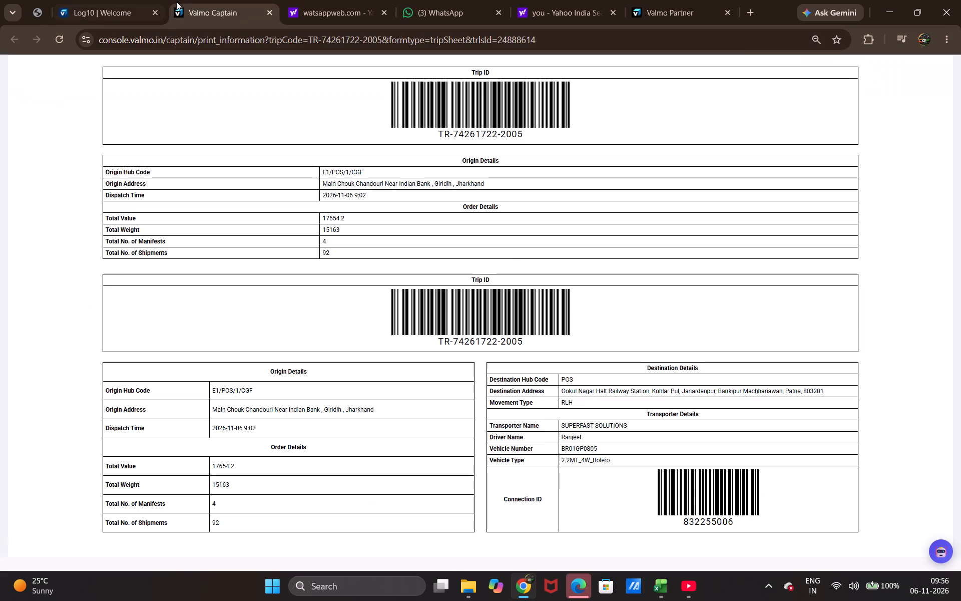
Leave the trip sheet and open the Tracking page in Valmo Captain.
click(130, 10)
click(30, 177)
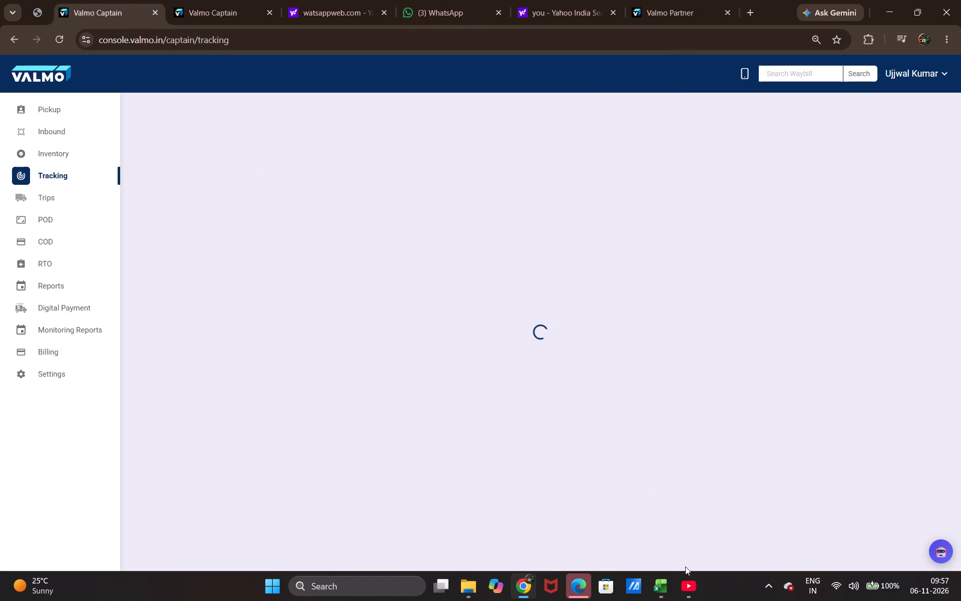
Switch to YouTube and lower the volume of the playing song slightly.
click(693, 581)
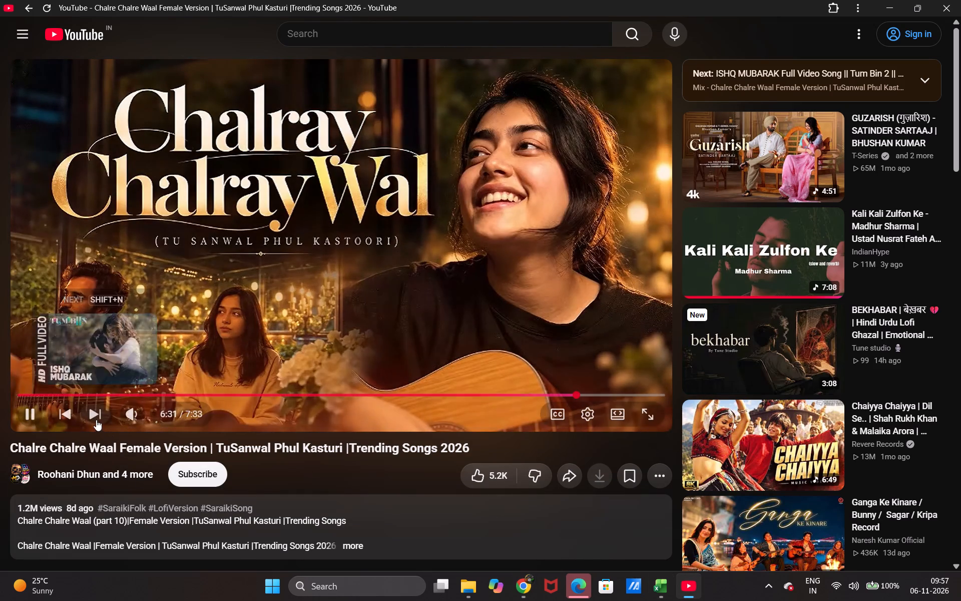
click(153, 414)
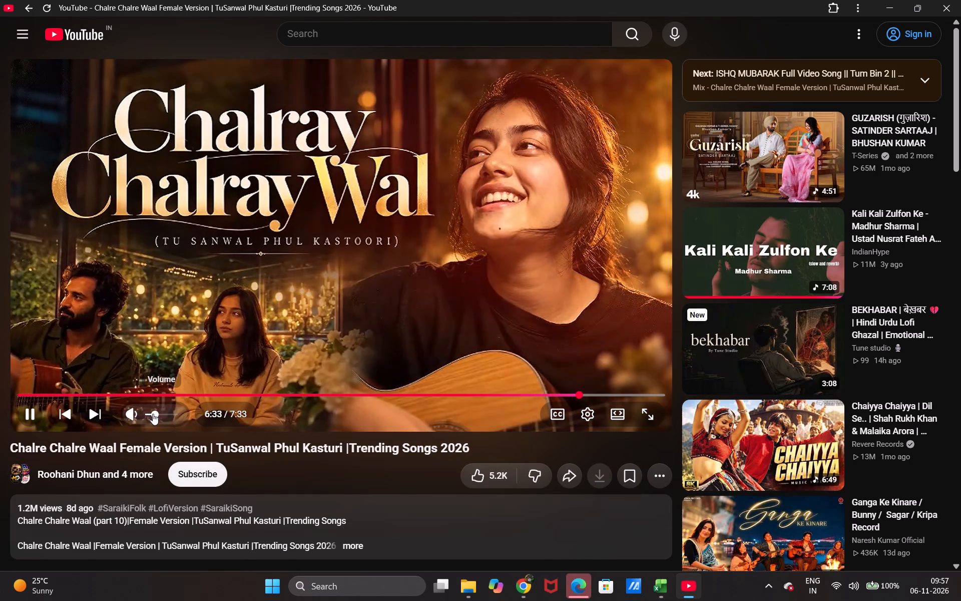
click(151, 414)
click(149, 414)
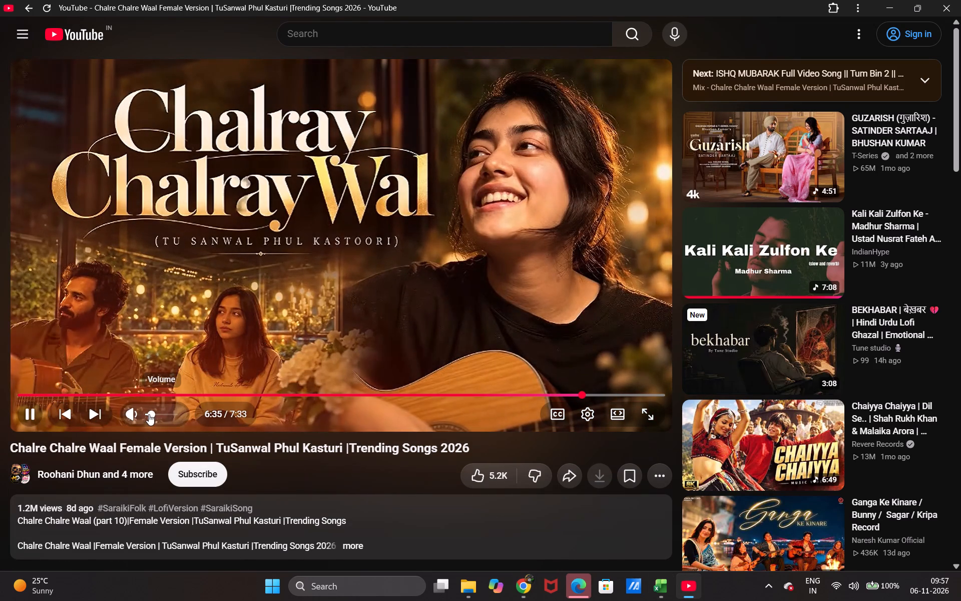
click(149, 414)
click(518, 583)
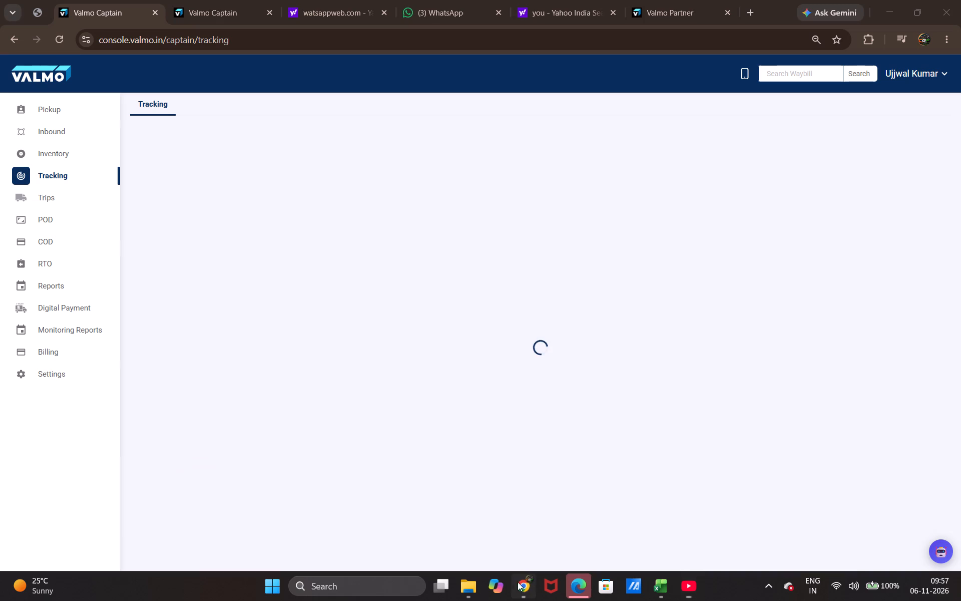
click(461, 197)
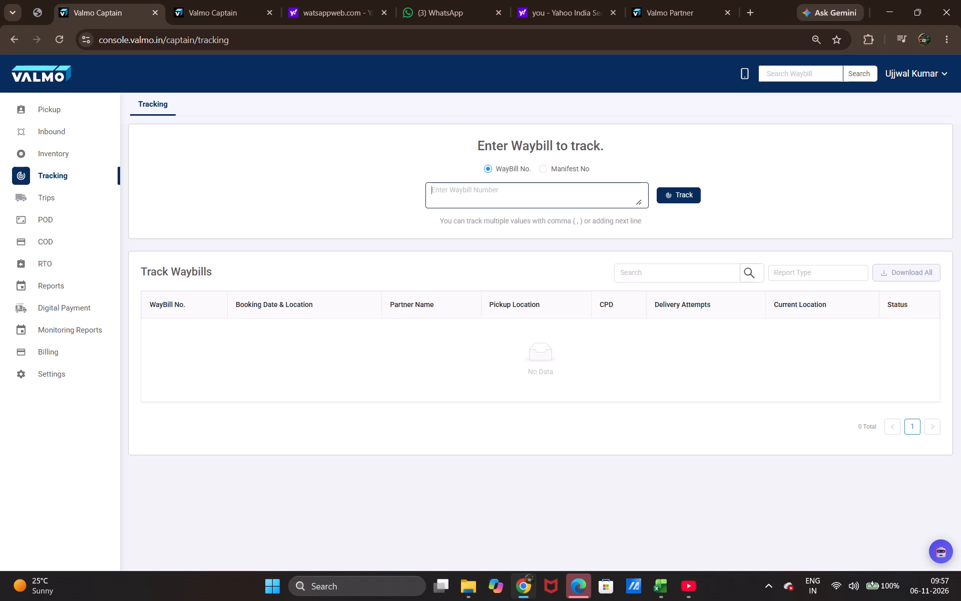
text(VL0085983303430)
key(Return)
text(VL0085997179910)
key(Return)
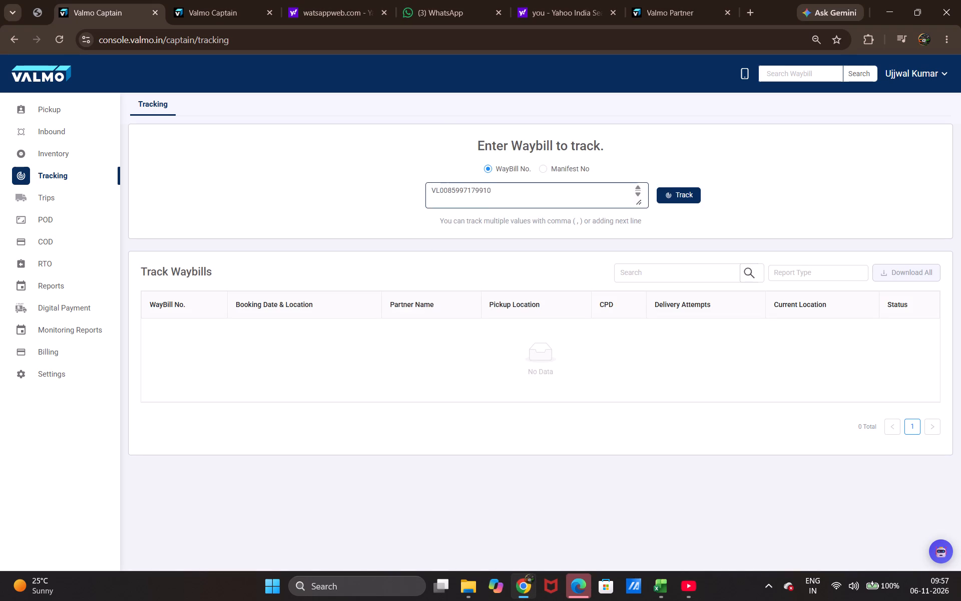
click(690, 191)
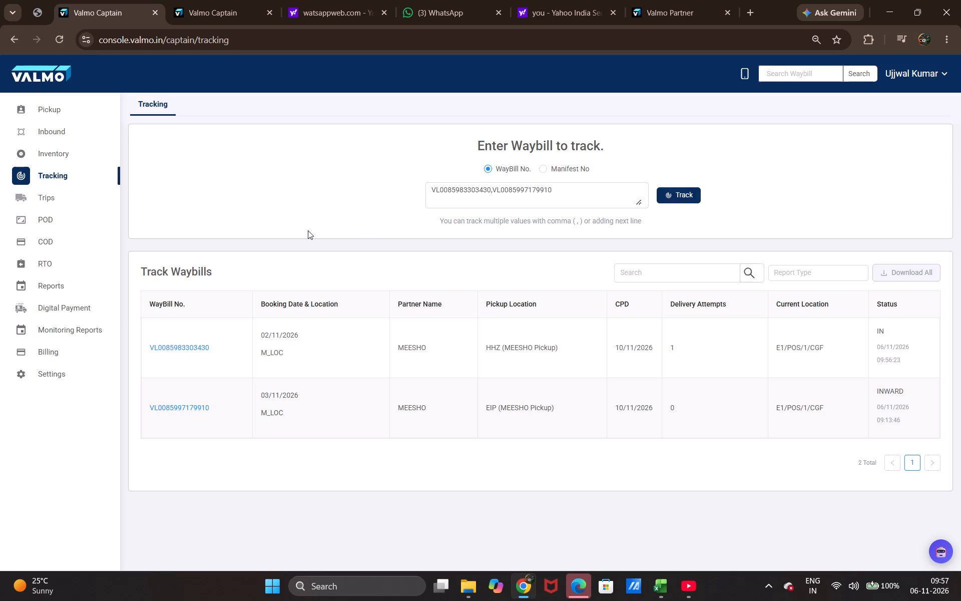
scroll(615, 480, up, 1)
Switch to YouTube, browse the recommended songs and play the Chaiyya Chaiyya 8K music video from Dil Se.
click(679, 587)
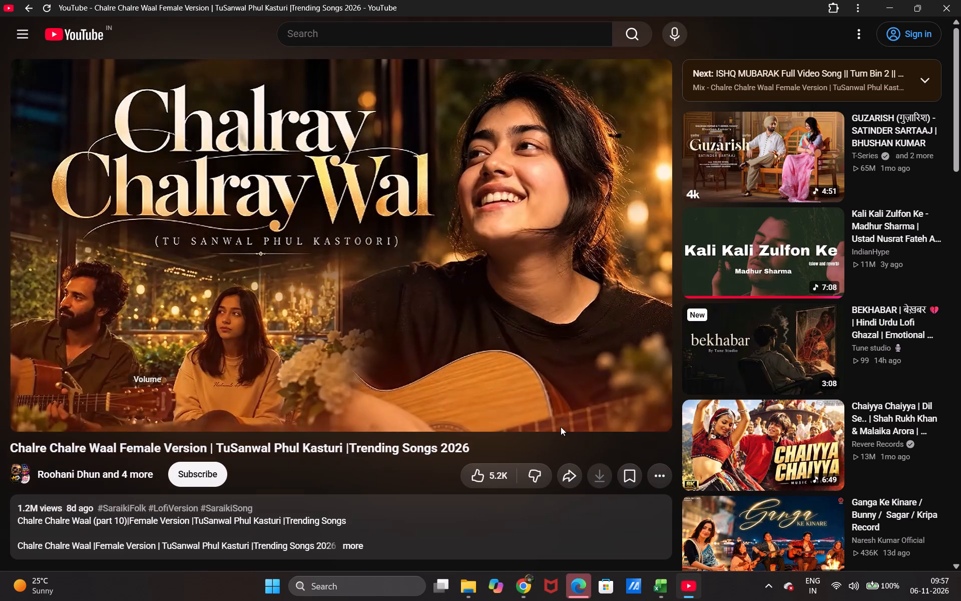
scroll(698, 409, down, 2)
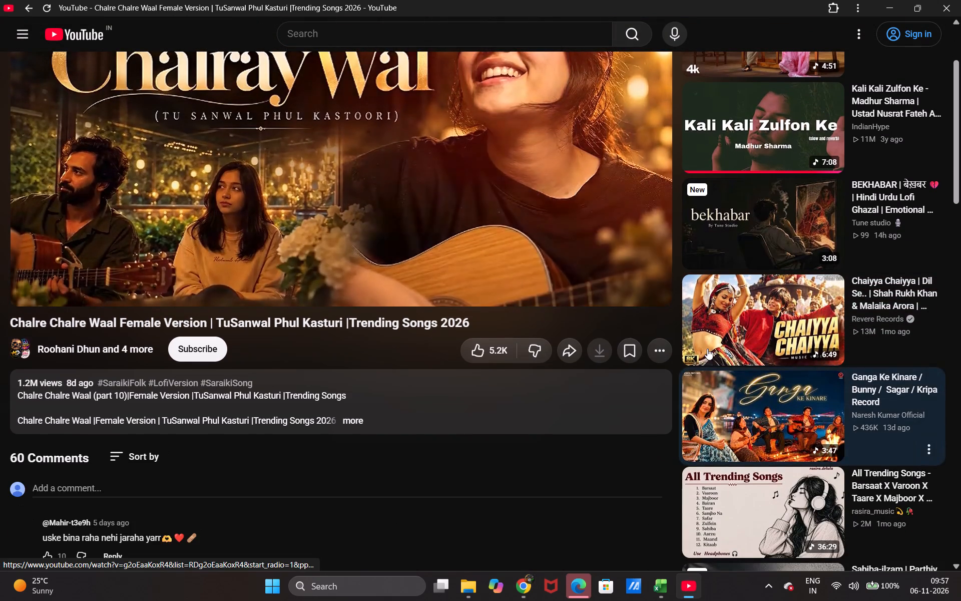
scroll(721, 330, down, 2)
scroll(709, 403, up, 2)
scroll(709, 403, down, 4)
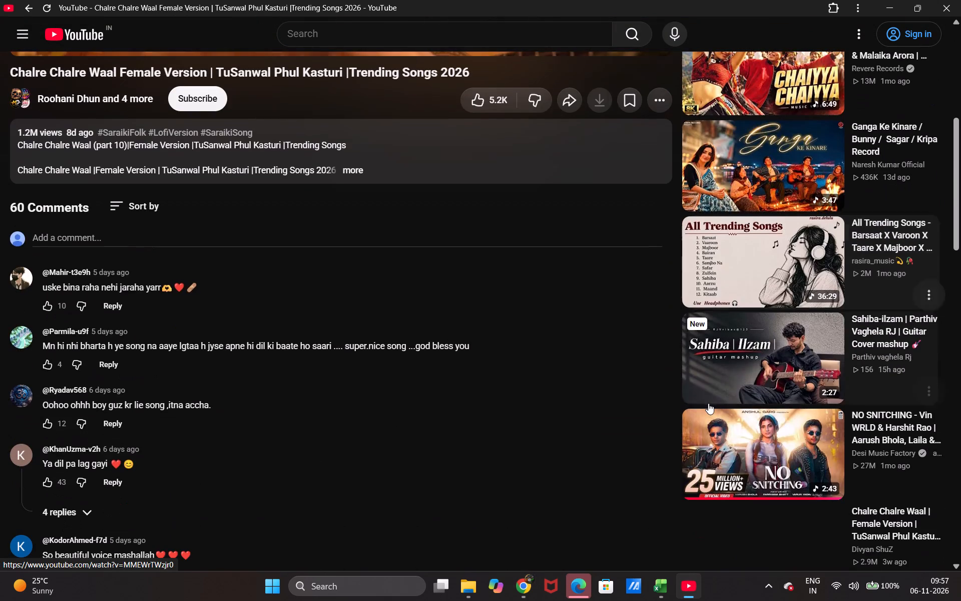
scroll(707, 402, up, 8)
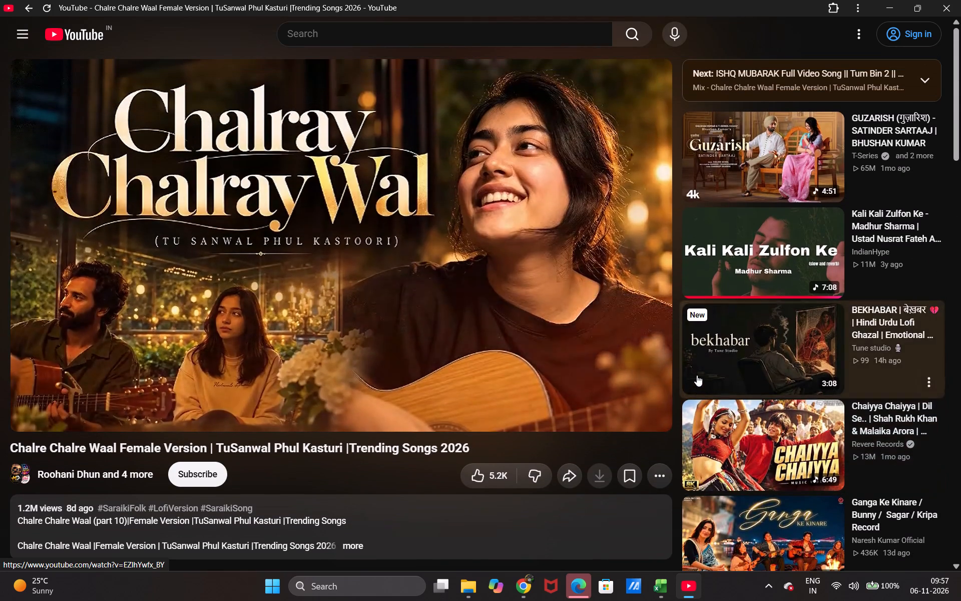
scroll(698, 368, down, 5)
scroll(698, 368, up, 7)
scroll(698, 368, down, 6)
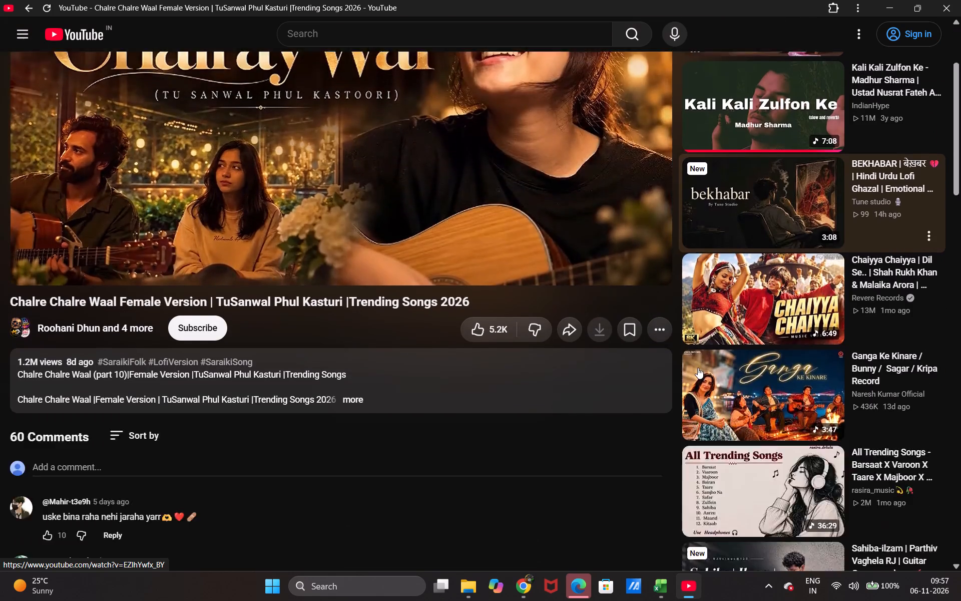
scroll(695, 368, down, 4)
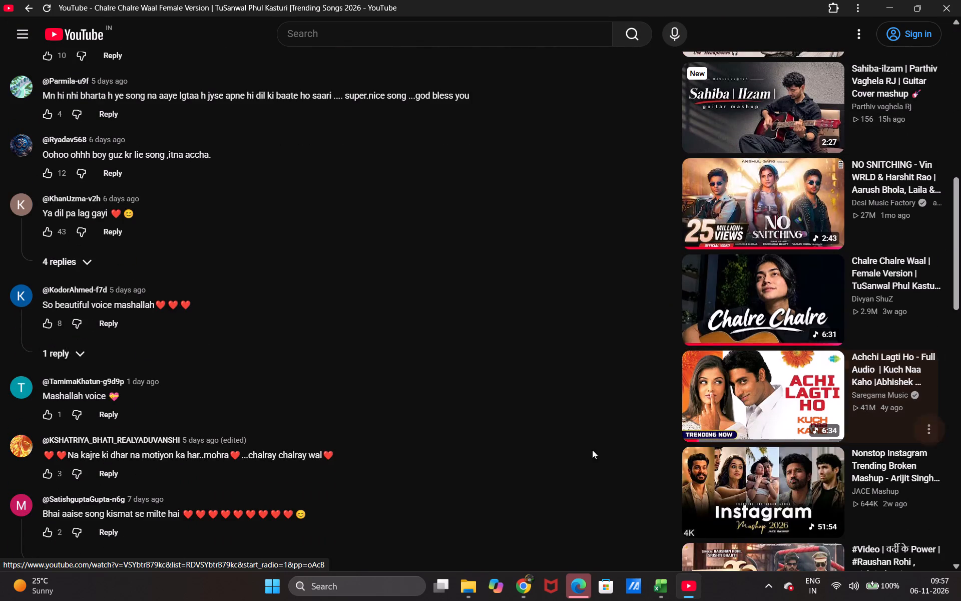
scroll(589, 439, down, 5)
scroll(788, 368, down, 7)
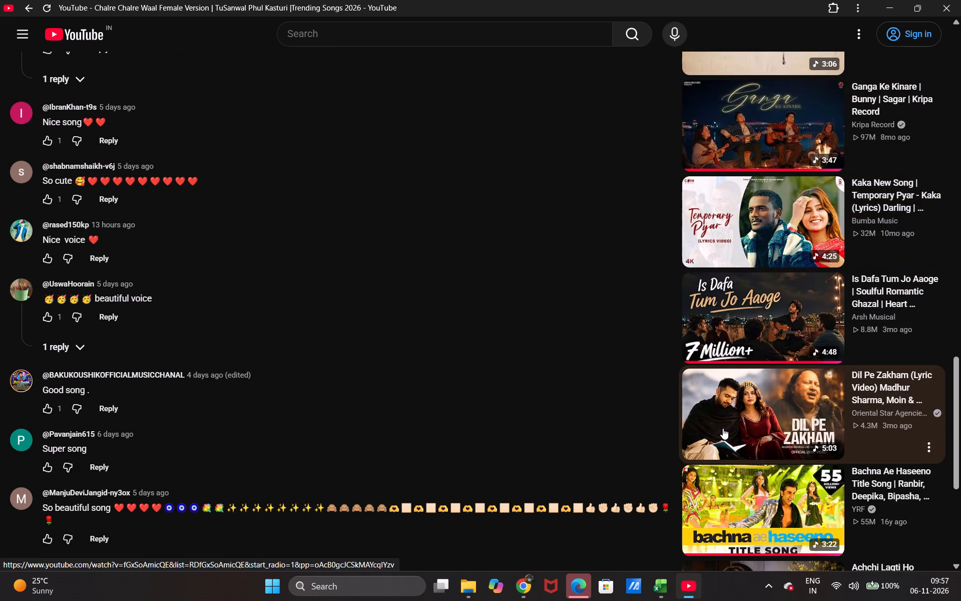
scroll(734, 423, down, 4)
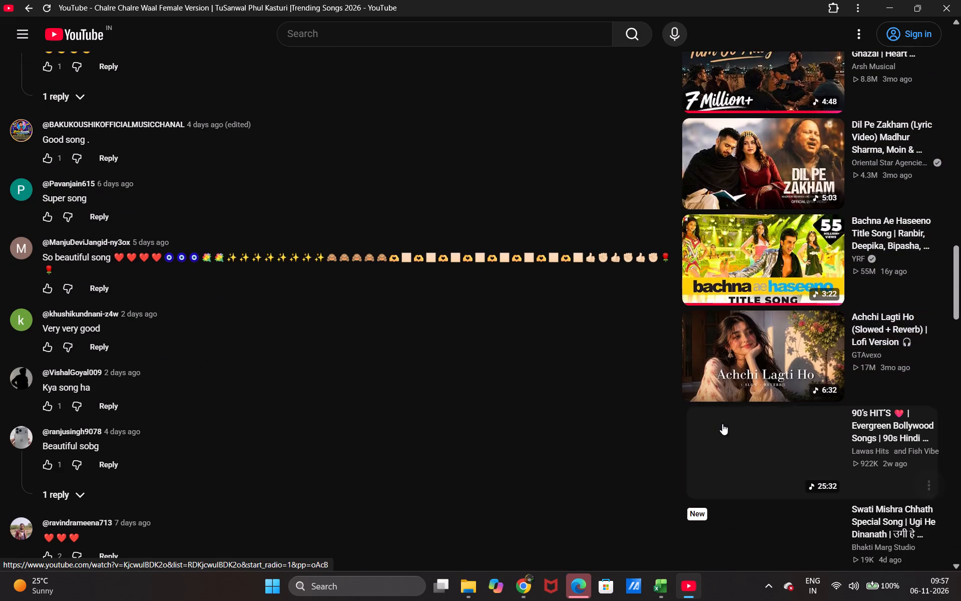
scroll(716, 402, down, 3)
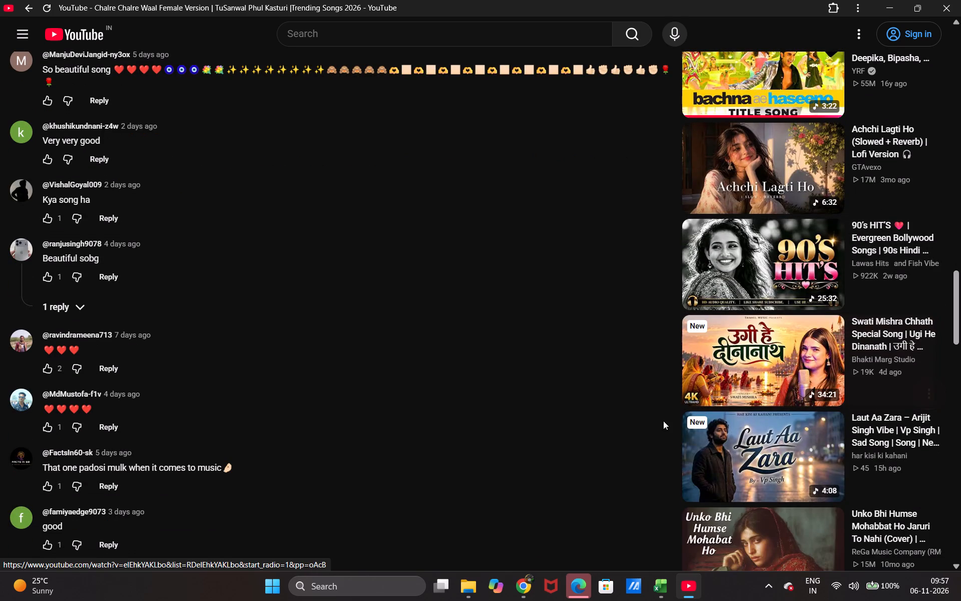
scroll(734, 473, up, 18)
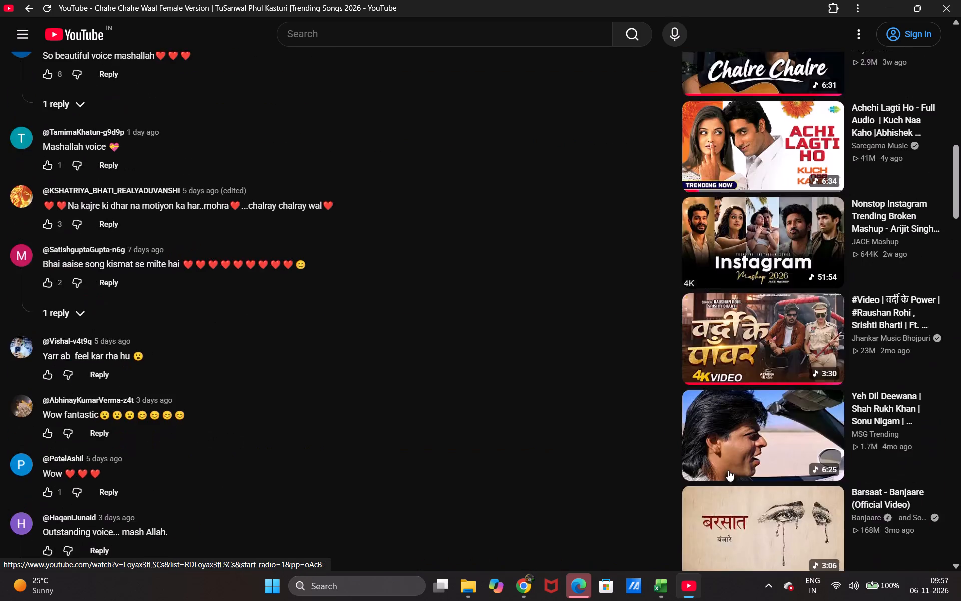
scroll(728, 470, up, 6)
scroll(769, 424, up, 6)
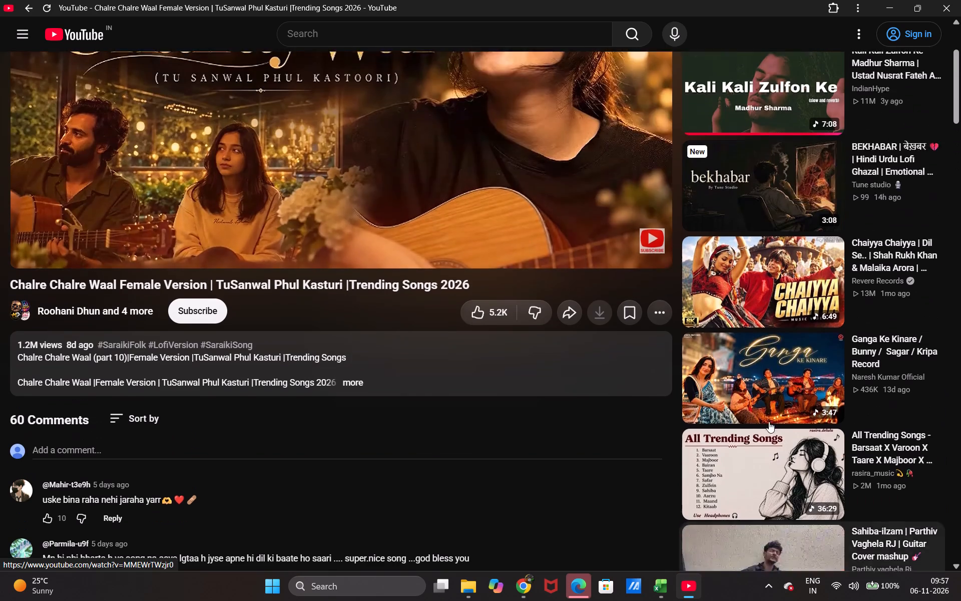
scroll(744, 417, up, 5)
click(749, 415)
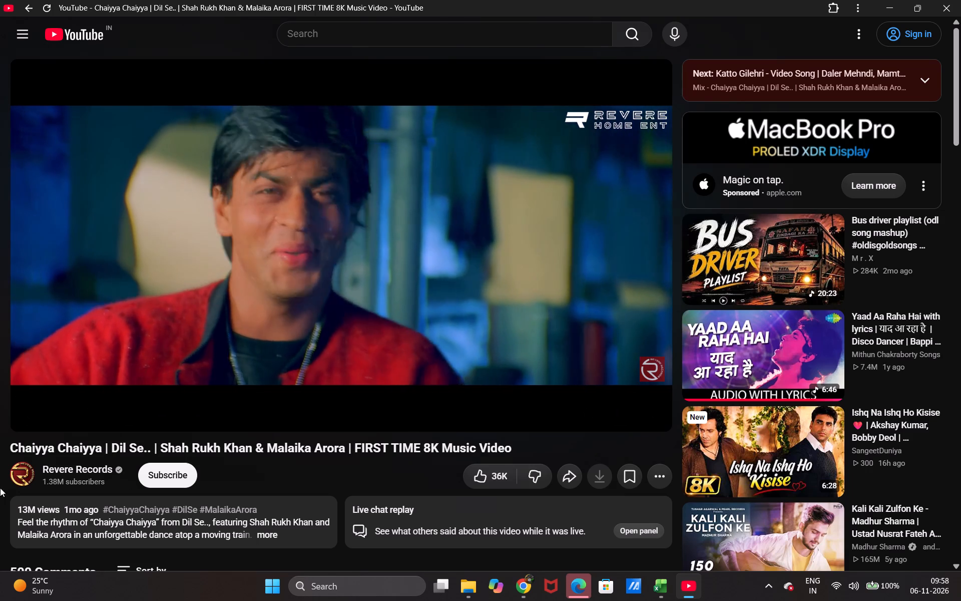
Skip ahead in the Chaiyya Chaiyya video to about 0:38.
click(41, 387)
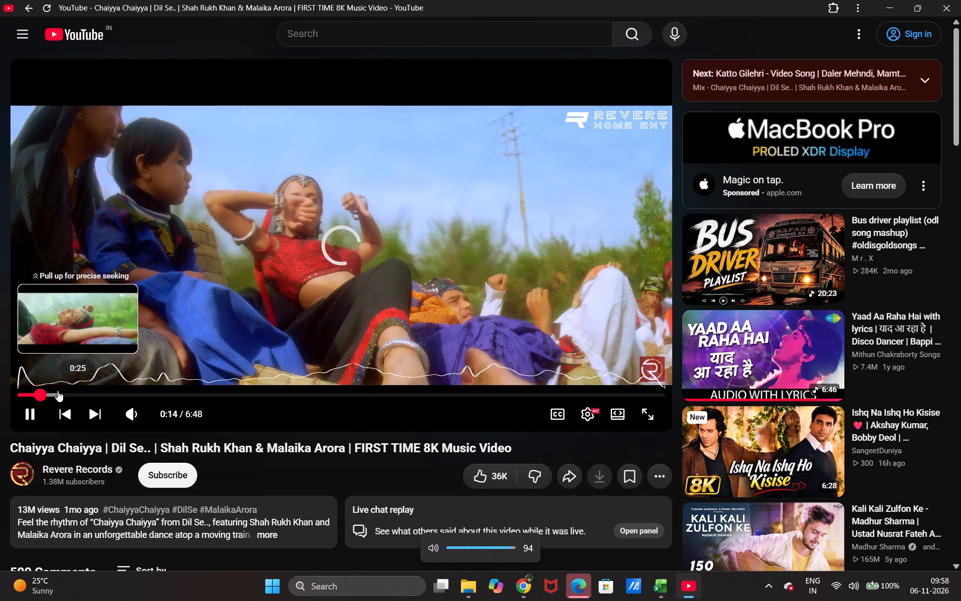
drag(51, 394, 57, 396)
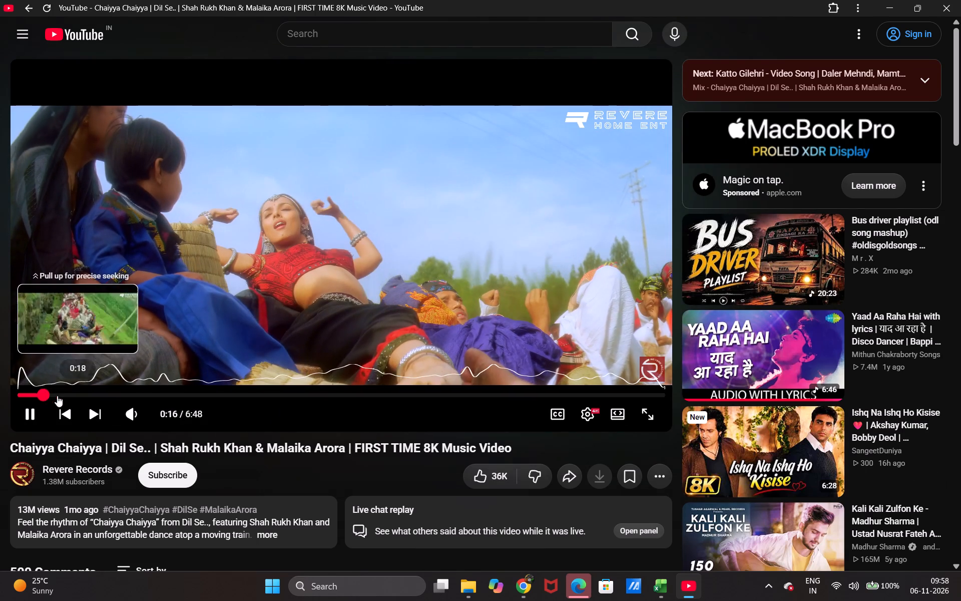
drag(57, 396, 79, 396)
Raise the Chaiyya Chaiyya video's volume to a little over half.
click(156, 413)
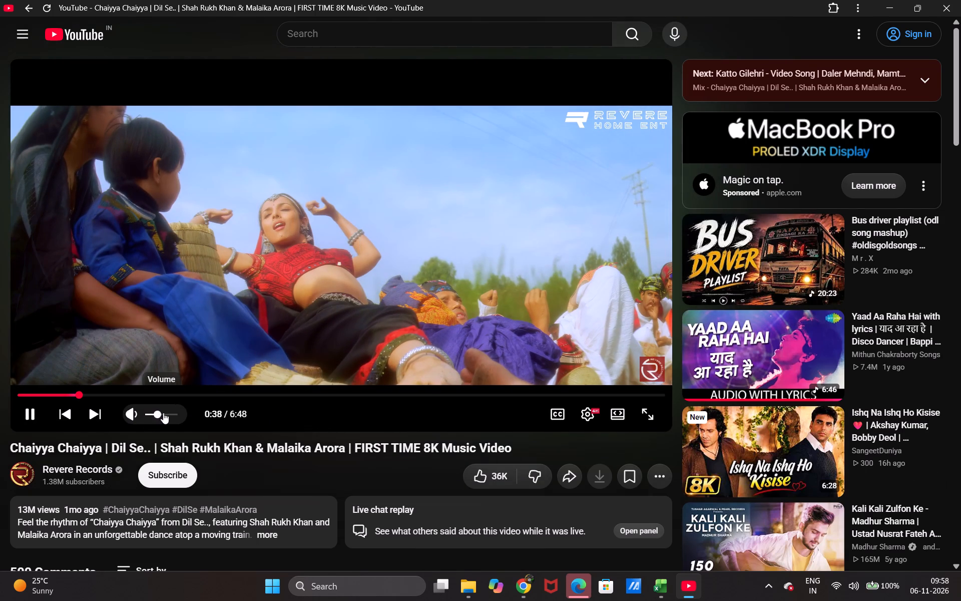
click(163, 413)
Return to Valmo Captain and load the LM Hub Visibility reports on FE-level performance, COD collectable and location pendency.
click(519, 584)
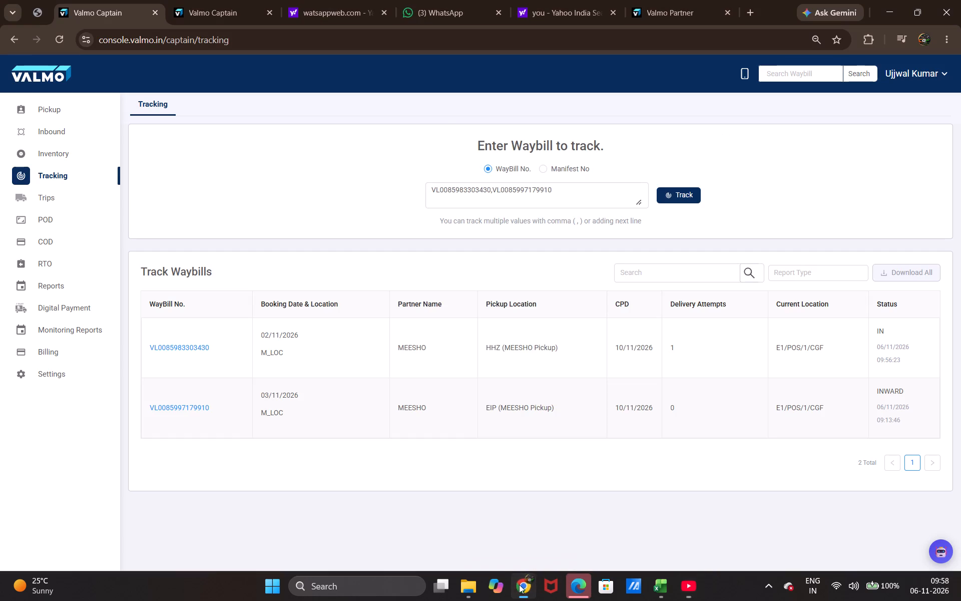
click(58, 332)
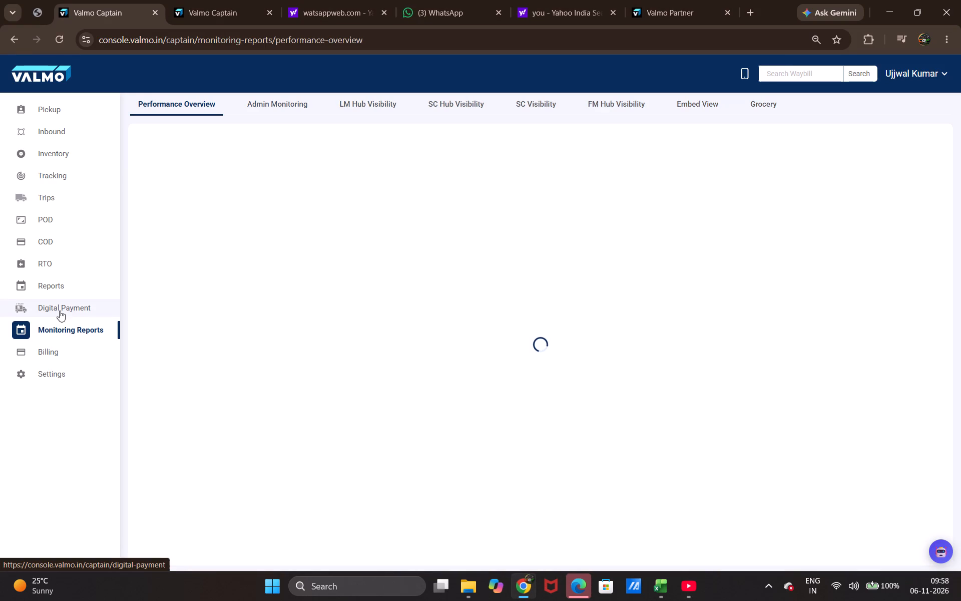
click(350, 105)
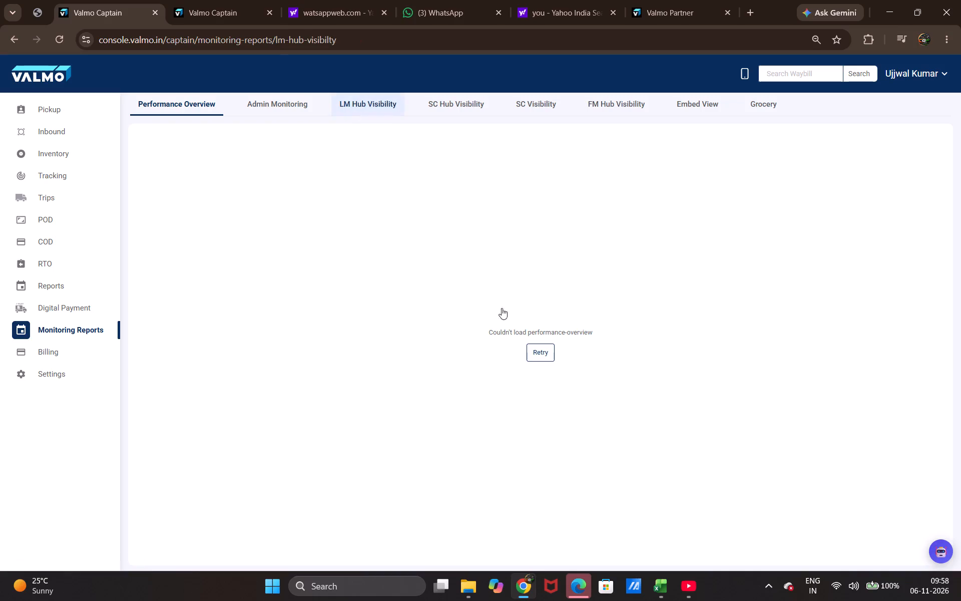
click(481, 277)
scroll(481, 277, down, 6)
click(486, 276)
scroll(486, 276, down, 5)
click(482, 273)
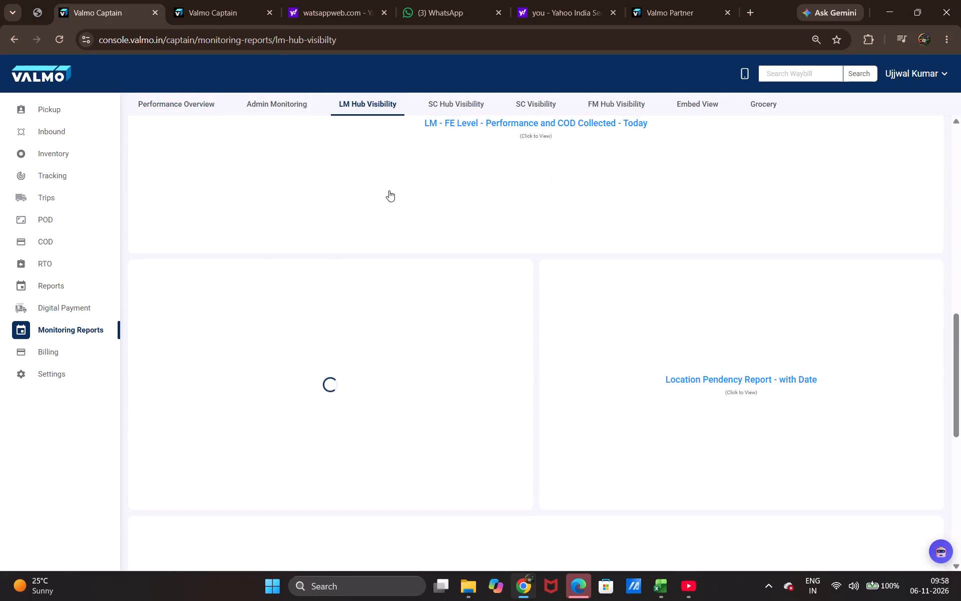
click(389, 190)
click(905, 414)
scroll(516, 267, up, 5)
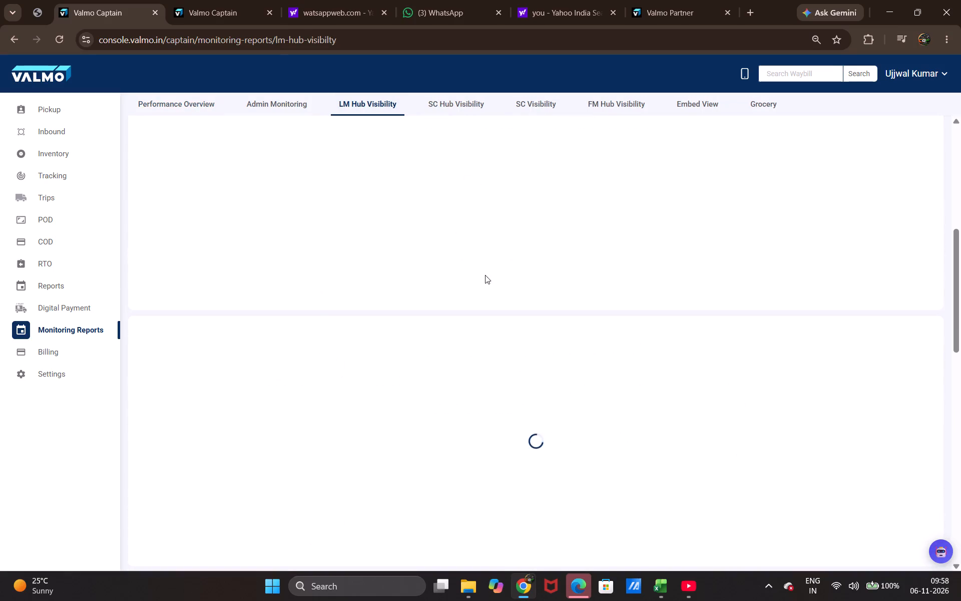
scroll(409, 287, down, 3)
scroll(409, 287, up, 2)
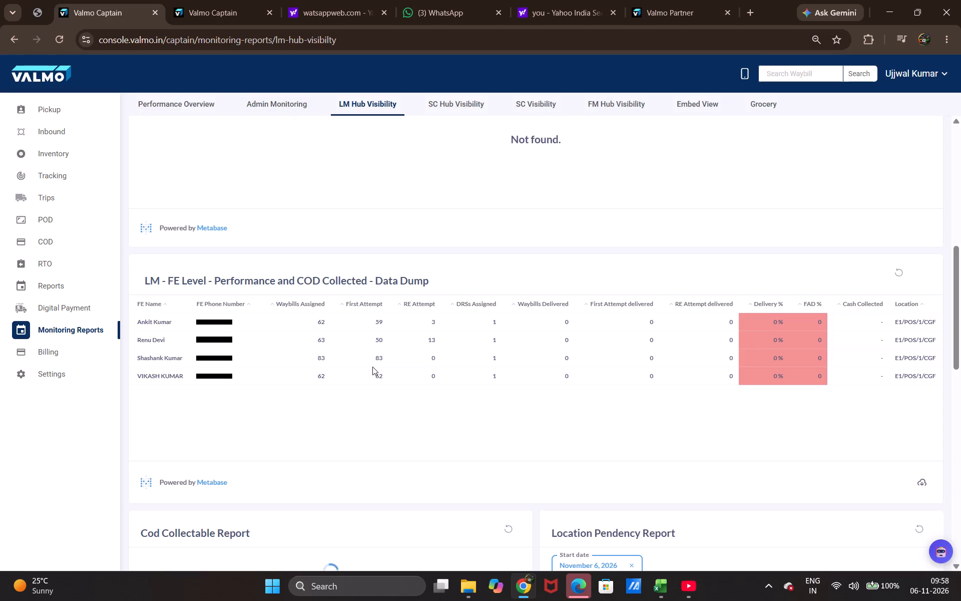
Switch to YouTube and raise the Chaiyya Chaiyya video's volume further.
click(687, 587)
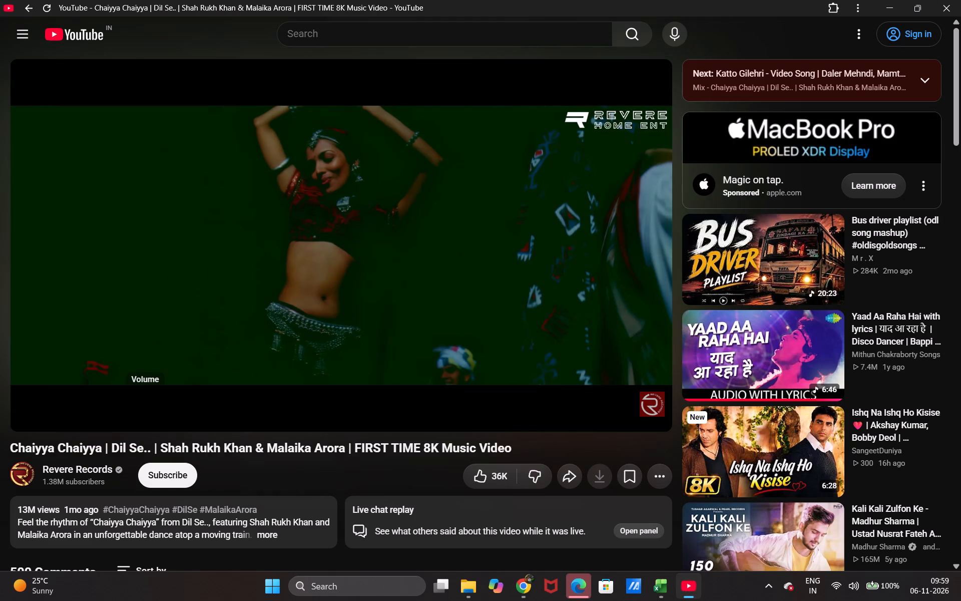
drag(165, 413, 175, 414)
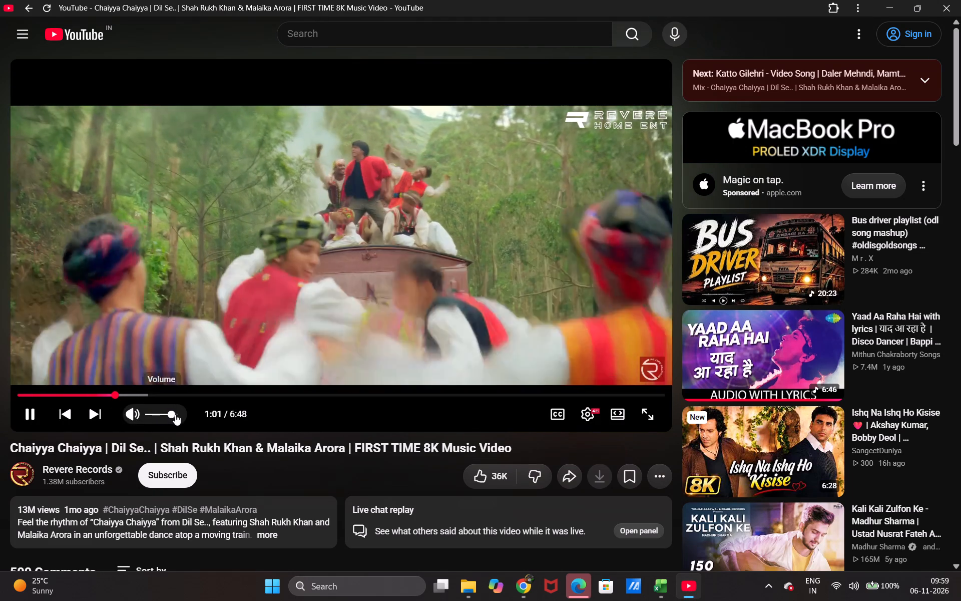
drag(175, 414, 173, 415)
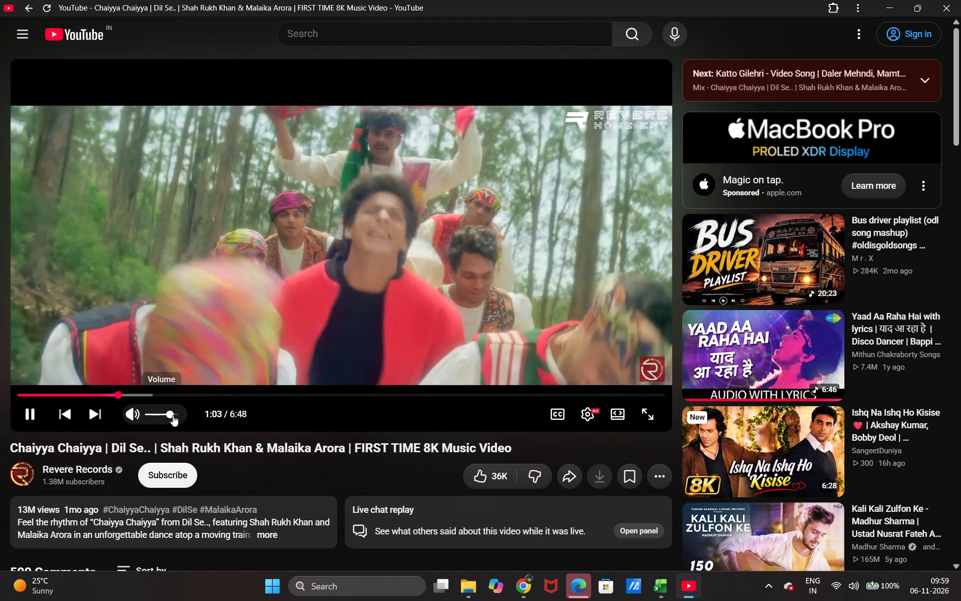
drag(173, 415, 250, 436)
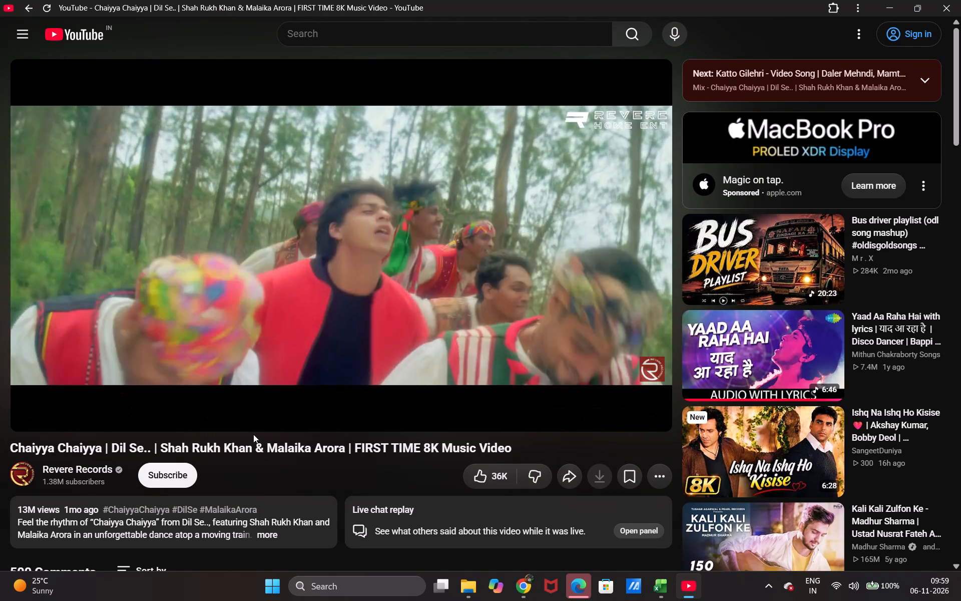
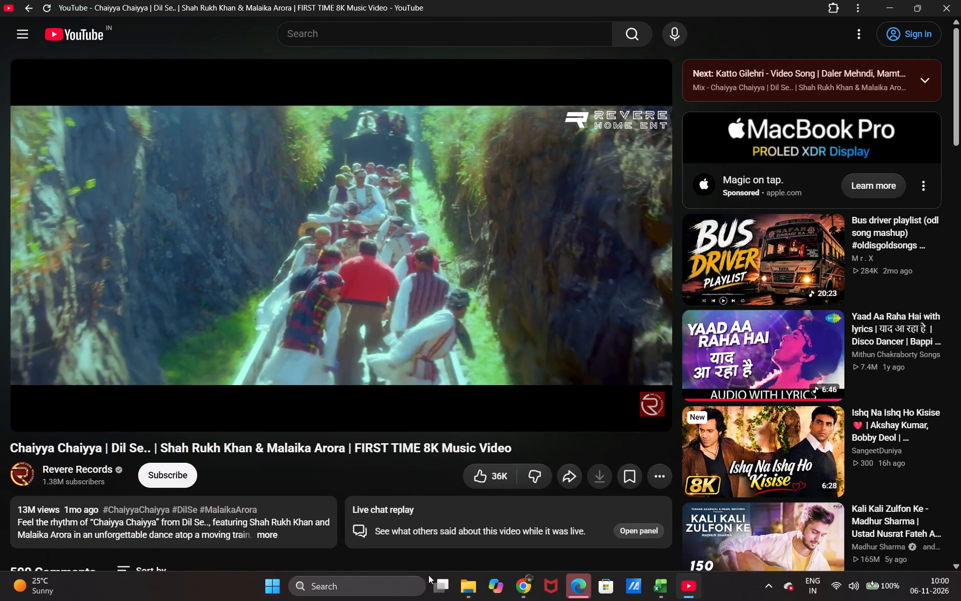
Switch to Valmo Captain and create a new DRS in the inventory for the employee Prince.
click(533, 587)
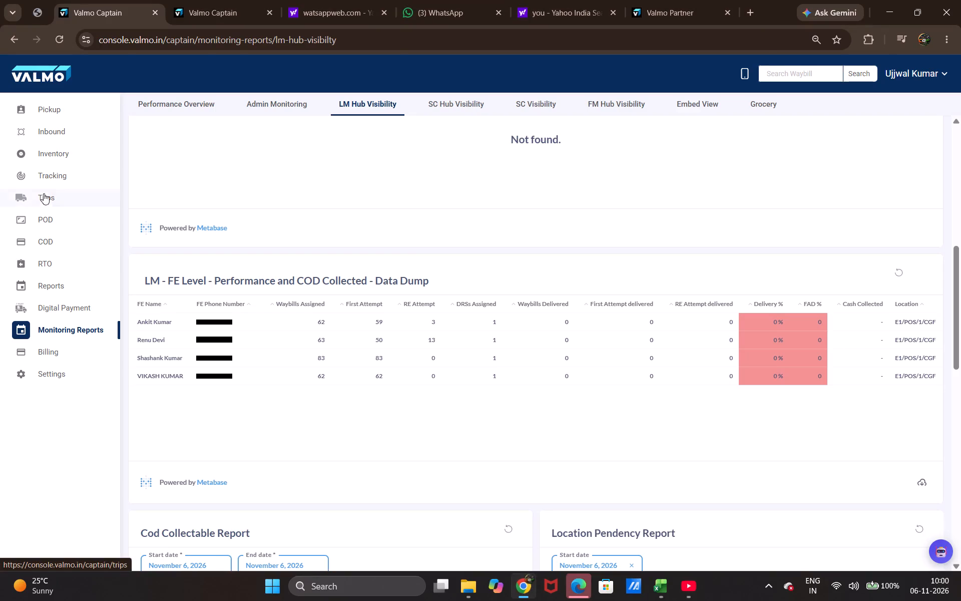
click(53, 160)
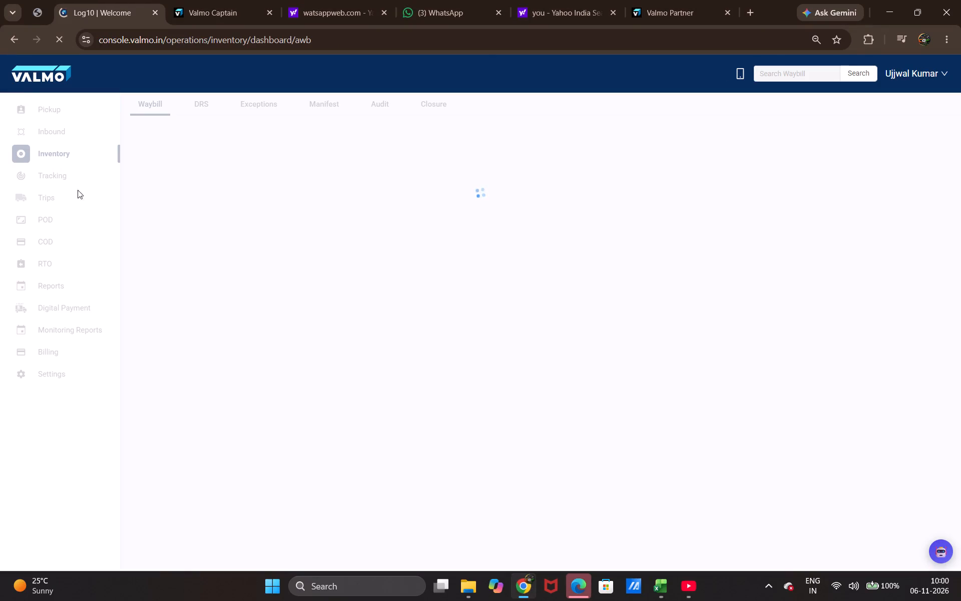
click(201, 106)
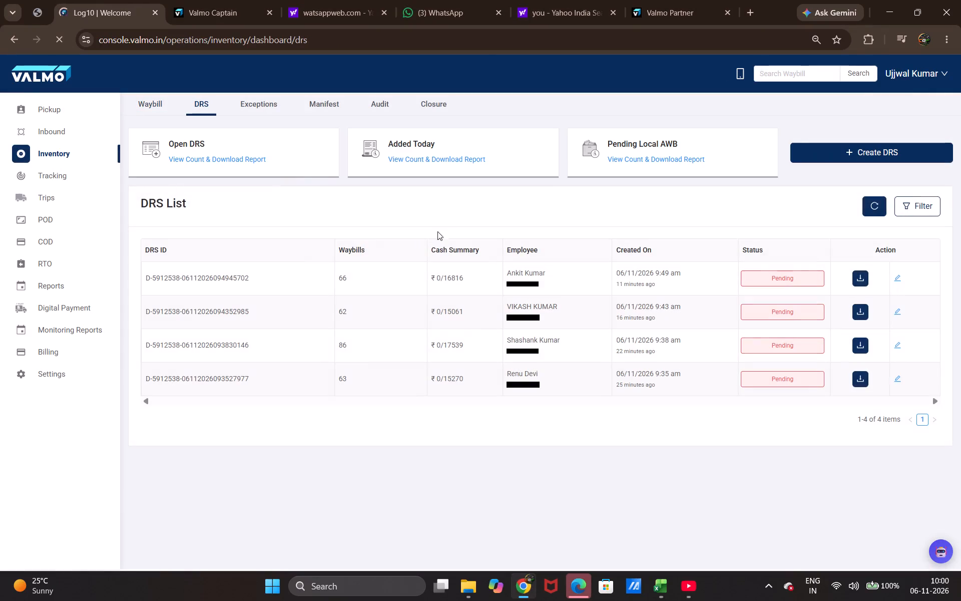
click(816, 157)
click(302, 198)
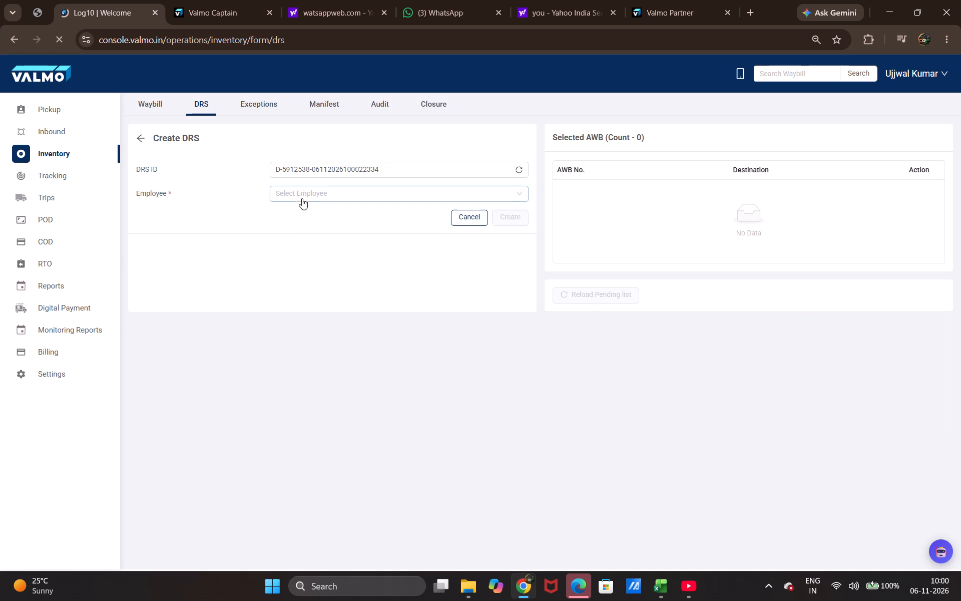
click(292, 227)
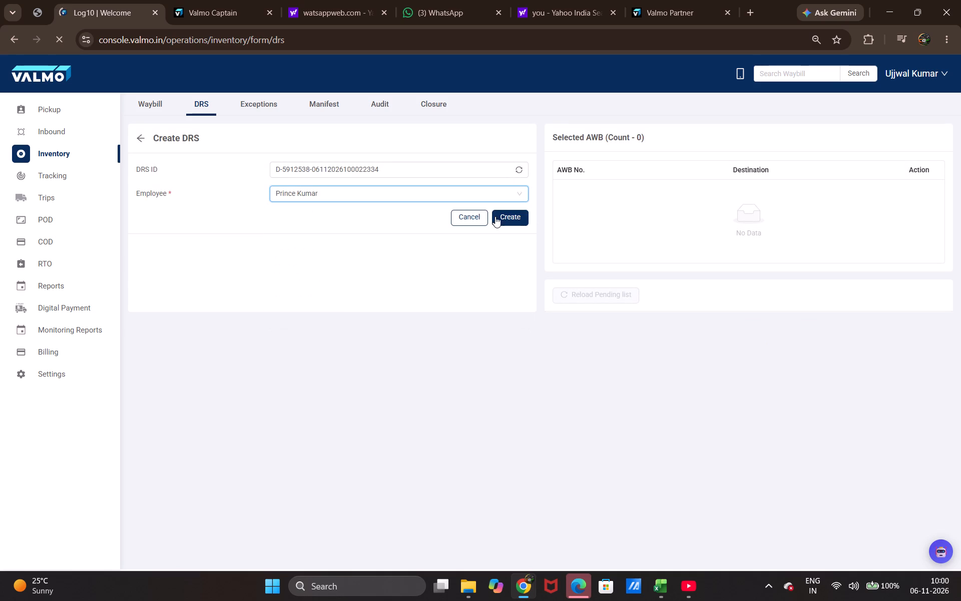
click(506, 212)
Start scanning waybills into the newly created DRS for Prince.
click(352, 253)
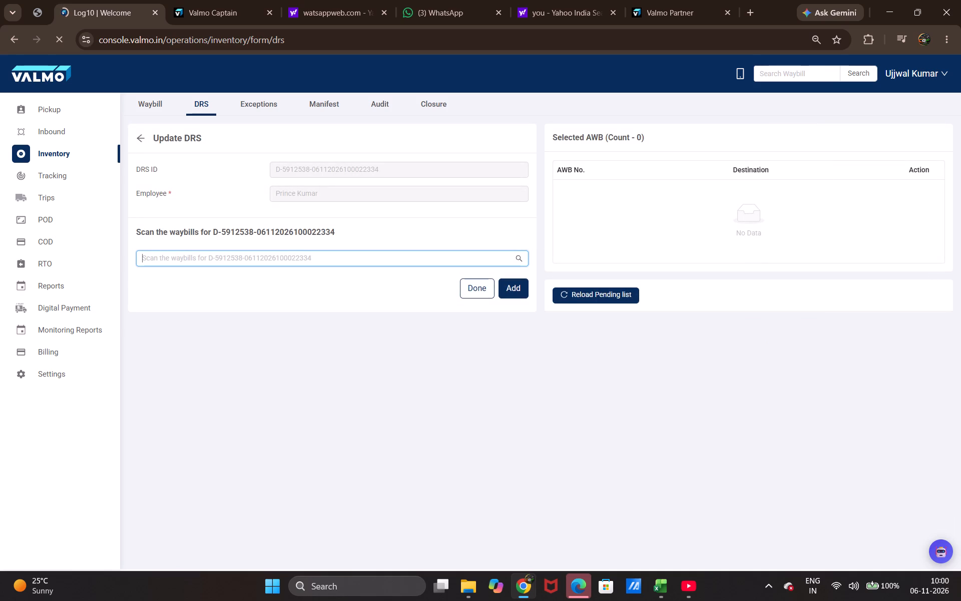
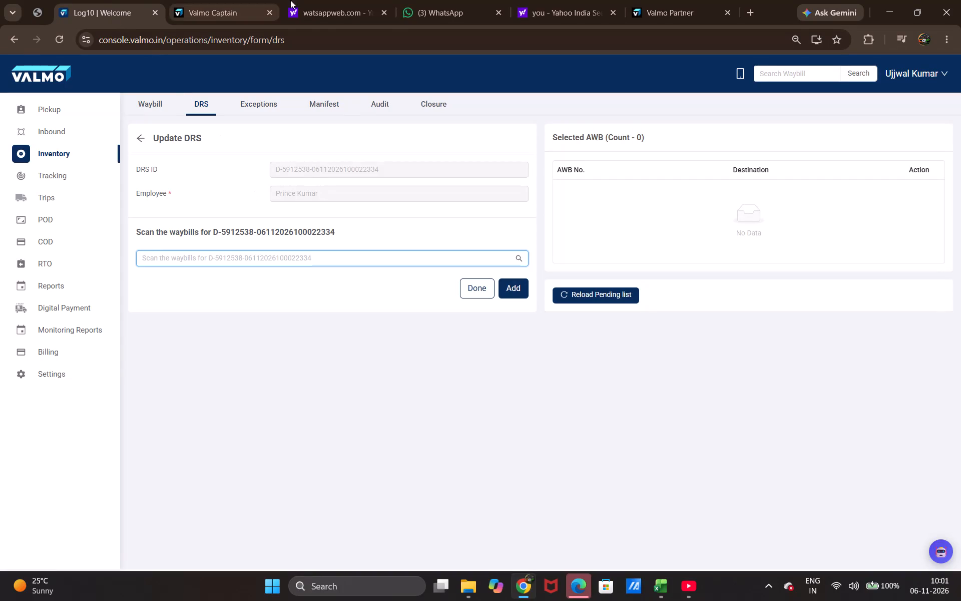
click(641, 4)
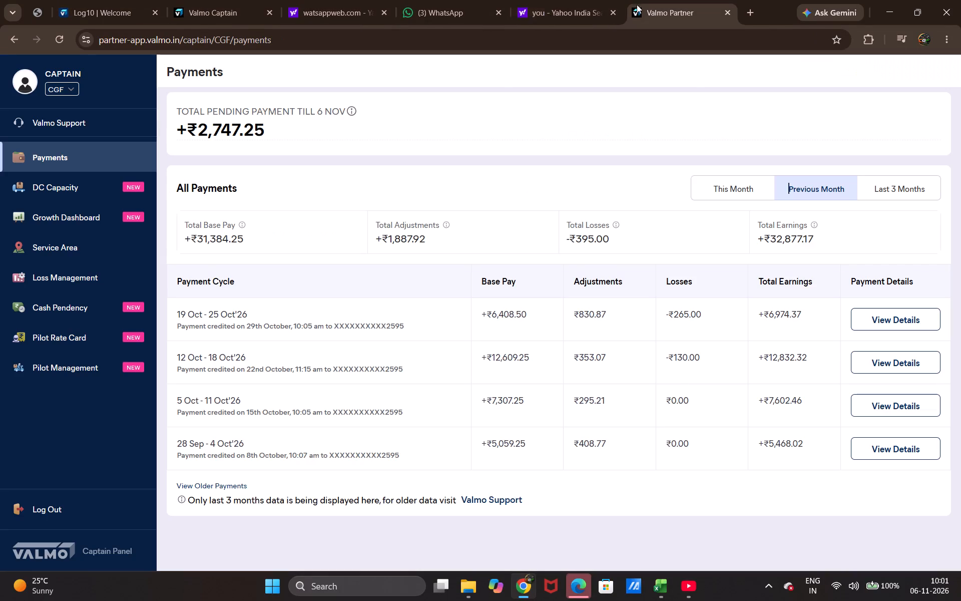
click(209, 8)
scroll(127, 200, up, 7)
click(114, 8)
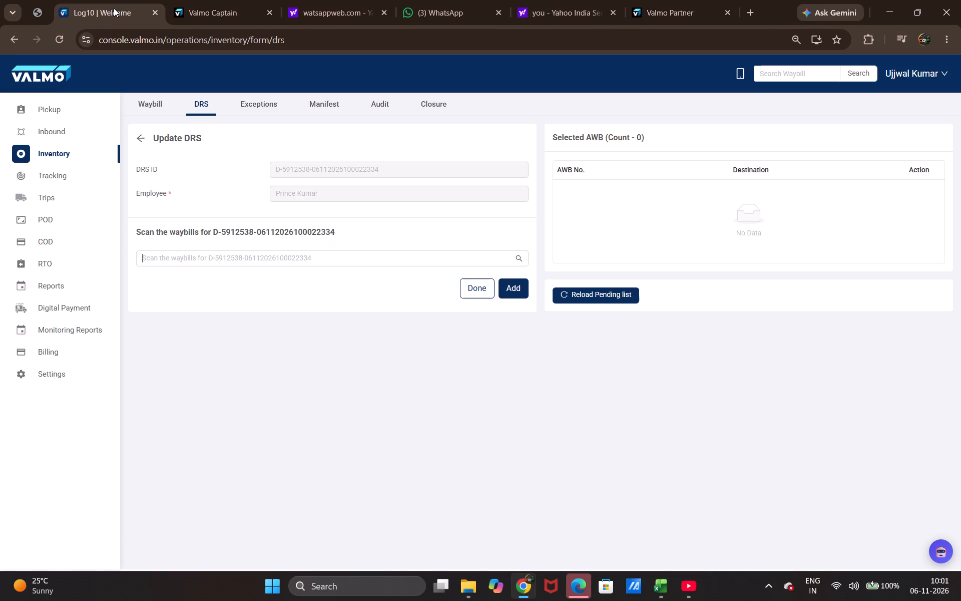
Duplicate the DRS tab and open the LM Hub Visibility monitoring reports in the copy.
right_click(107, 14)
click(155, 131)
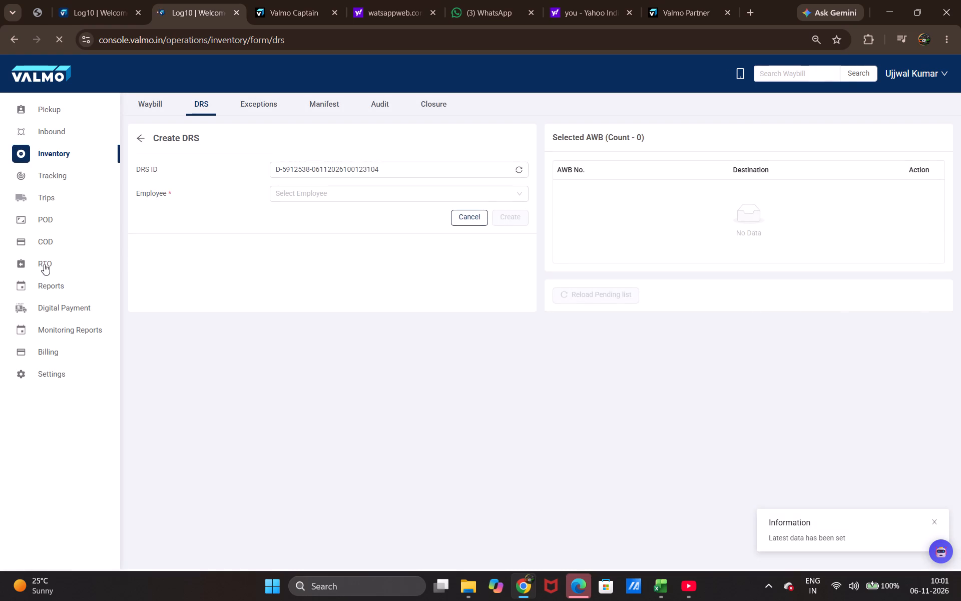
click(65, 328)
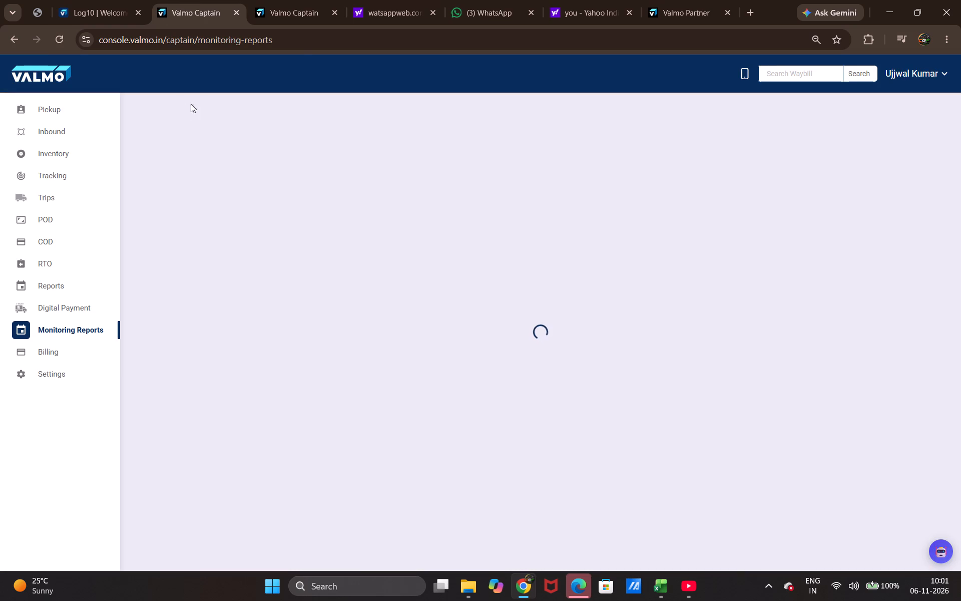
click(382, 97)
Load the LM Hub Visibility overview reports and examine the FE-level performance and COD collected table.
click(453, 201)
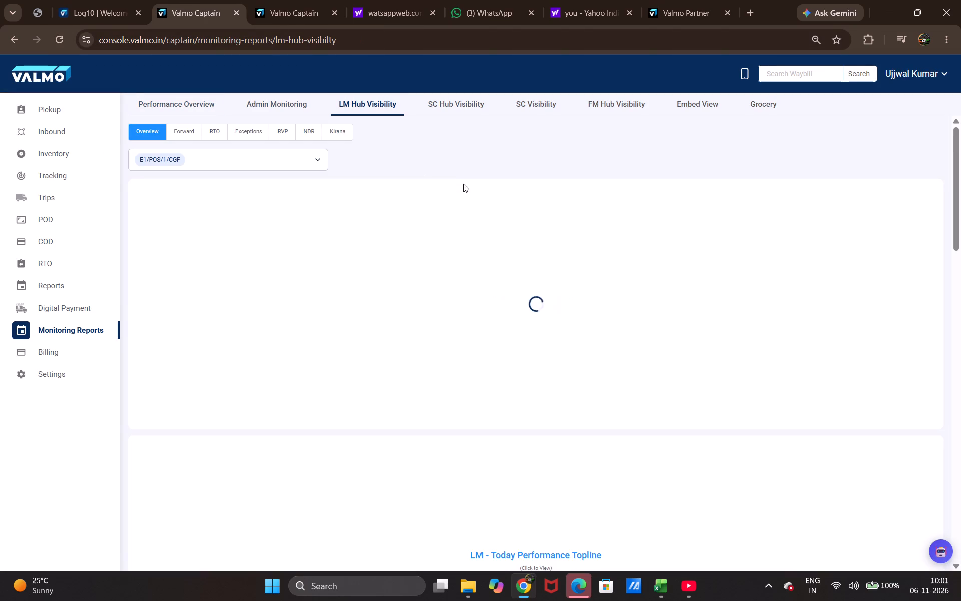
scroll(487, 230, down, 6)
click(511, 236)
scroll(514, 236, down, 4)
click(522, 232)
scroll(522, 232, down, 4)
click(497, 228)
drag(773, 231, 778, 231)
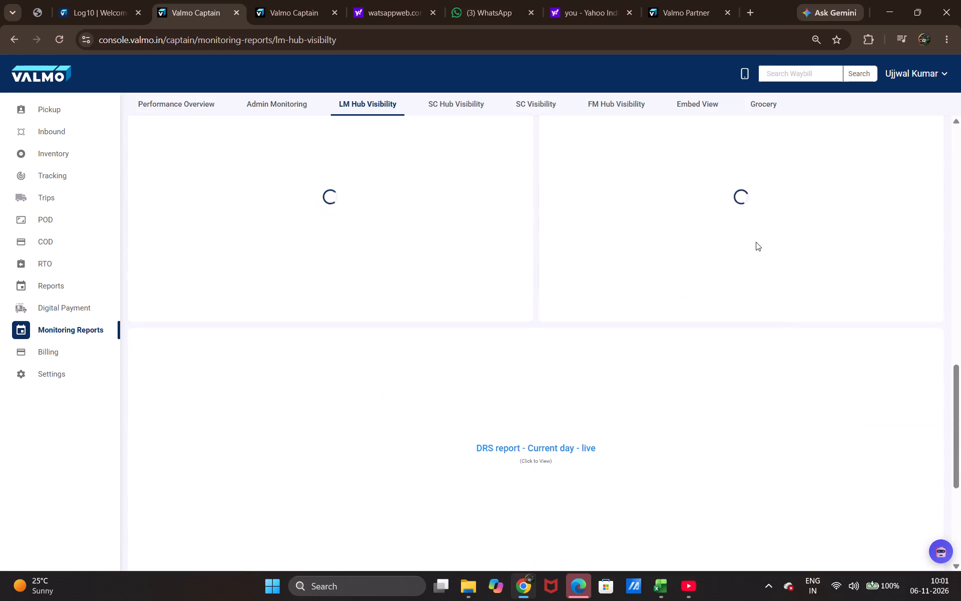
scroll(756, 242, up, 6)
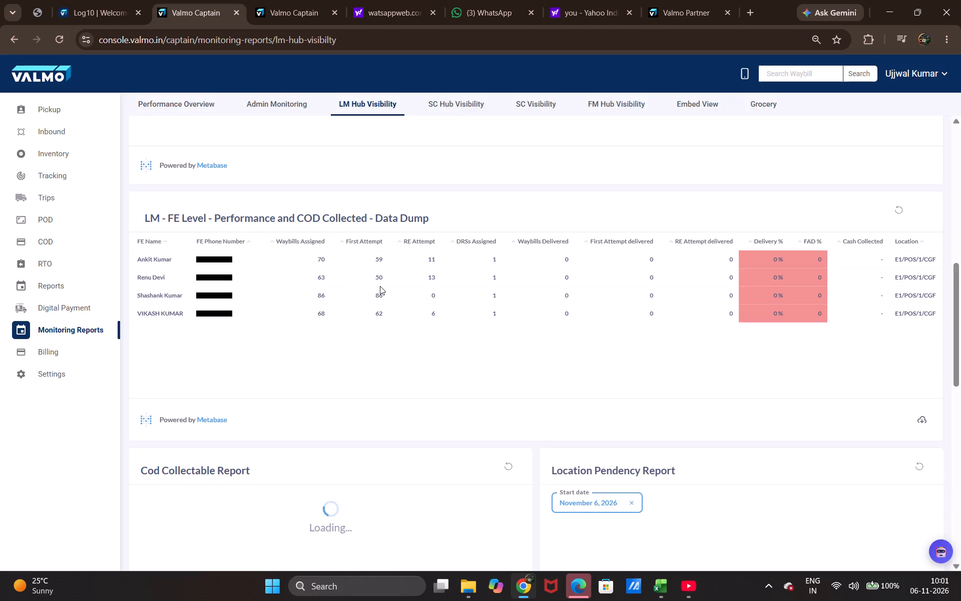
Return to the Update DRS form for Prince and resume scanning waybills into it.
click(106, 4)
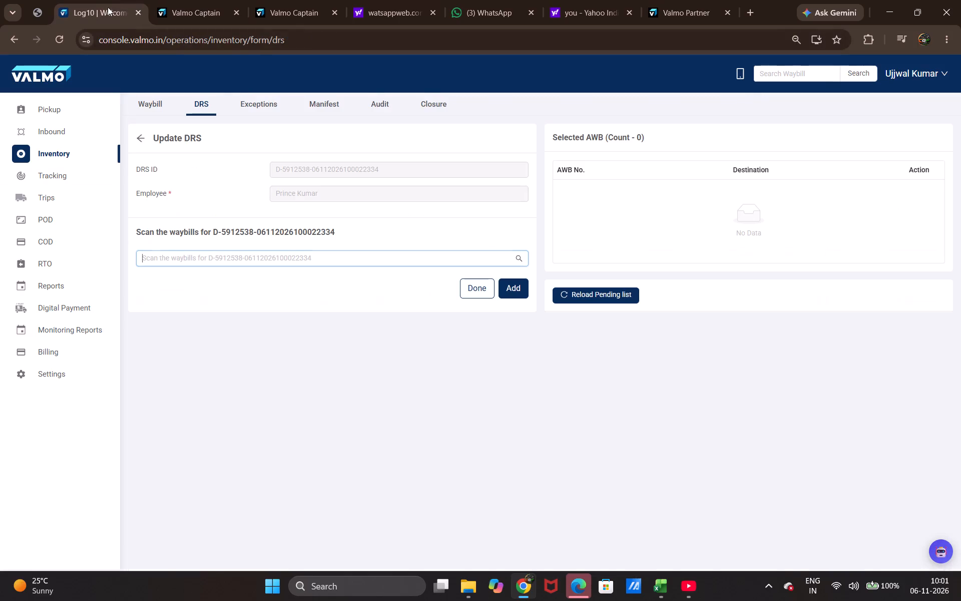
click(262, 260)
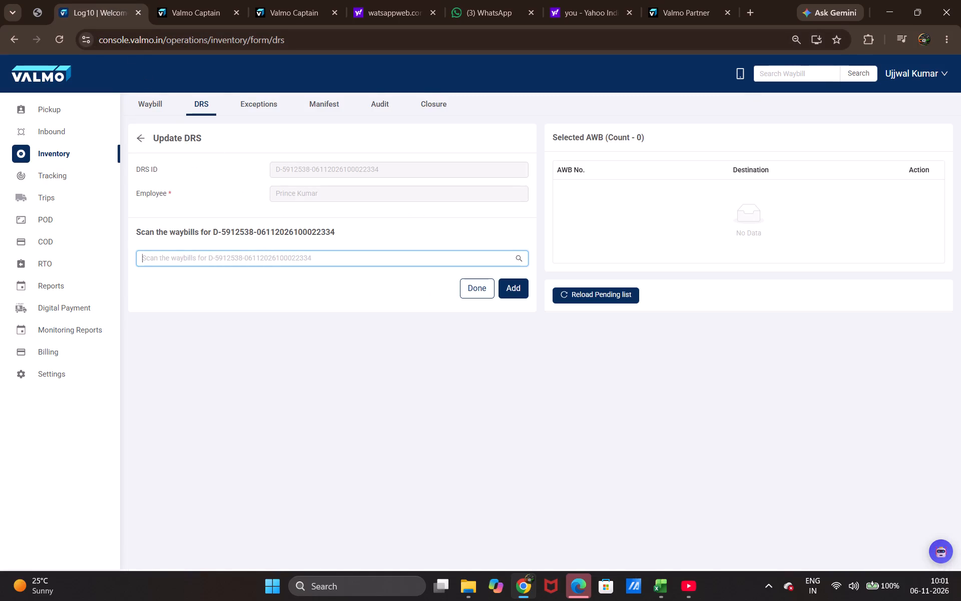
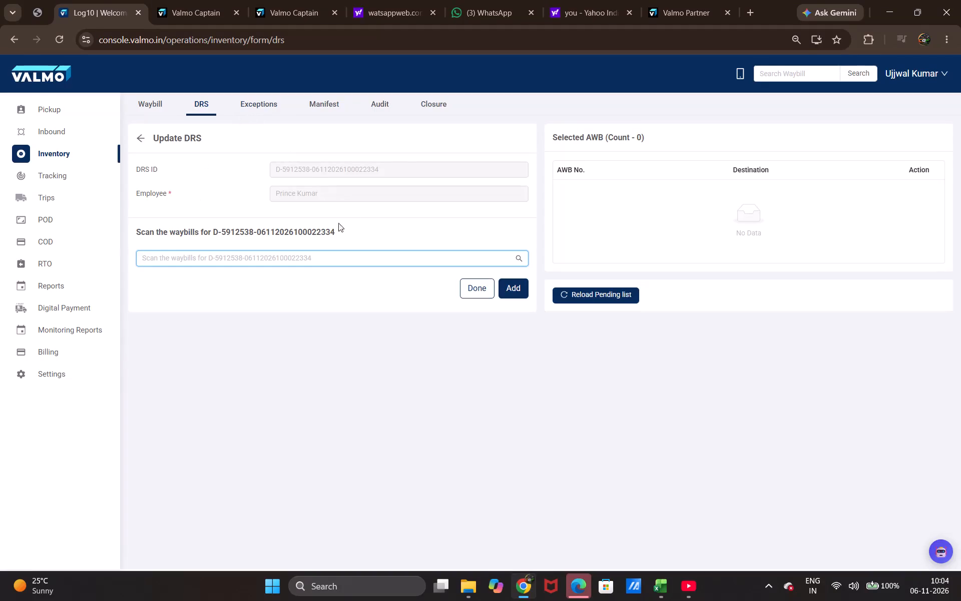
click(154, 102)
click(197, 103)
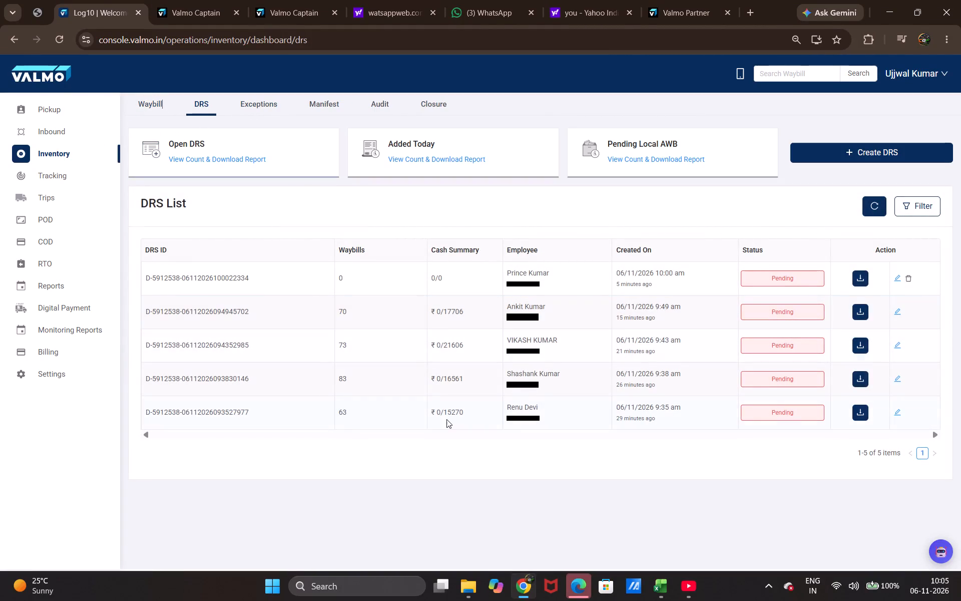
click(896, 313)
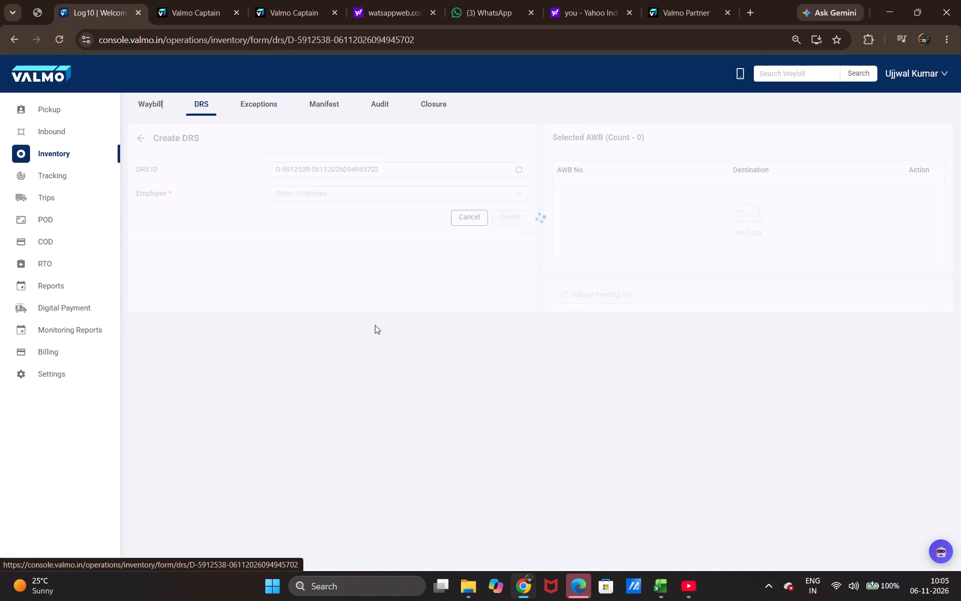
click(347, 261)
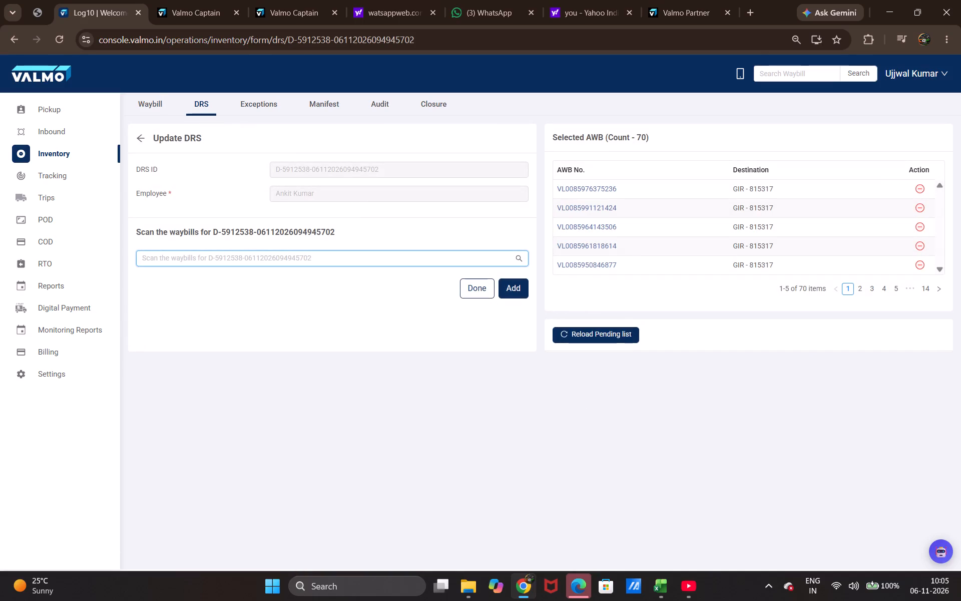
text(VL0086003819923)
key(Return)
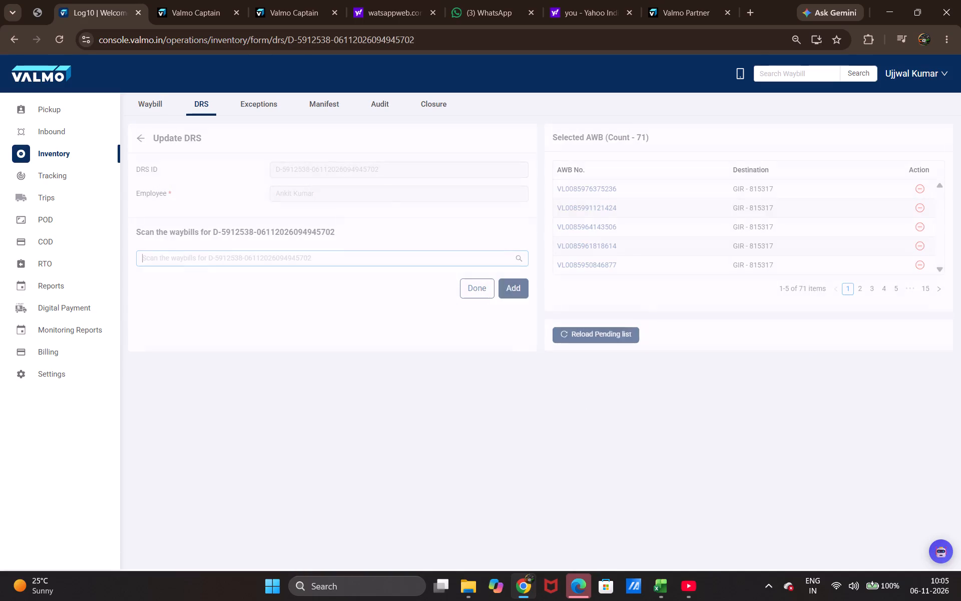
click(477, 288)
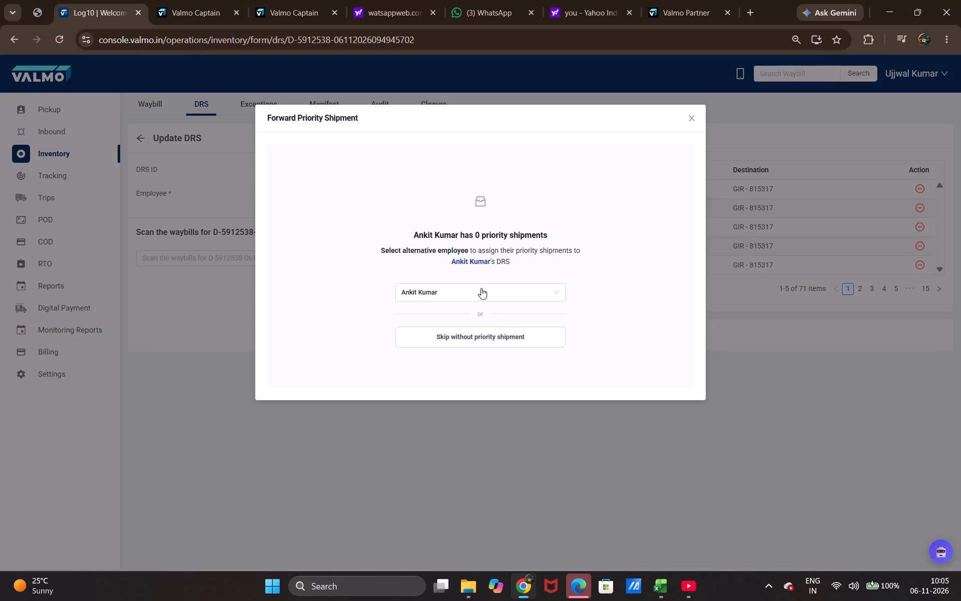
click(492, 331)
click(480, 330)
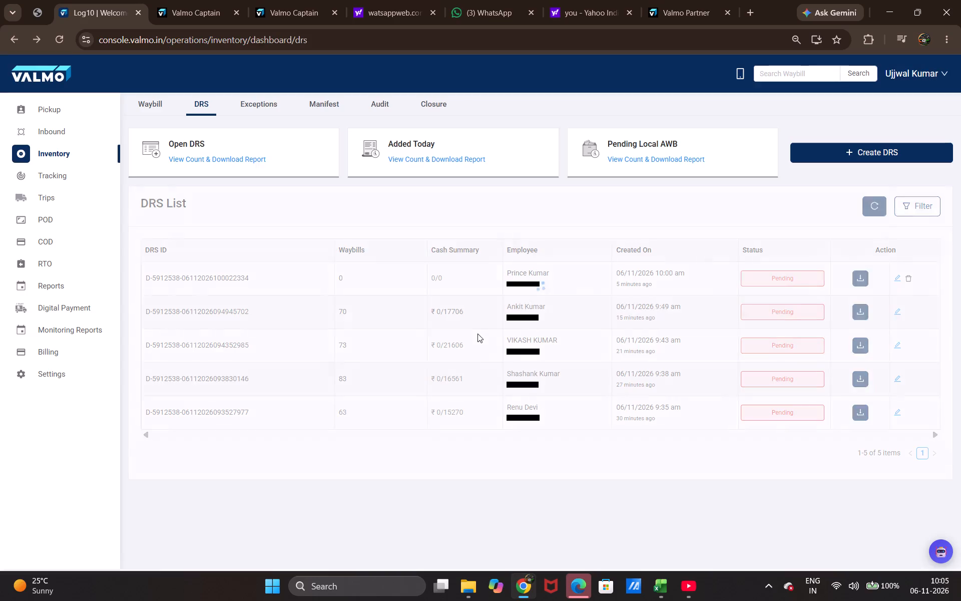
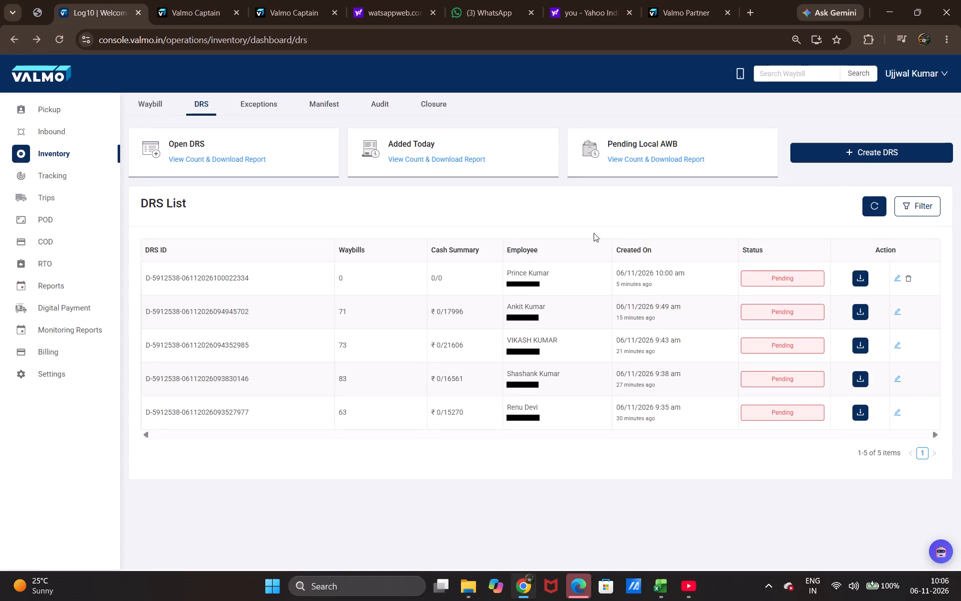
click(160, 105)
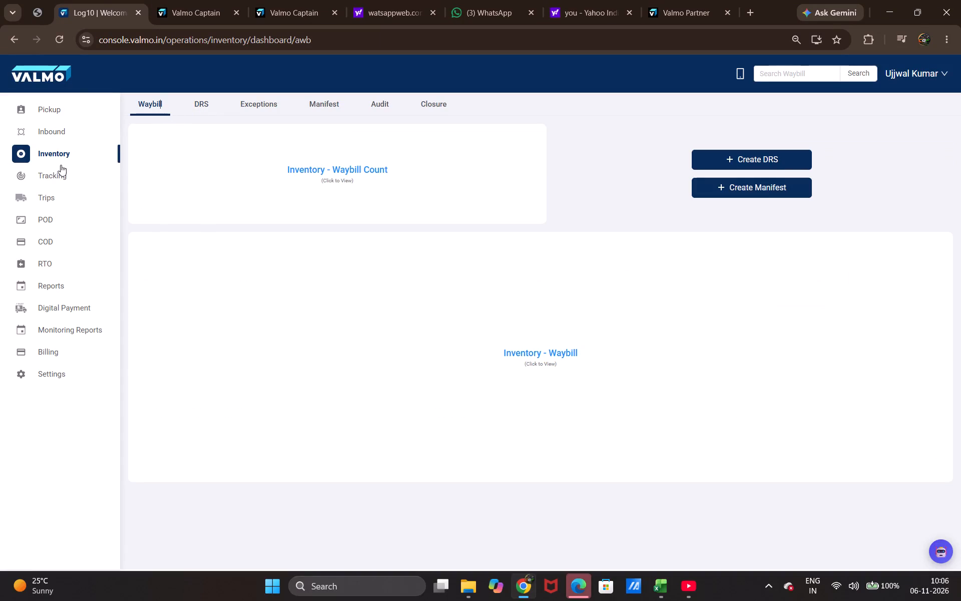
click(203, 100)
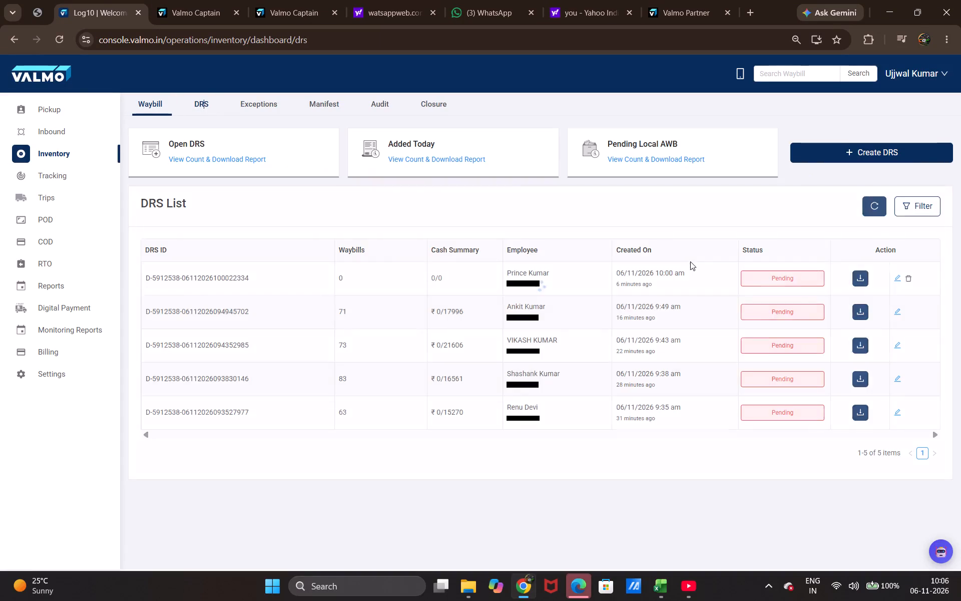
click(896, 277)
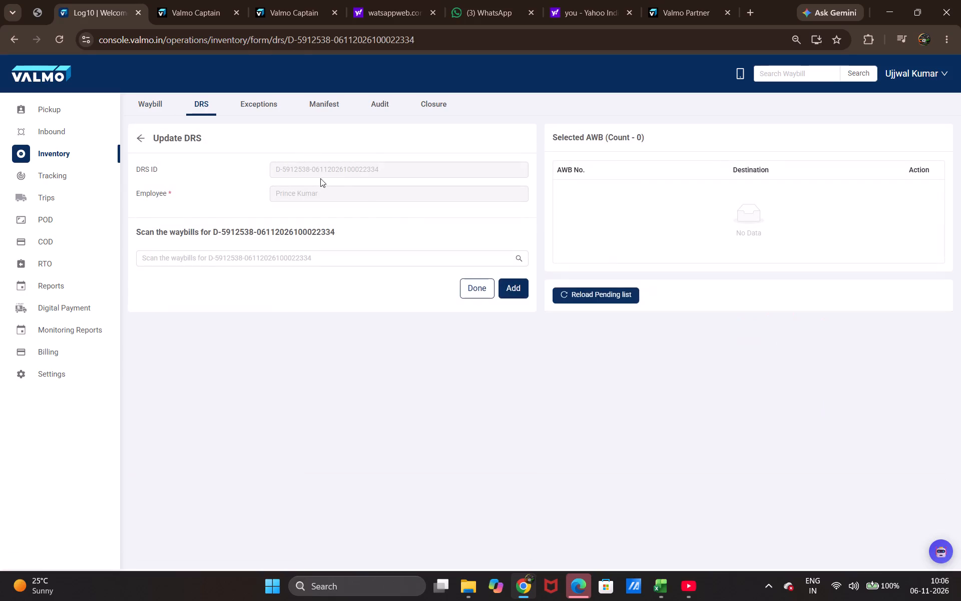
click(301, 255)
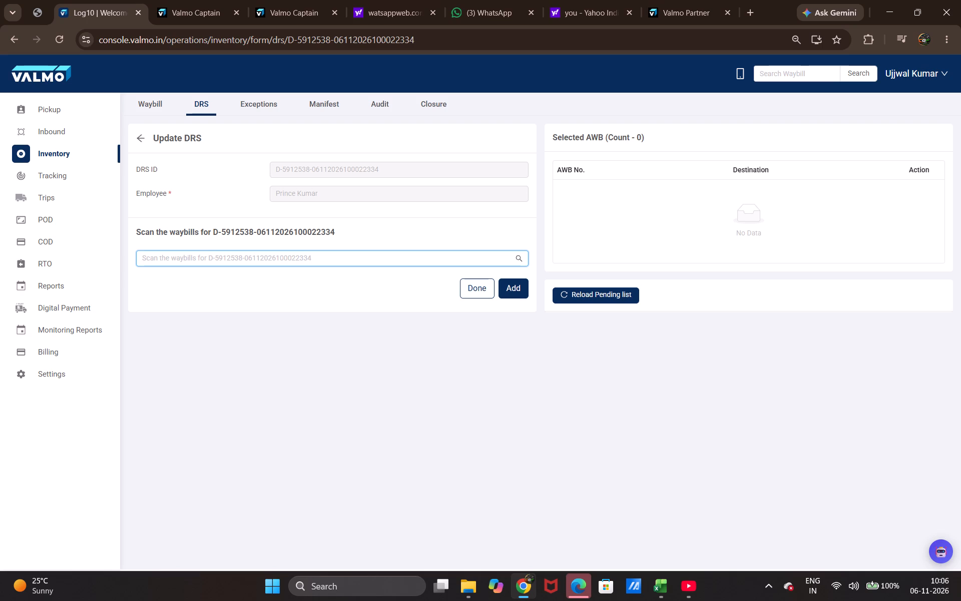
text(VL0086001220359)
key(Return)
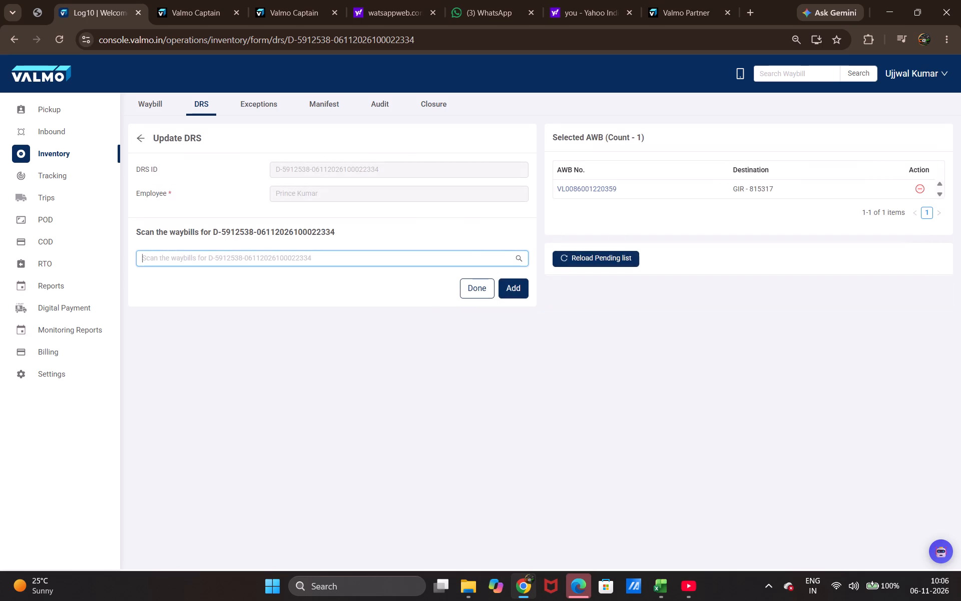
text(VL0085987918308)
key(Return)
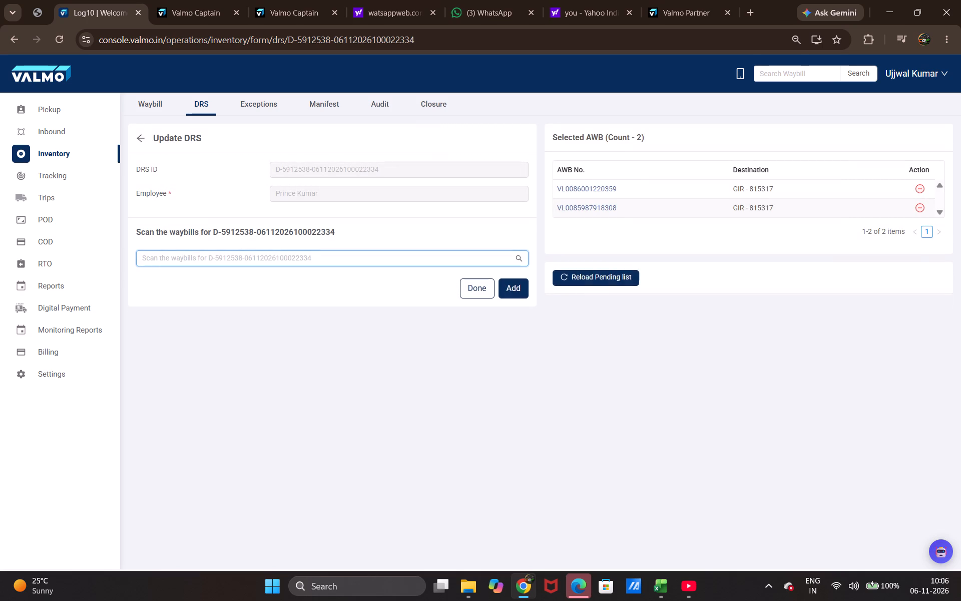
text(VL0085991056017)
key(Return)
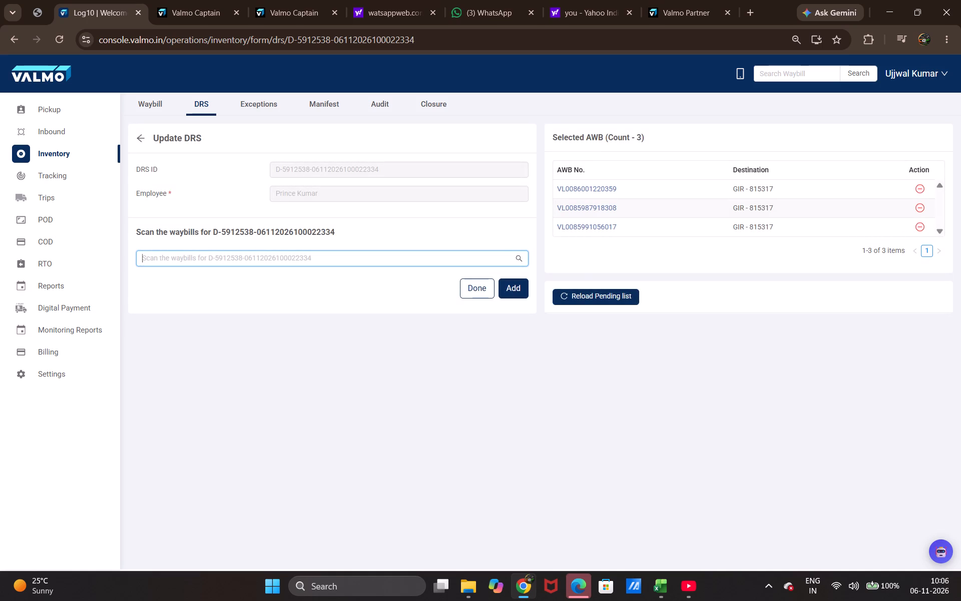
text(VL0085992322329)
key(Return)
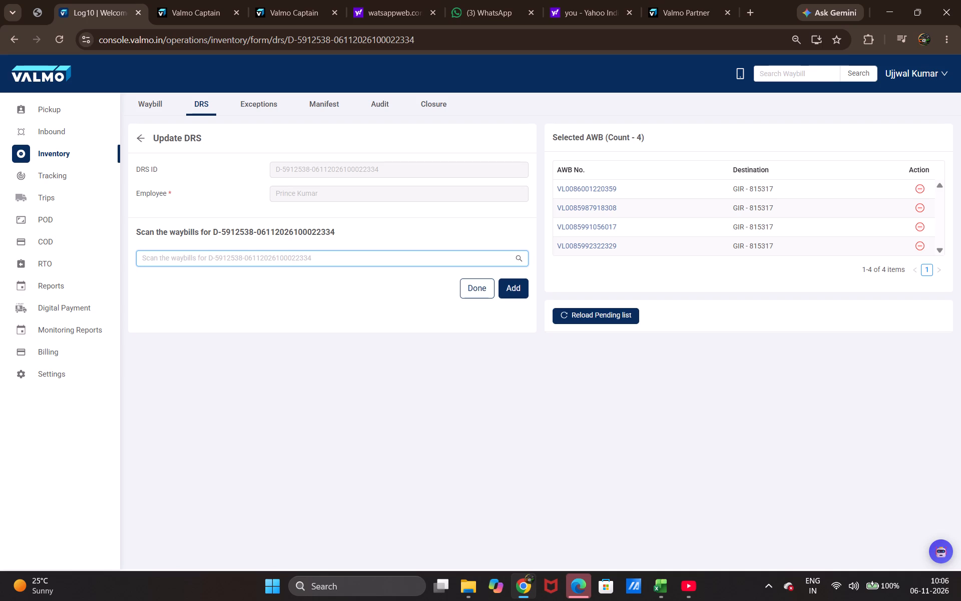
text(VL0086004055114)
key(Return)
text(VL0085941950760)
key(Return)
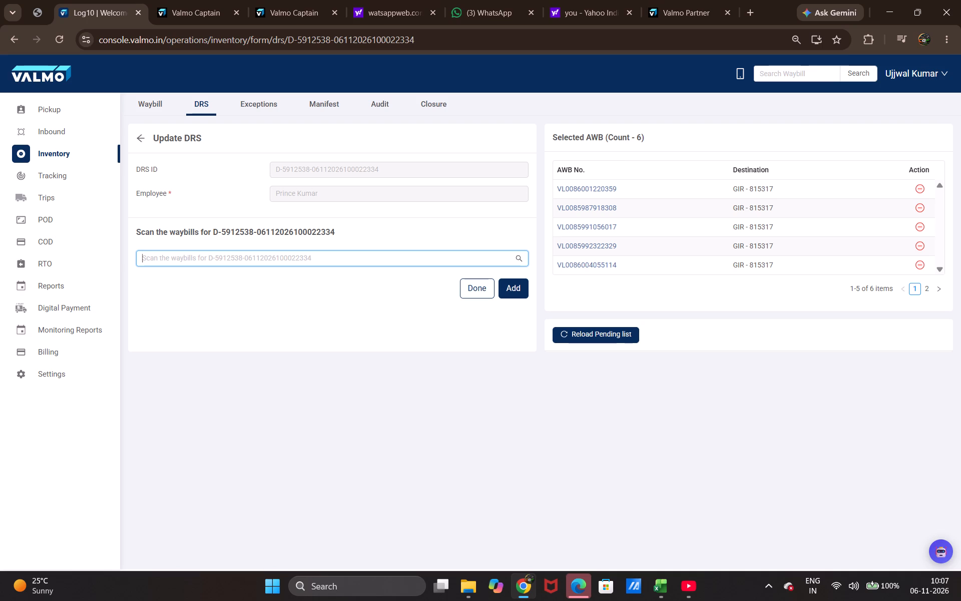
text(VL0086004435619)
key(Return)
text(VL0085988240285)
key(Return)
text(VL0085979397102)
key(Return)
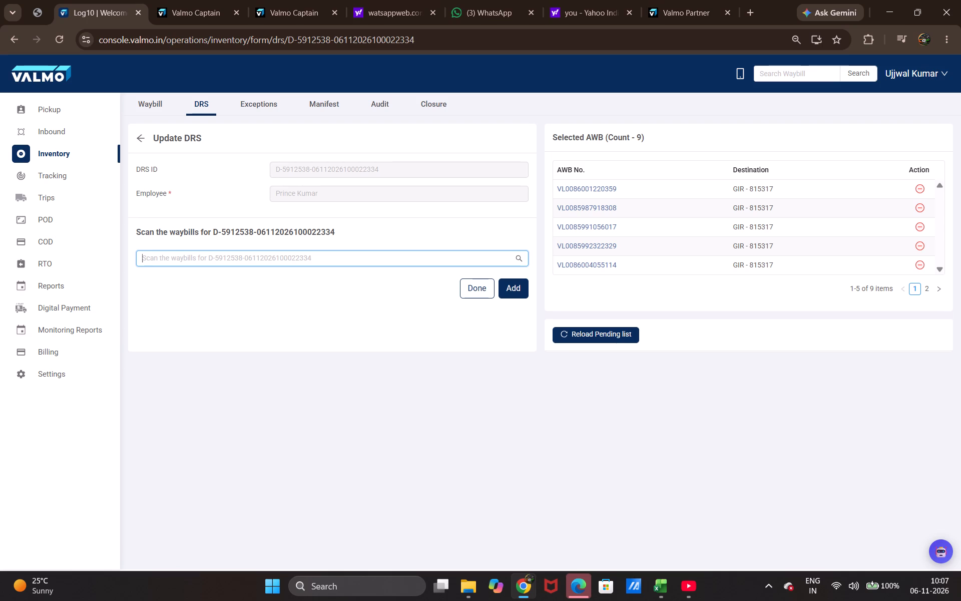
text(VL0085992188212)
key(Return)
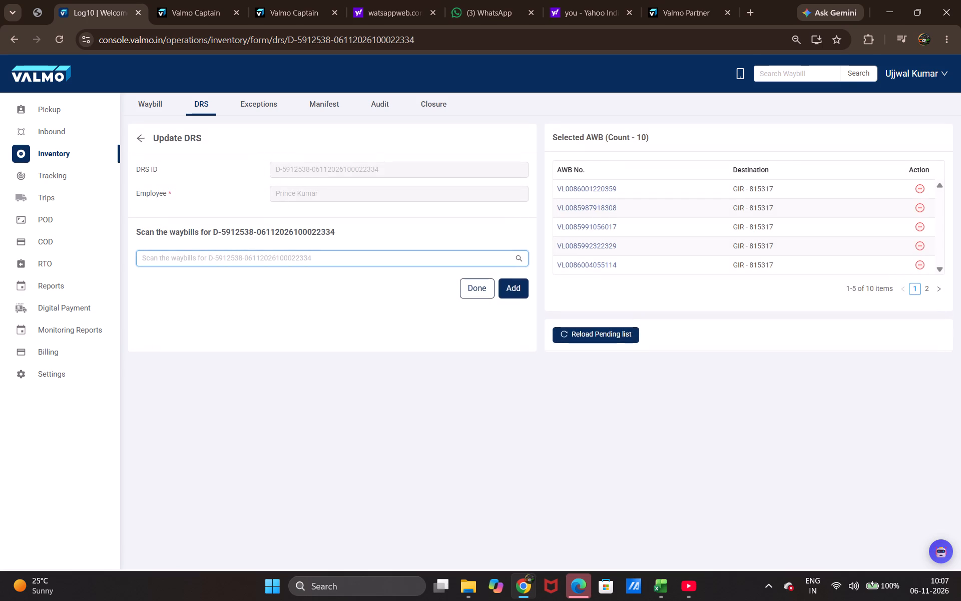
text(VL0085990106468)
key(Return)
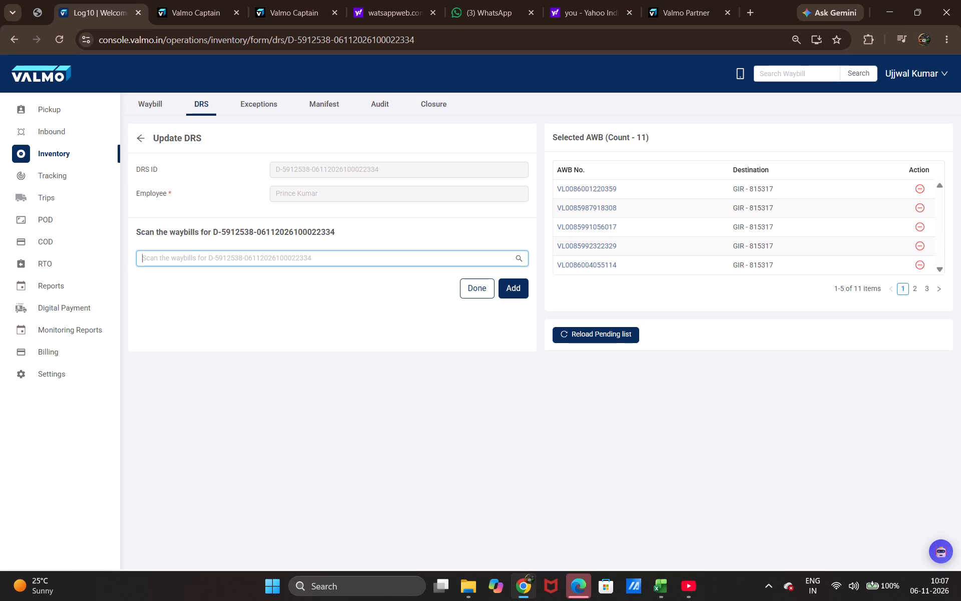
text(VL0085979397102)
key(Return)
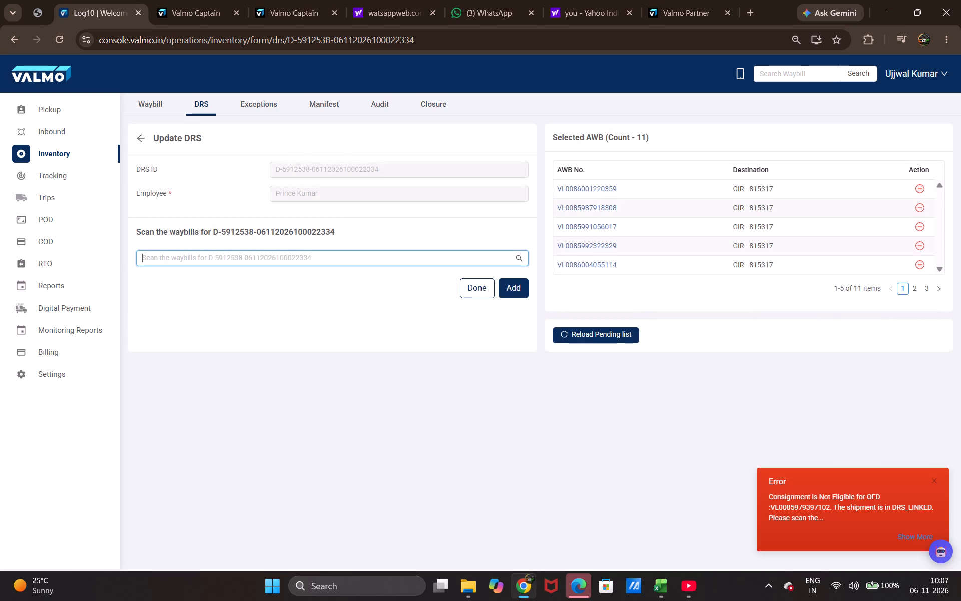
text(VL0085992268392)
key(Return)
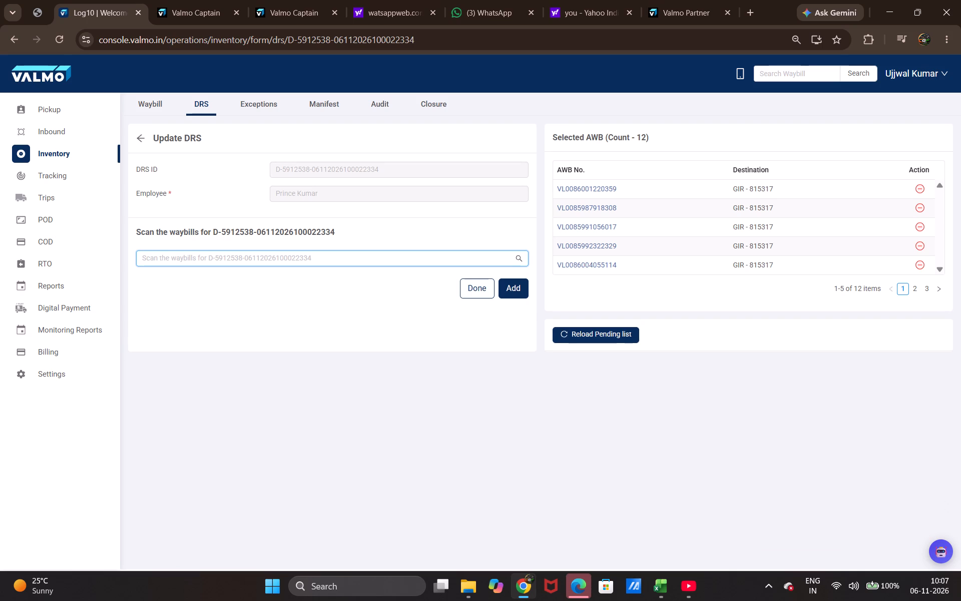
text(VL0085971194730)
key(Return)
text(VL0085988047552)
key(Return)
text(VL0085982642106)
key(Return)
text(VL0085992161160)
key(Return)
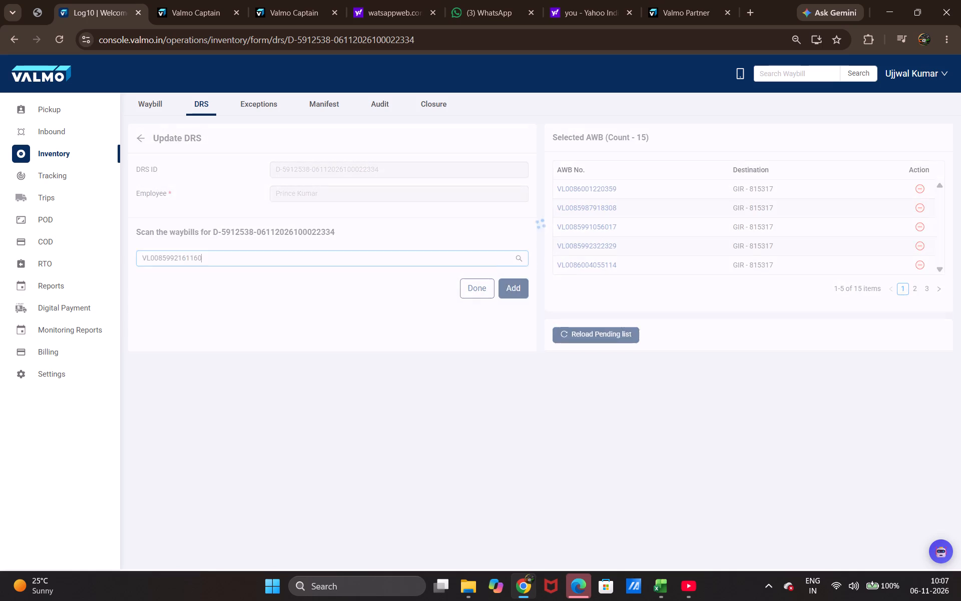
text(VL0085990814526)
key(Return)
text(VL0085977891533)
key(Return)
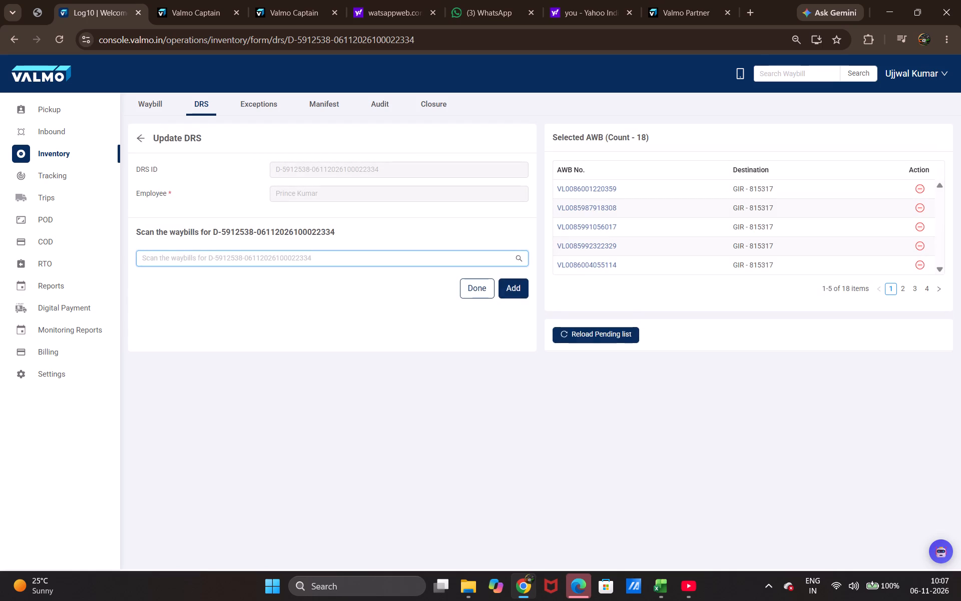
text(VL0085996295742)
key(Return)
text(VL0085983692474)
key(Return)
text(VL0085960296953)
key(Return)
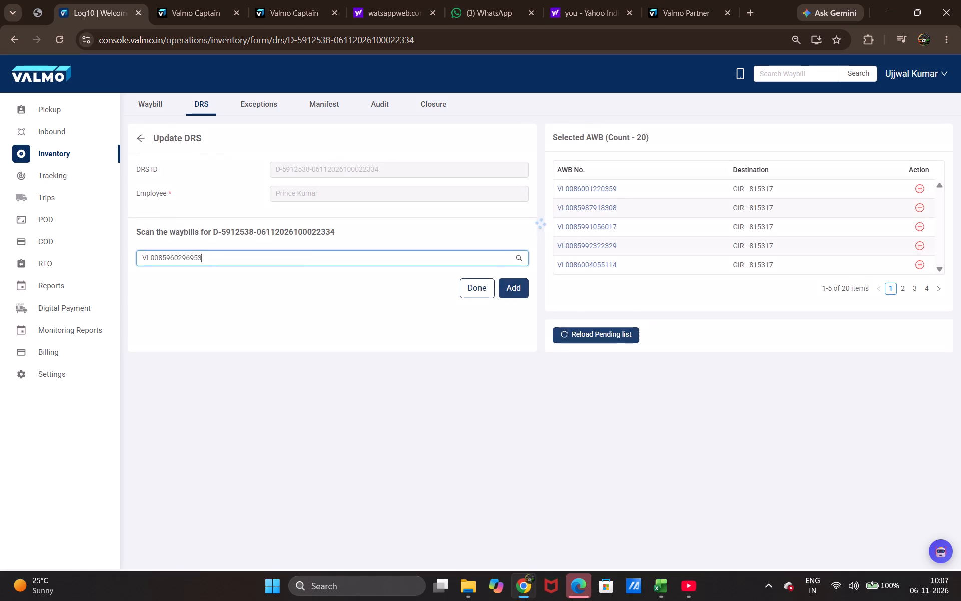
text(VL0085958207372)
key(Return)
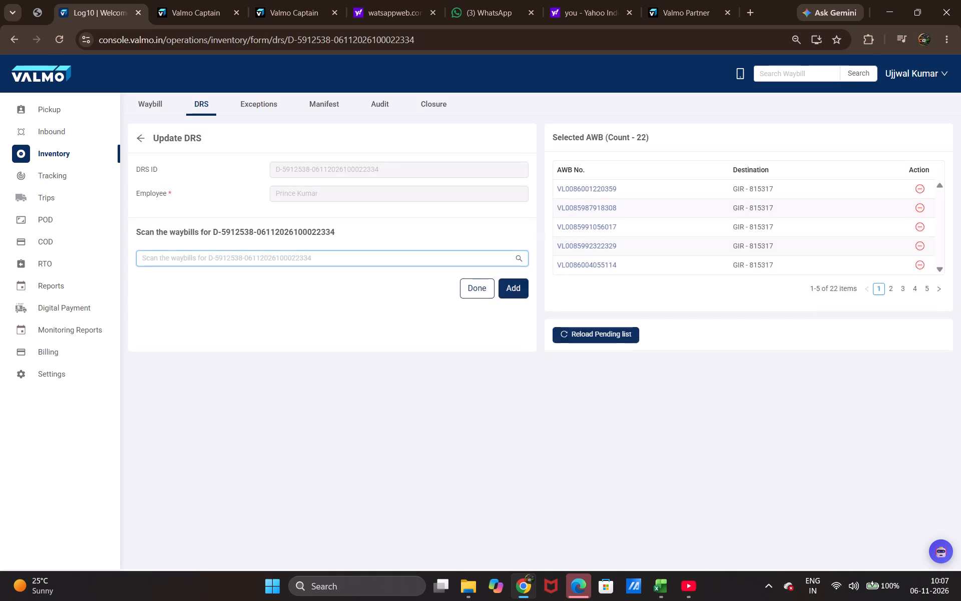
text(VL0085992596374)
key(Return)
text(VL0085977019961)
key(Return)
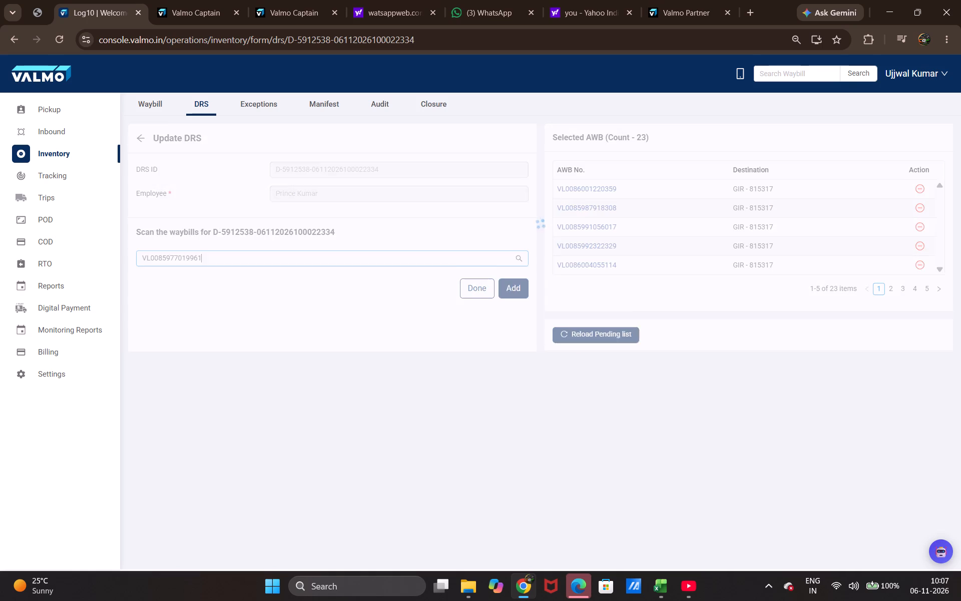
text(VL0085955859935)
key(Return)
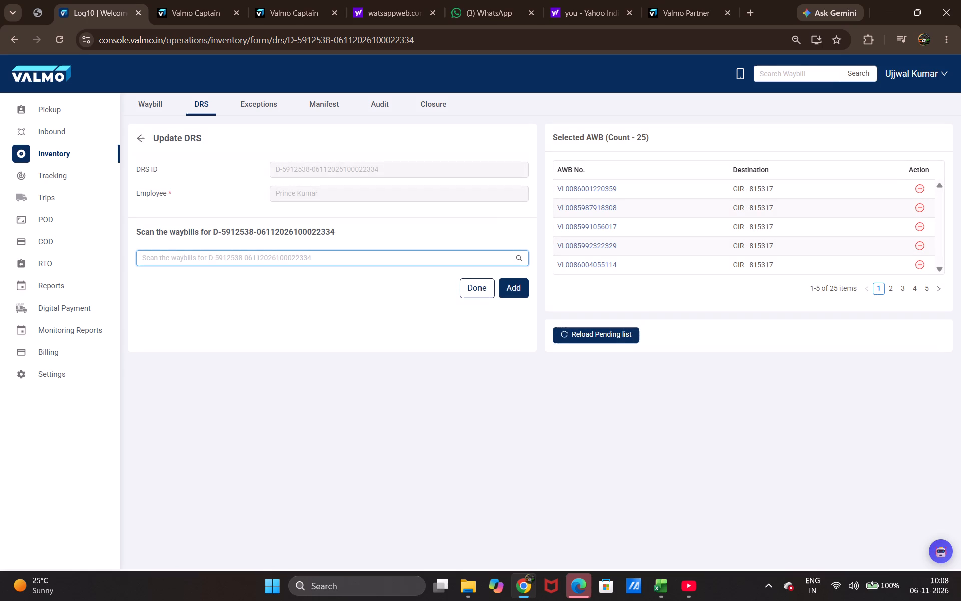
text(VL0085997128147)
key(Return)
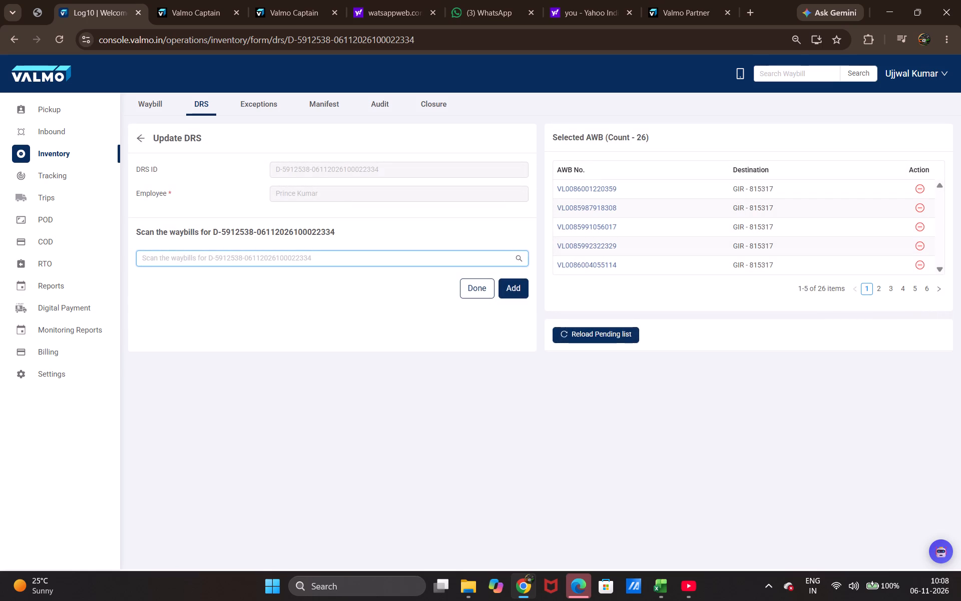
Finish the update of Prince's DRS without assigning forward priority shipments.
click(476, 287)
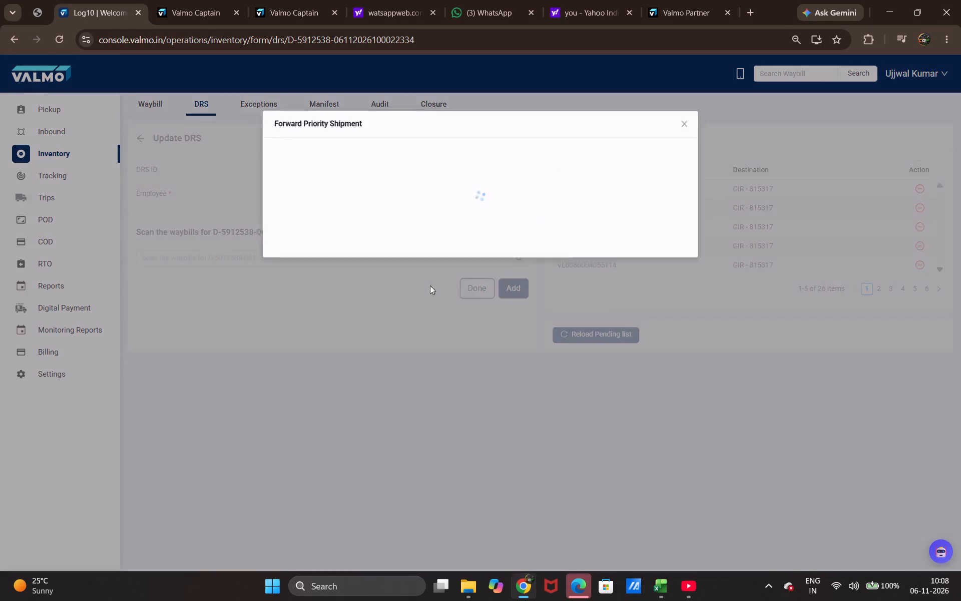
click(469, 341)
click(491, 347)
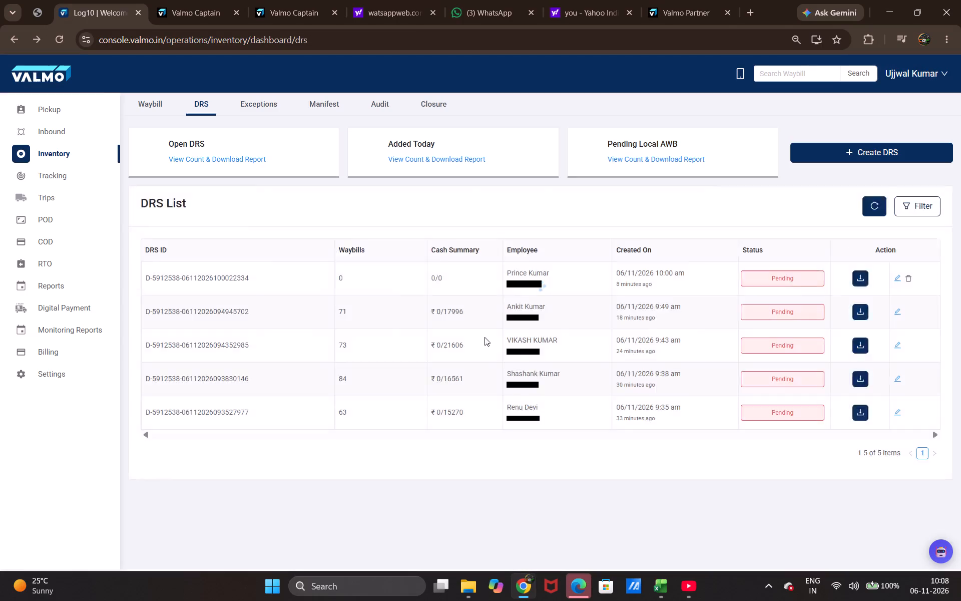
click(485, 337)
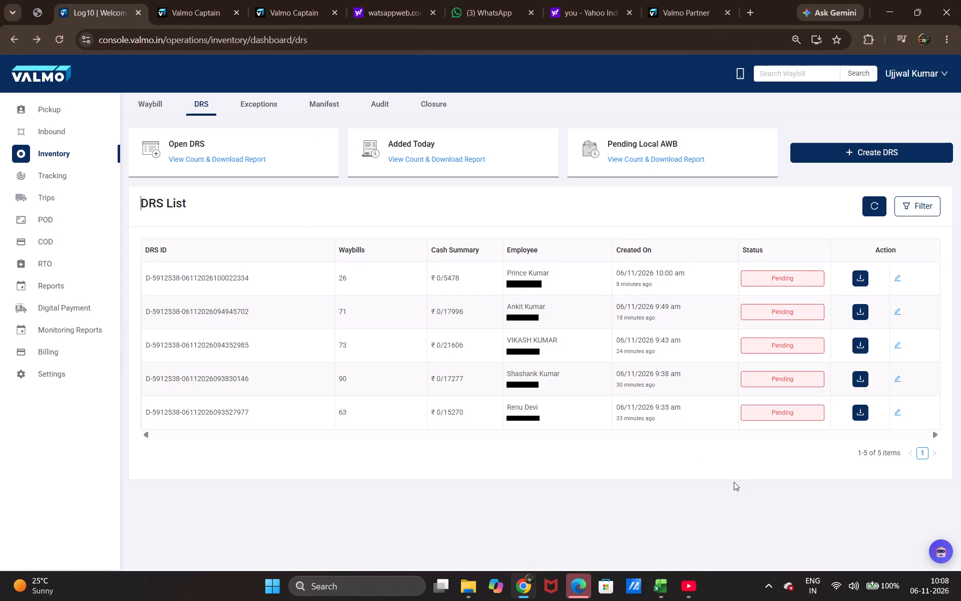
Switch to YouTube and open the 8K Videos playlist suggested at the end of the Katto Gilehri video.
click(696, 588)
click(509, 281)
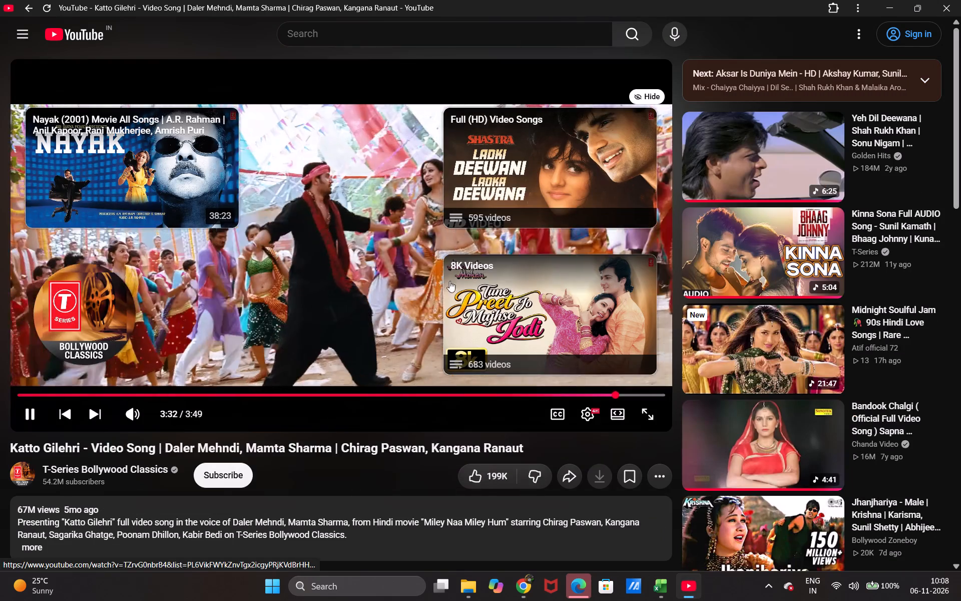
click(396, 277)
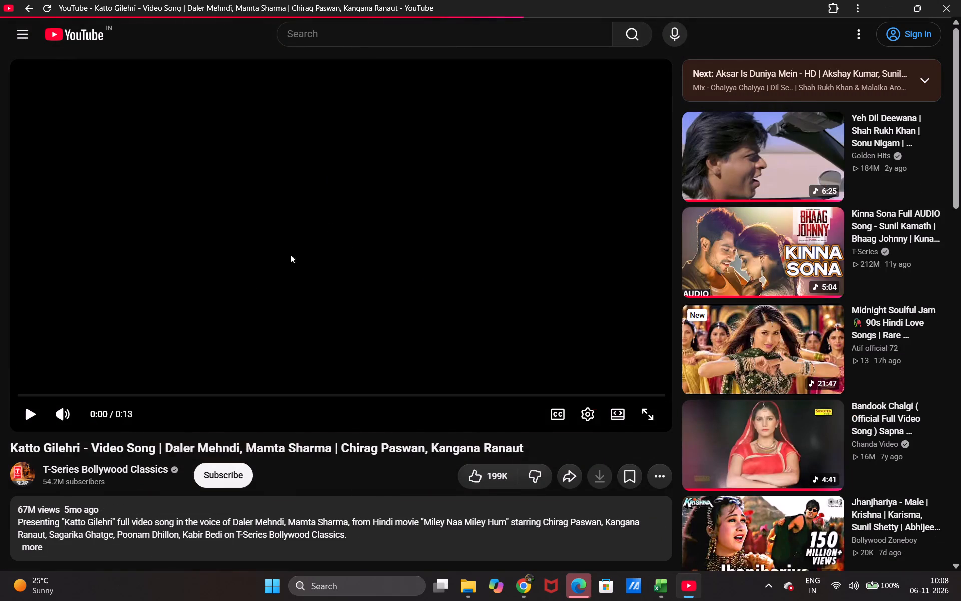
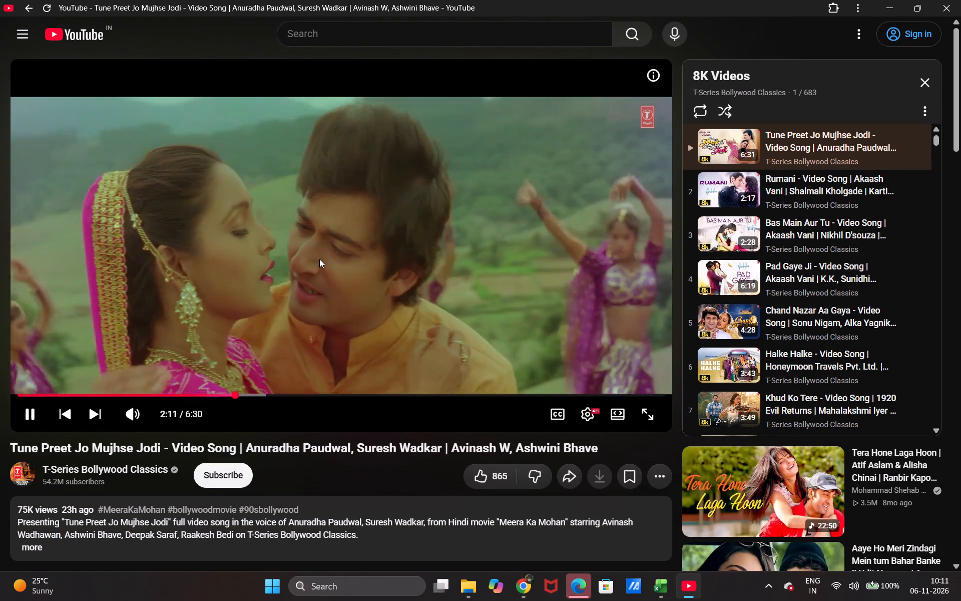
Switch to the Valmo console and open the list of inbound trips.
click(893, 10)
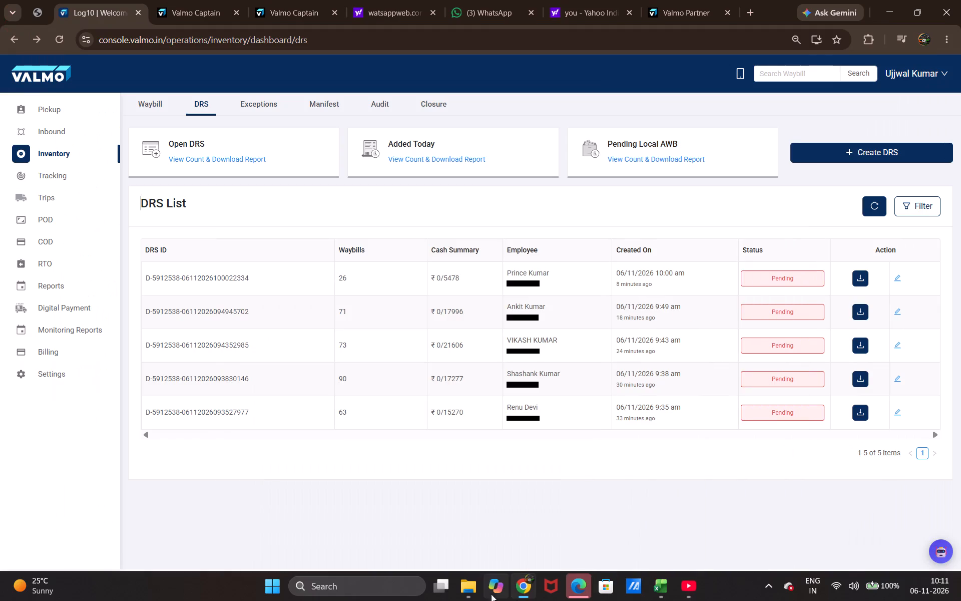
click(44, 198)
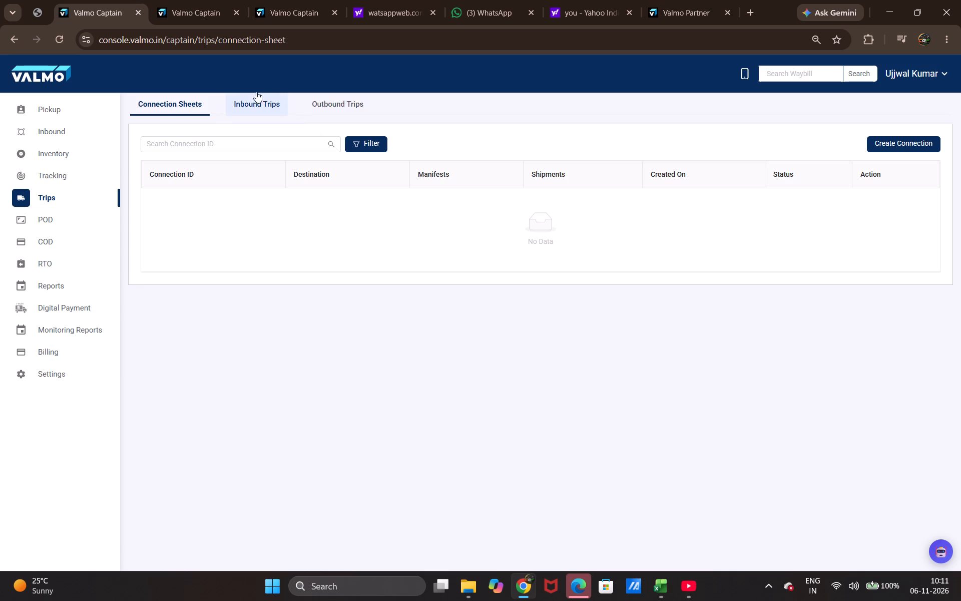
click(245, 106)
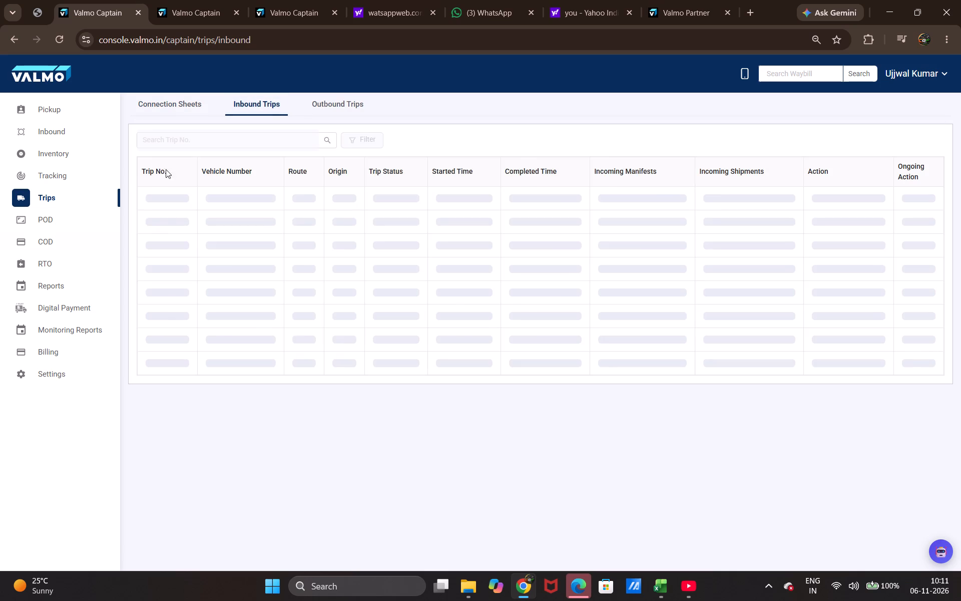
Open the Pickup dashboard with the location-level and user-level pickup reports.
click(59, 116)
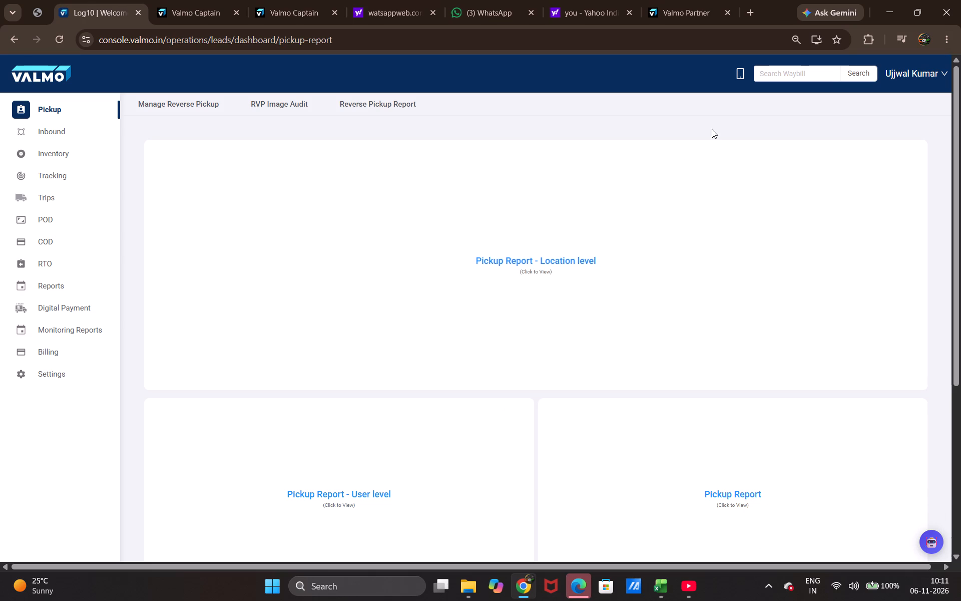
Switch to YouTube and pause the Tune Preet Jo Mujhse Jodi video.
click(687, 590)
click(471, 298)
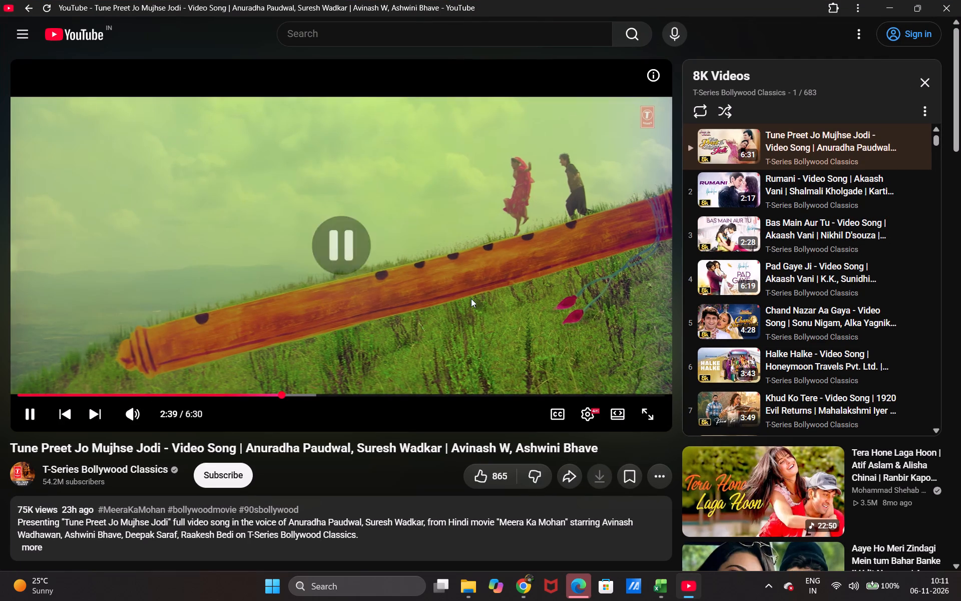
Return to the Valmo console and load the waybill summary and the Inventory - Waybill report.
click(526, 594)
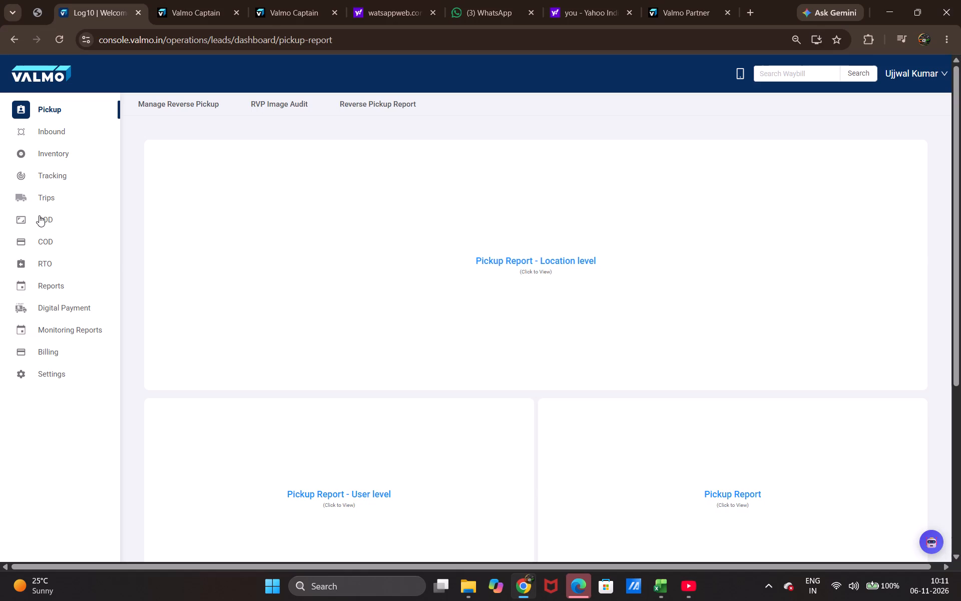
click(47, 148)
click(242, 176)
click(451, 314)
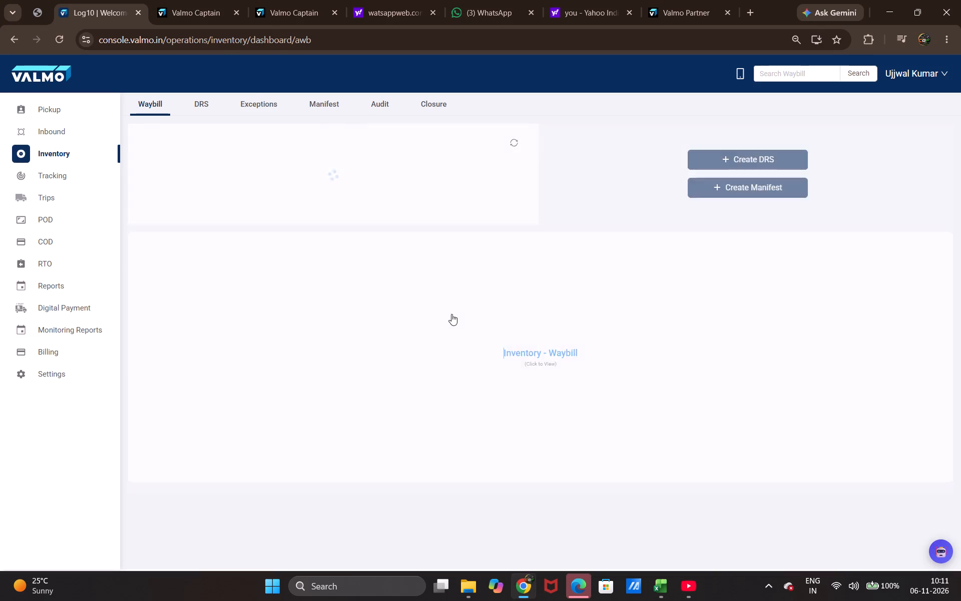
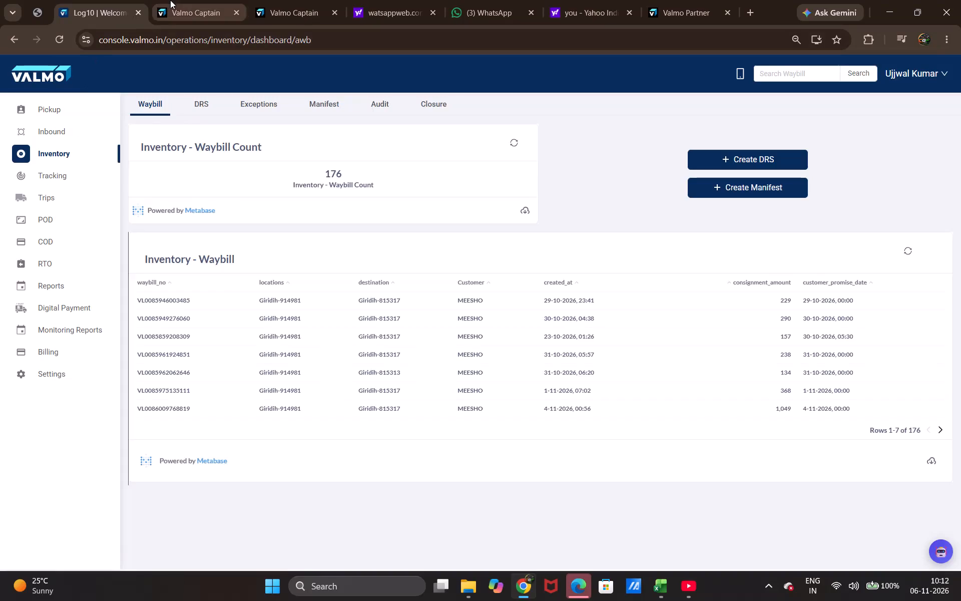
Return to the LM Hub Visibility monitoring report and refresh the LM - FE Level - Performance and COD Collected data dump.
click(173, 0)
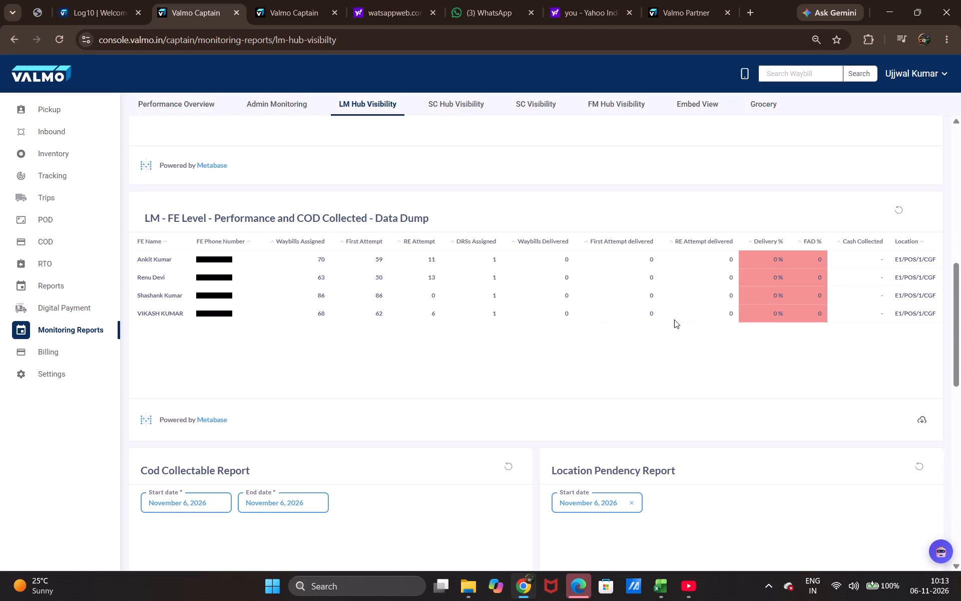
click(894, 207)
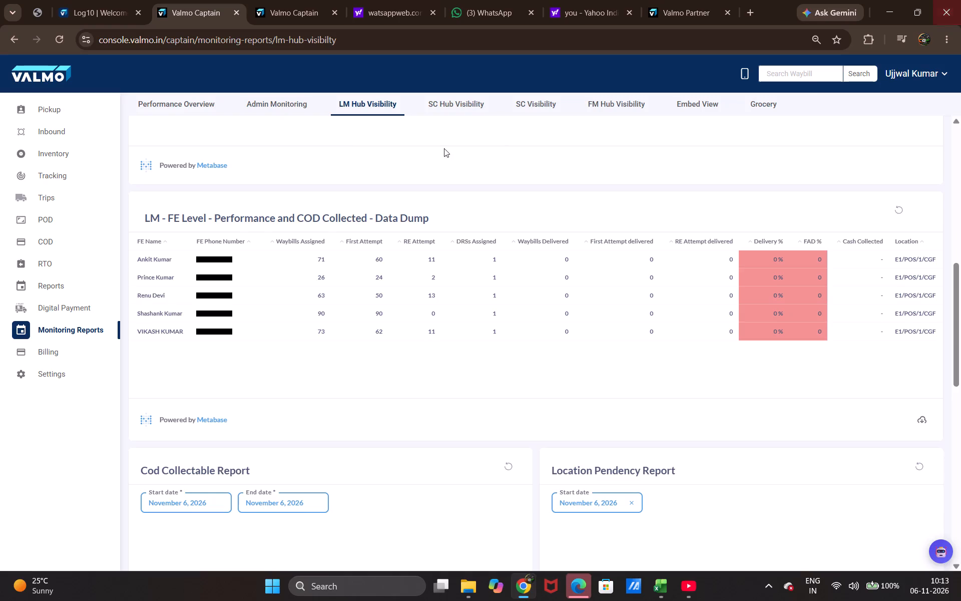
Open the Pickup dashboard with the pickup report.
click(32, 105)
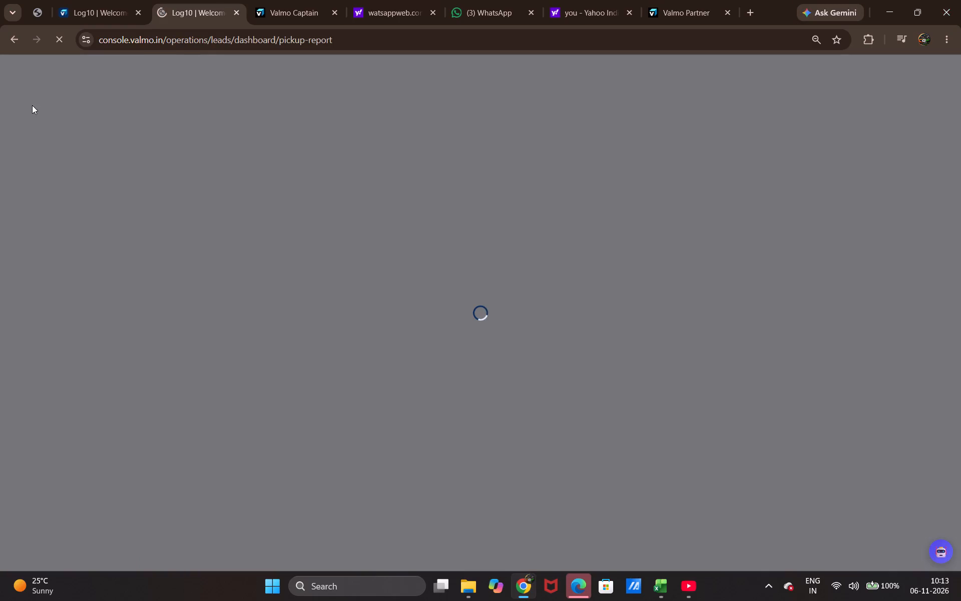
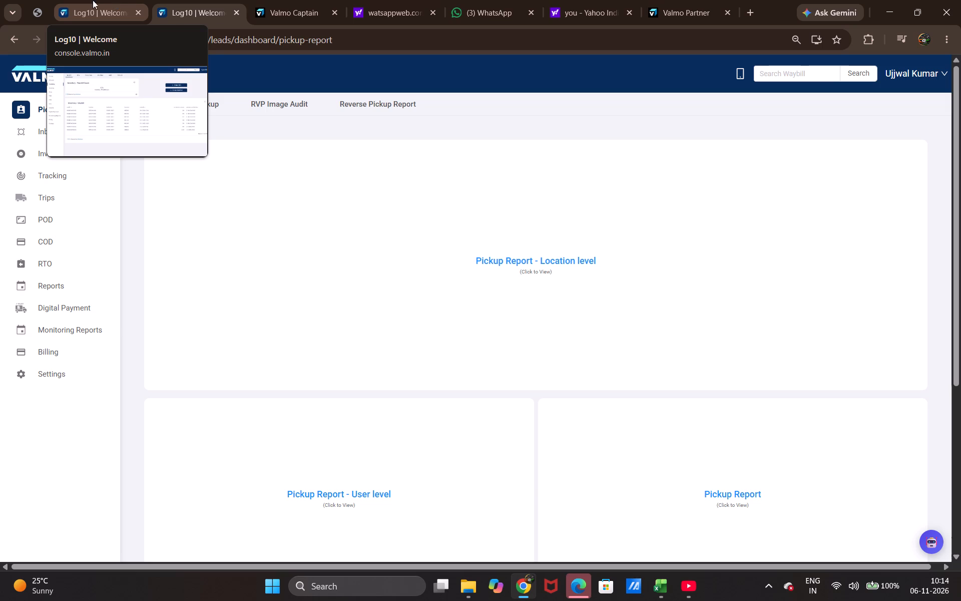
Open Manage Reverse Pickup and review the reverse pickup list for each shipment's assignment status and field executive.
click(181, 107)
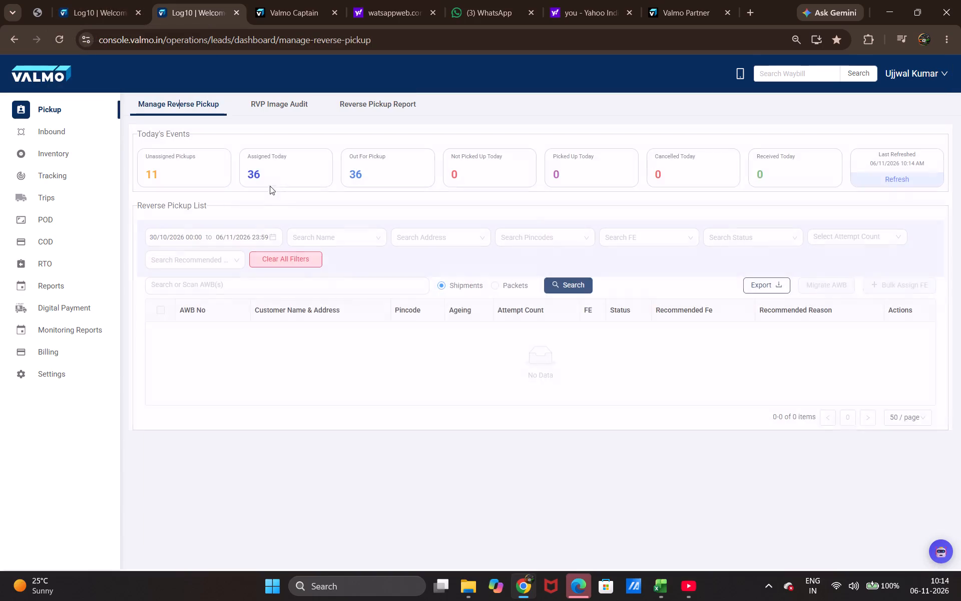
scroll(320, 187, down, 4)
scroll(569, 336, down, 3)
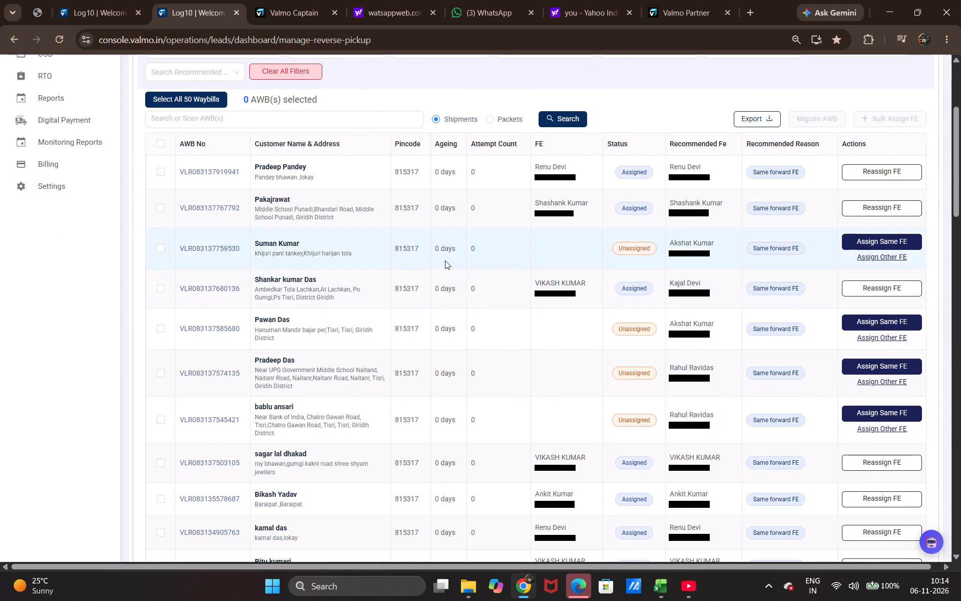
scroll(456, 282, down, 3)
scroll(537, 279, down, 3)
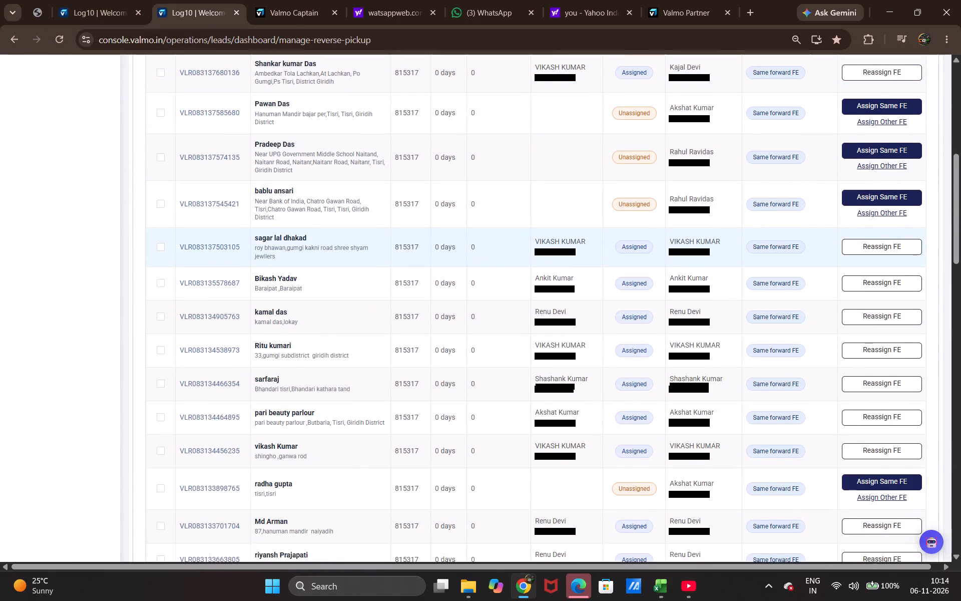
scroll(537, 279, down, 4)
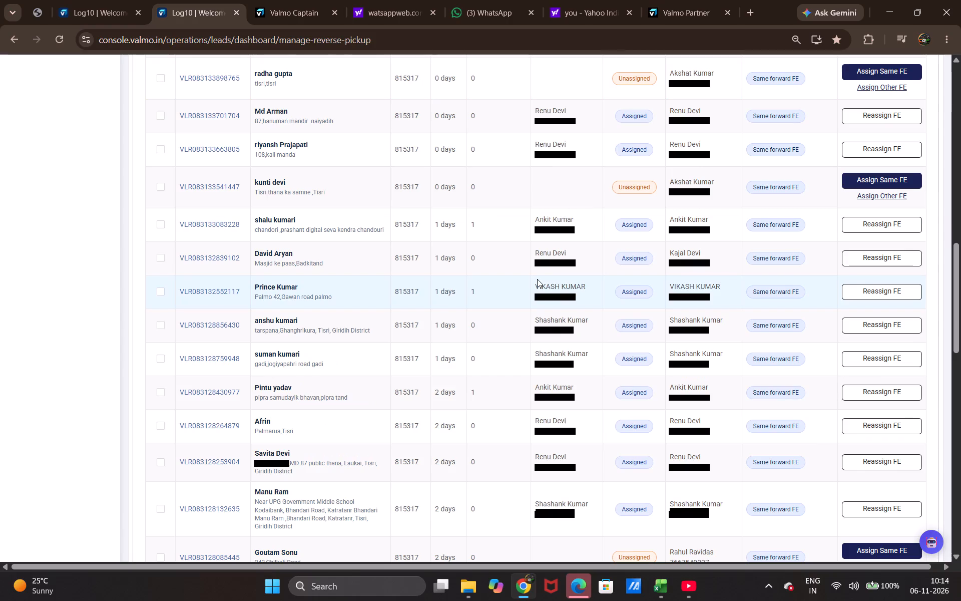
scroll(537, 279, down, 5)
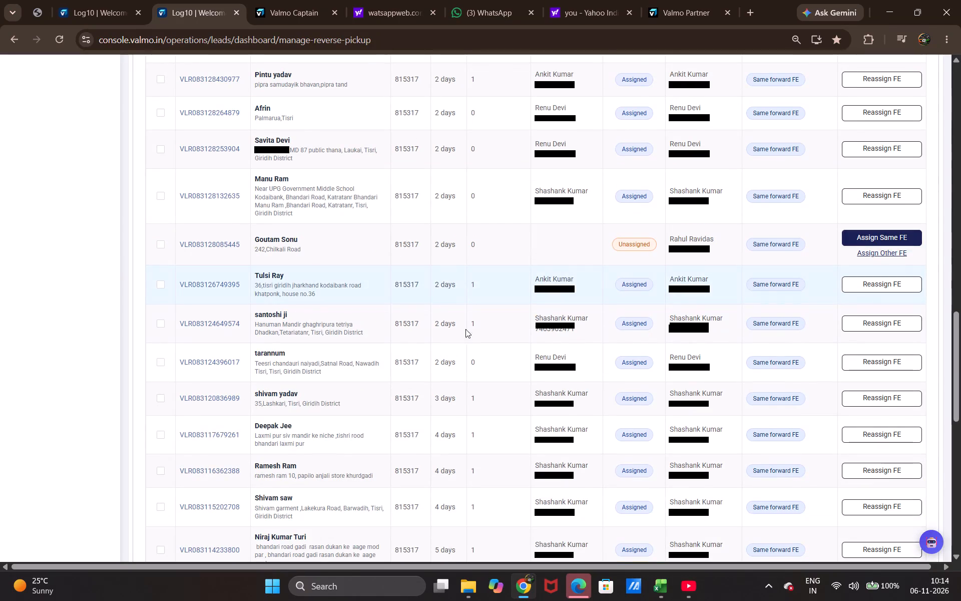
scroll(588, 344, down, 7)
scroll(589, 333, up, 4)
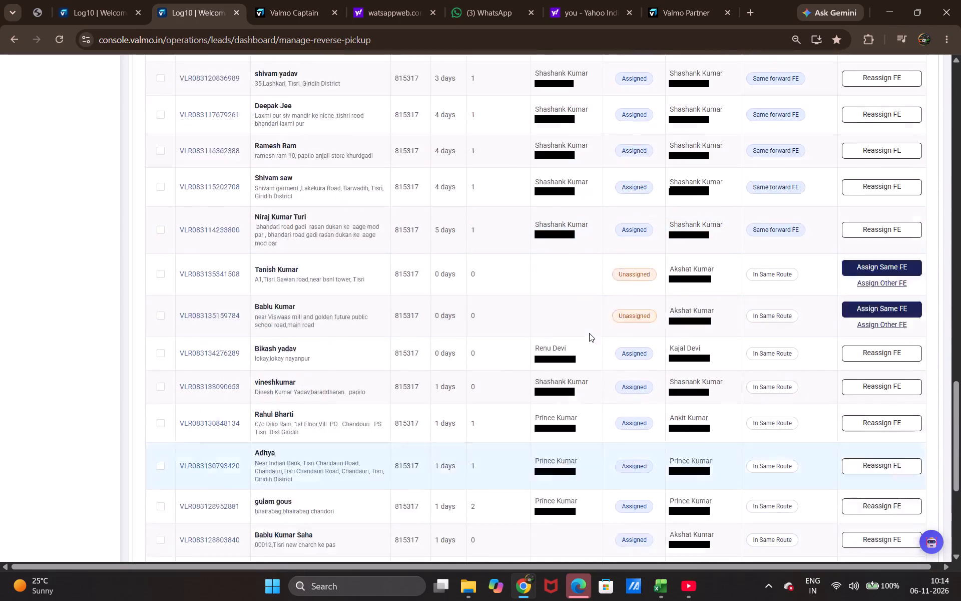
scroll(589, 333, down, 12)
scroll(309, 338, up, 2)
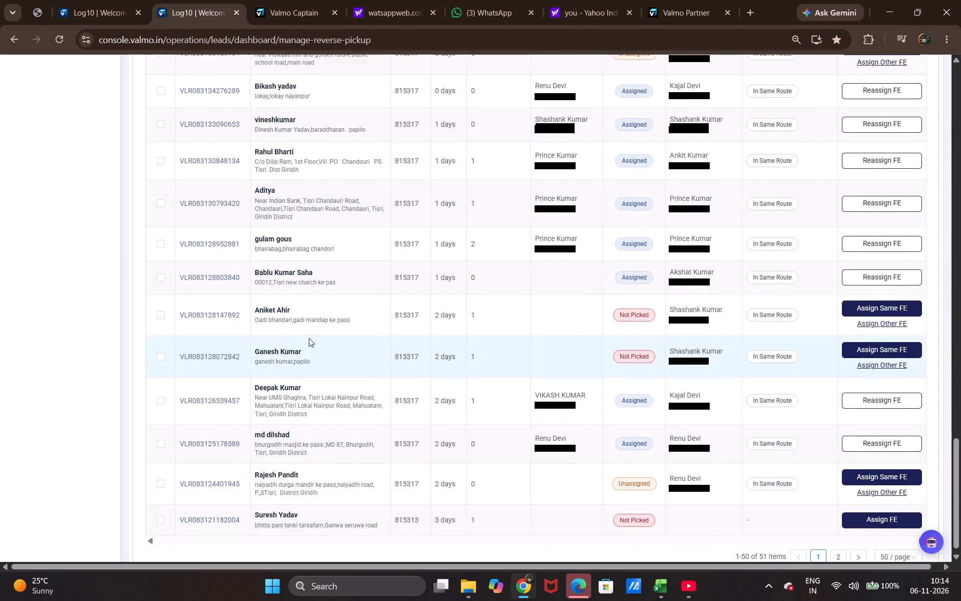
scroll(309, 338, up, 3)
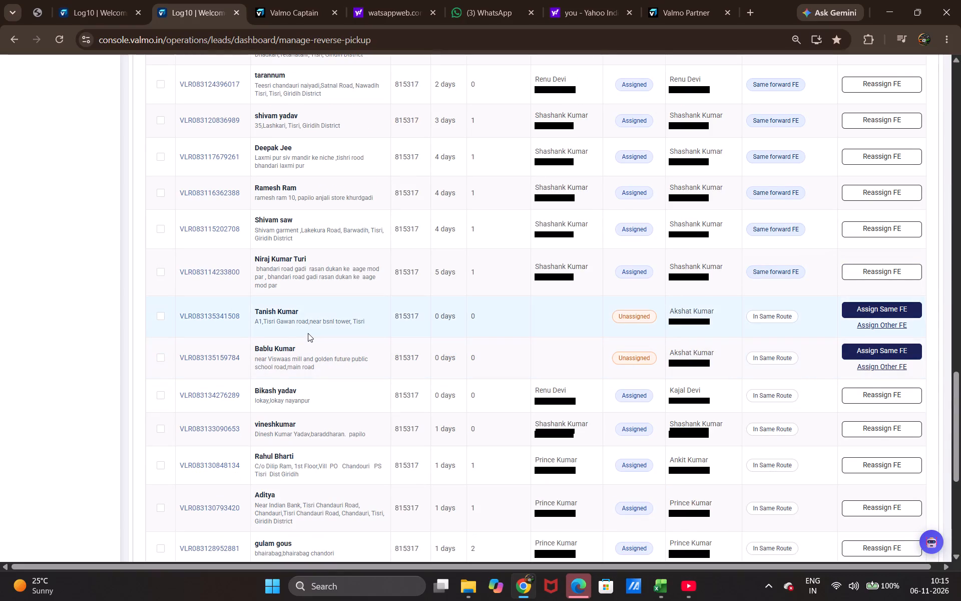
scroll(140, 258, up, 5)
scroll(368, 271, up, 6)
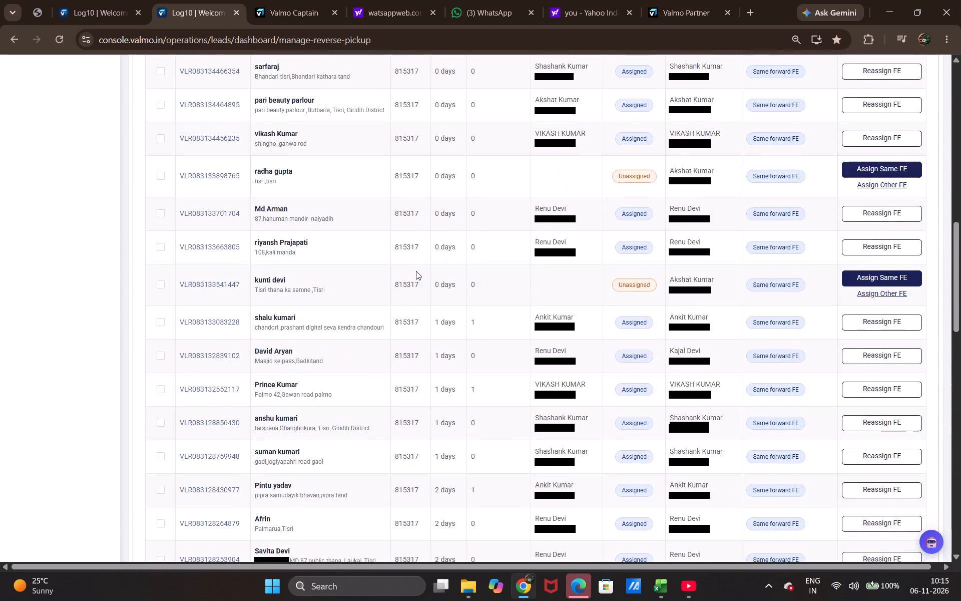
scroll(416, 271, up, 19)
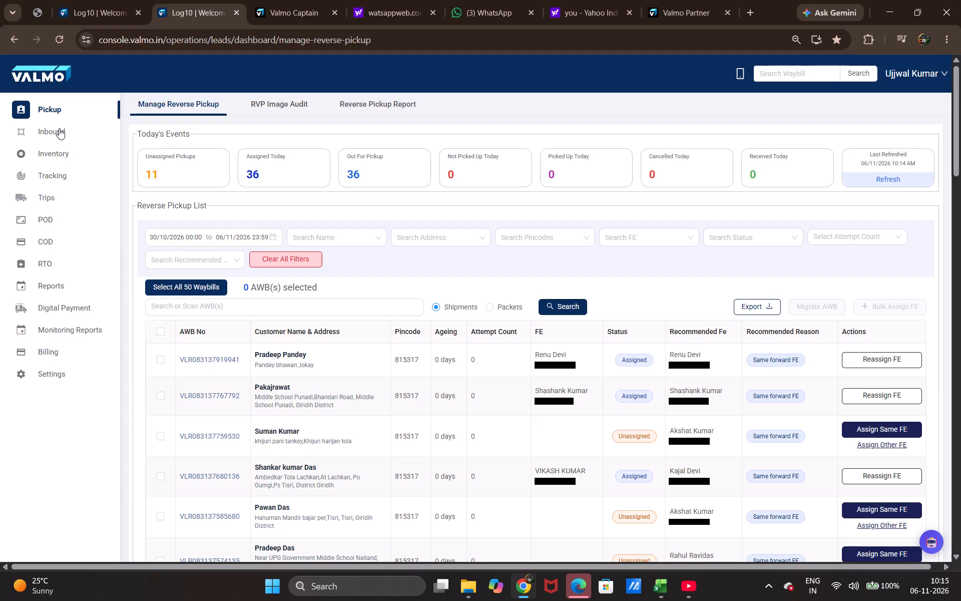
Refresh the Today's Events figures for reverse pickups.
click(885, 179)
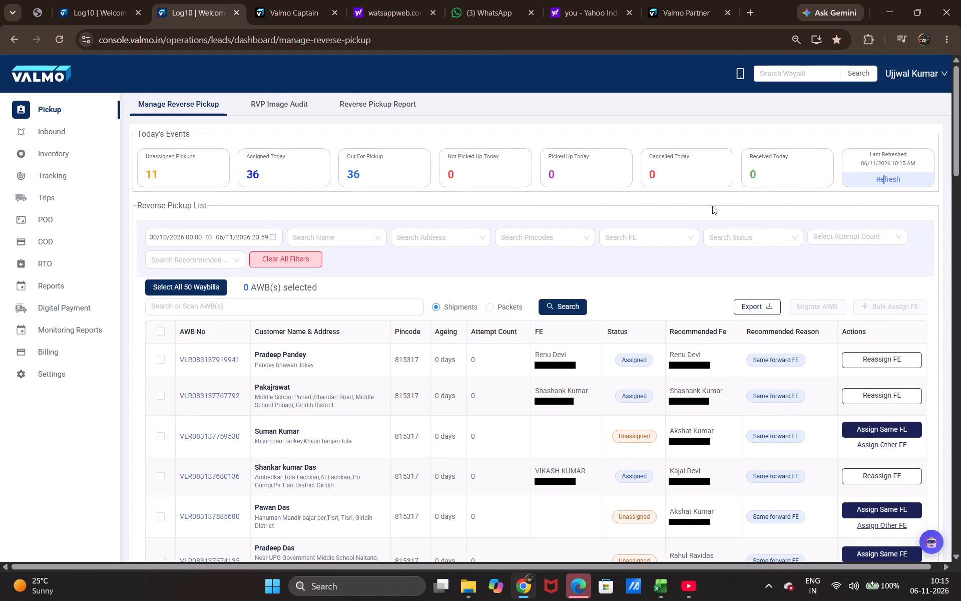
click(879, 178)
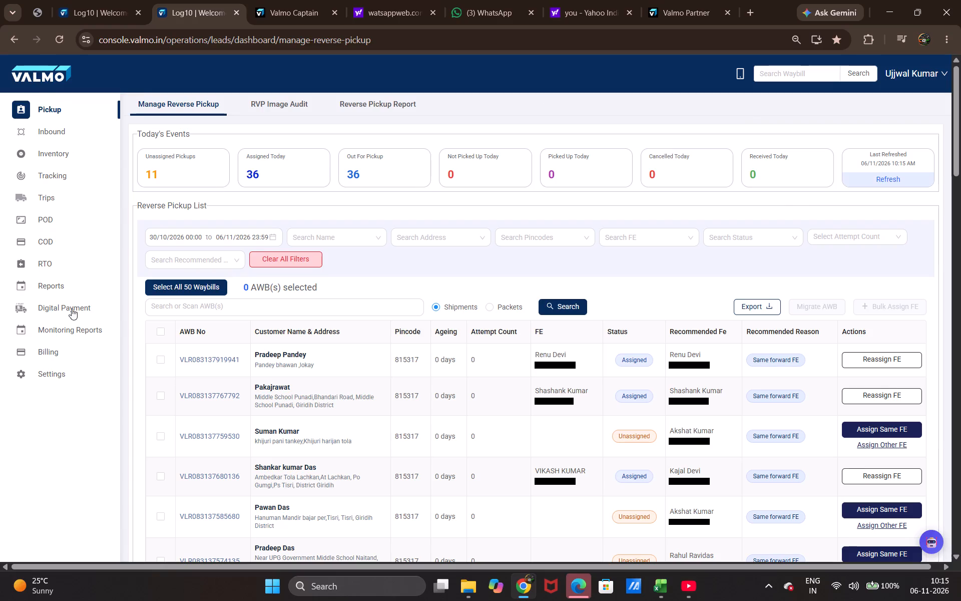
Load the LM Hub Visibility overview monitoring reports, including LM - Today Performance Topline and COD Collectable Report - with Date.
click(77, 333)
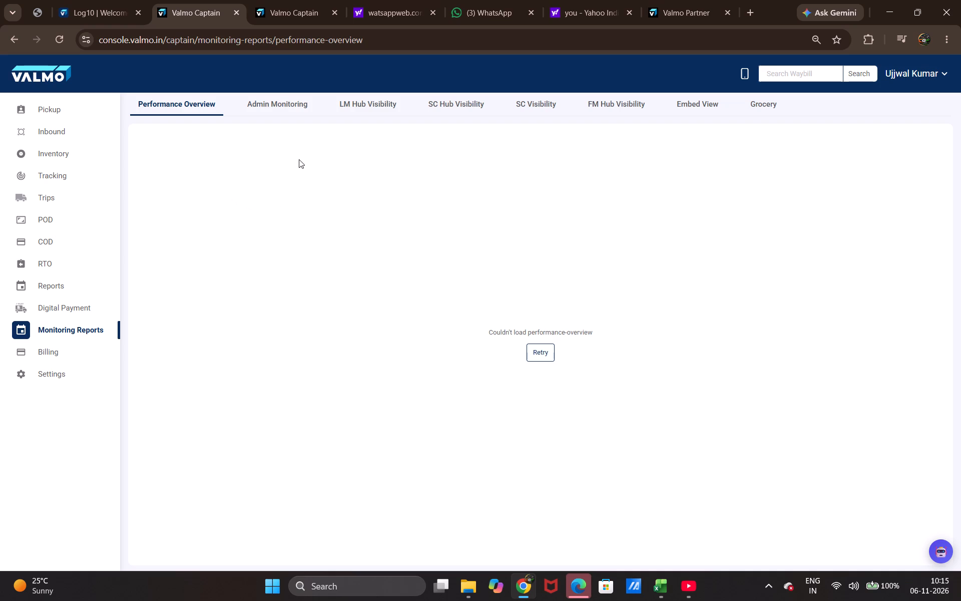
click(359, 104)
click(519, 256)
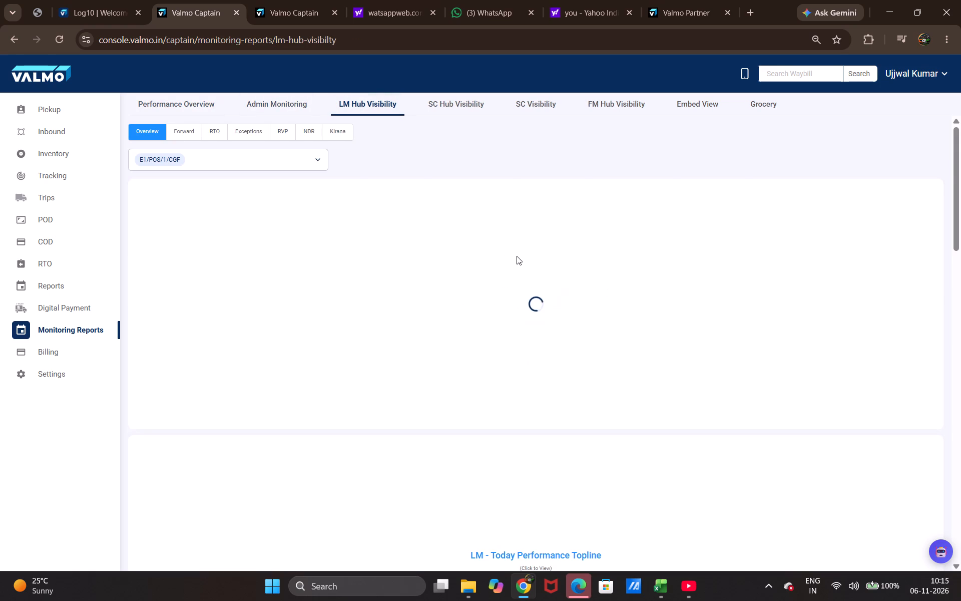
scroll(513, 256, down, 3)
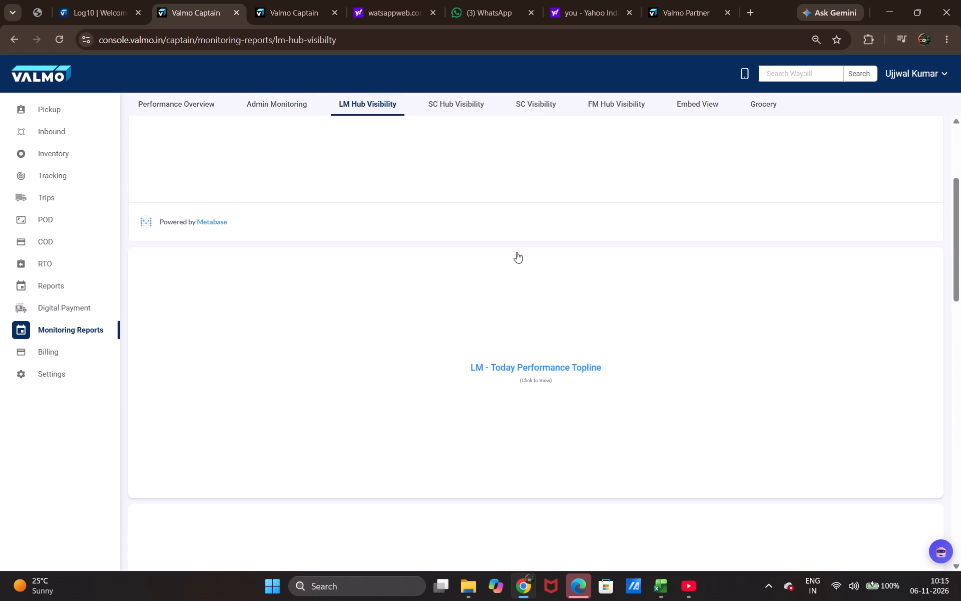
click(517, 252)
scroll(514, 255, down, 4)
click(523, 230)
click(577, 308)
scroll(574, 307, down, 5)
click(556, 301)
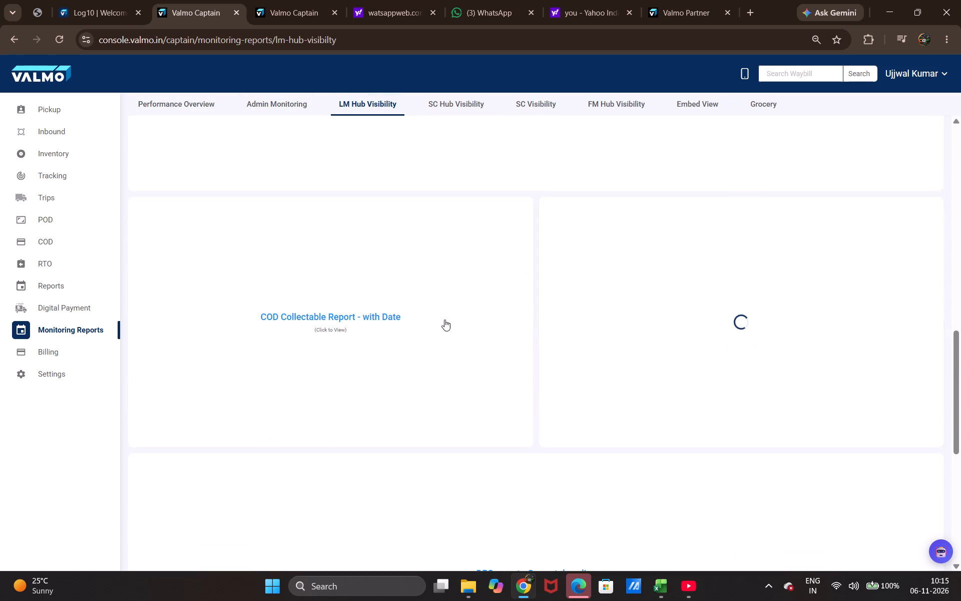
click(409, 315)
scroll(432, 325, down, 4)
click(424, 322)
Load the LM Forward location-level reports for First Attempt for OFD, First Attempt Delivered, FAD Percentage and Performance Topline.
scroll(426, 318, up, 14)
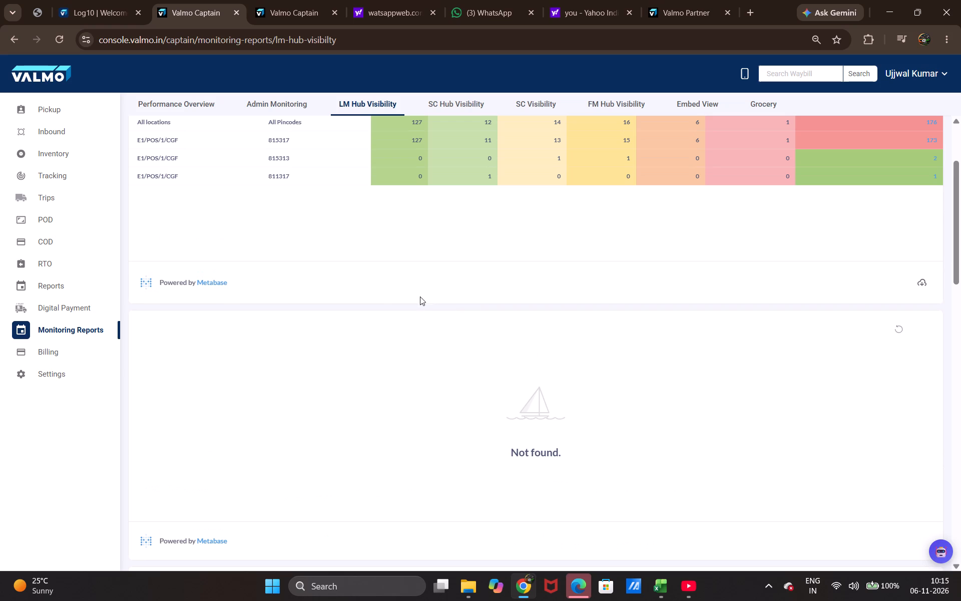
scroll(303, 278, up, 6)
click(187, 126)
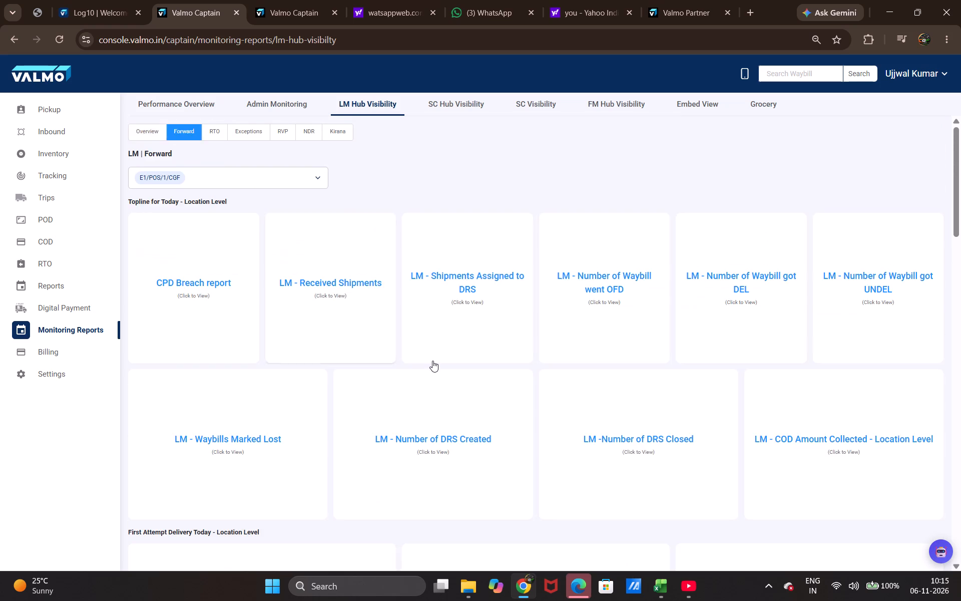
scroll(432, 361, down, 4)
click(430, 383)
click(320, 366)
click(777, 400)
click(550, 459)
scroll(551, 443, down, 4)
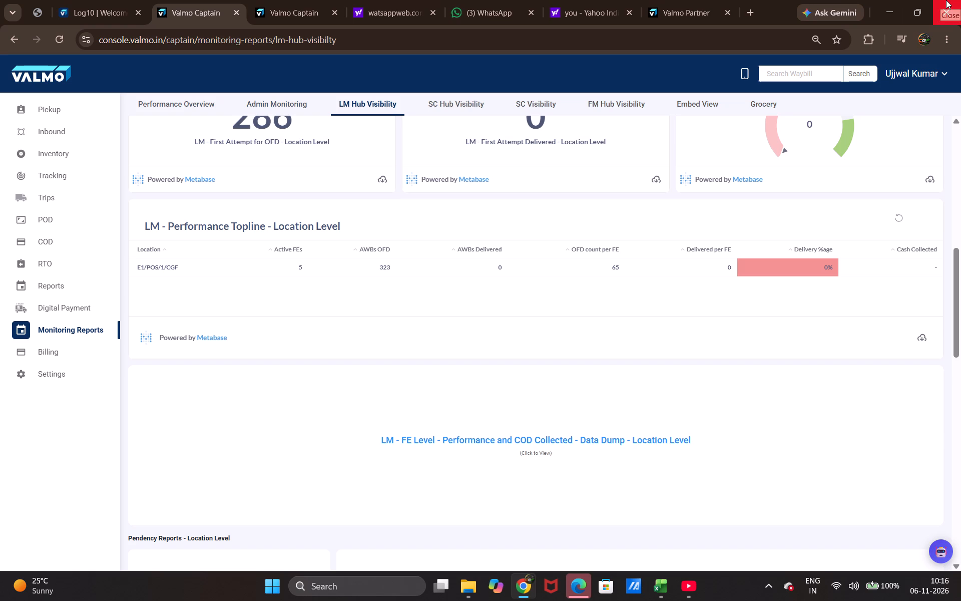
Refresh the location-level Performance Topline, First Attempt Delivered and First Attempt for OFD reports.
scroll(884, 53, up, 3)
scroll(929, 0, up, 1)
scroll(766, 41, up, 3)
scroll(705, 242, up, 6)
scroll(704, 244, down, 4)
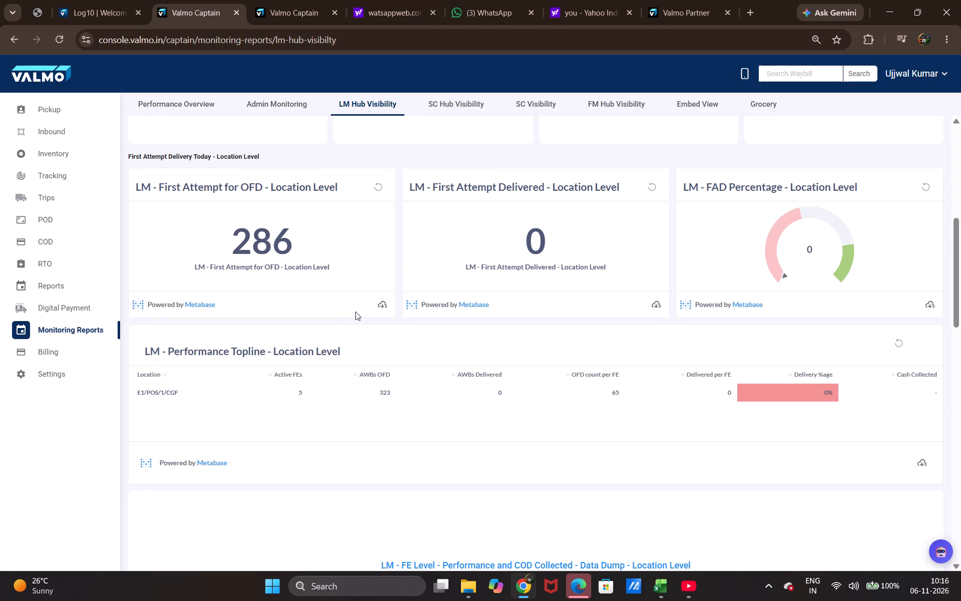
click(901, 342)
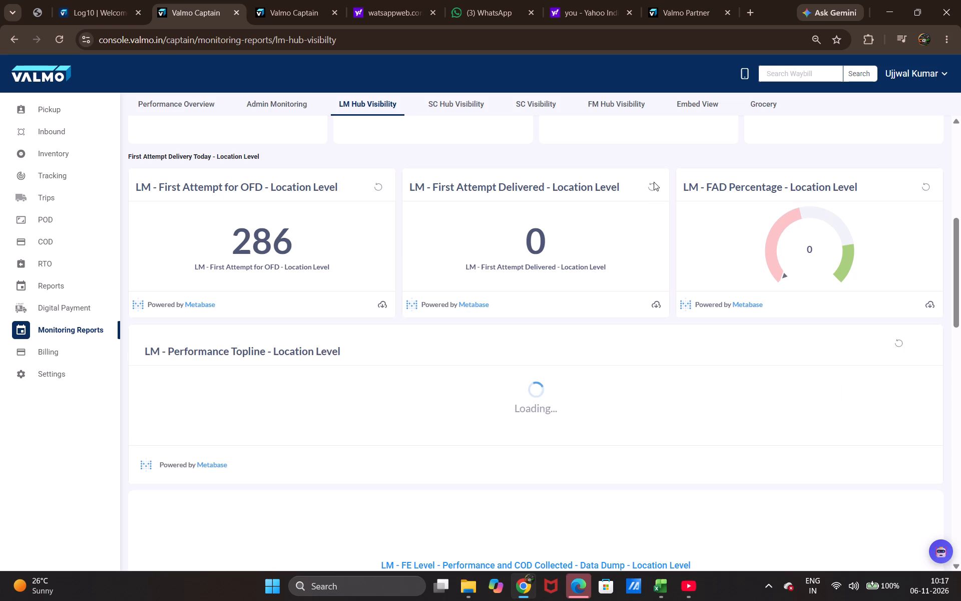
click(651, 185)
click(383, 186)
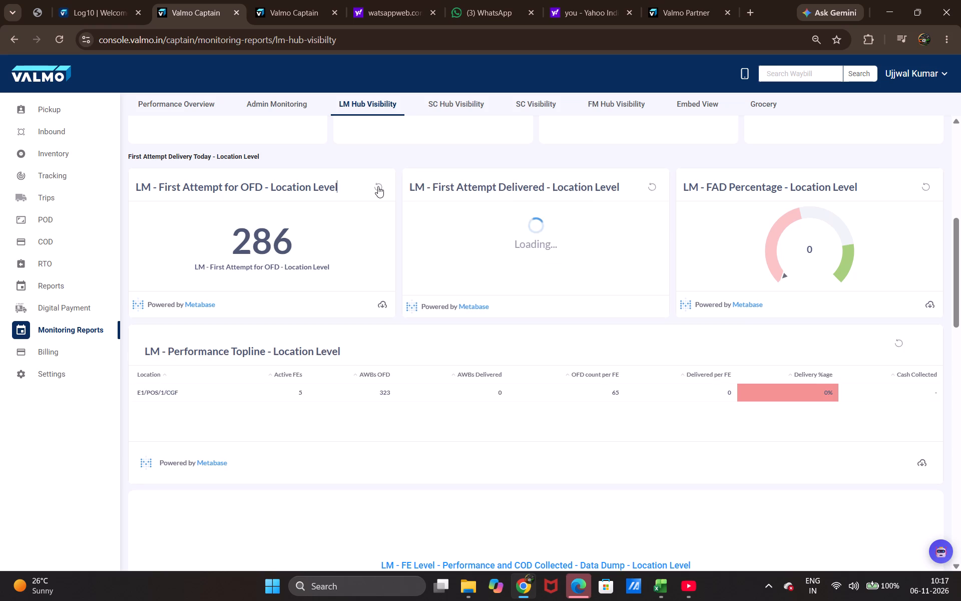
click(375, 186)
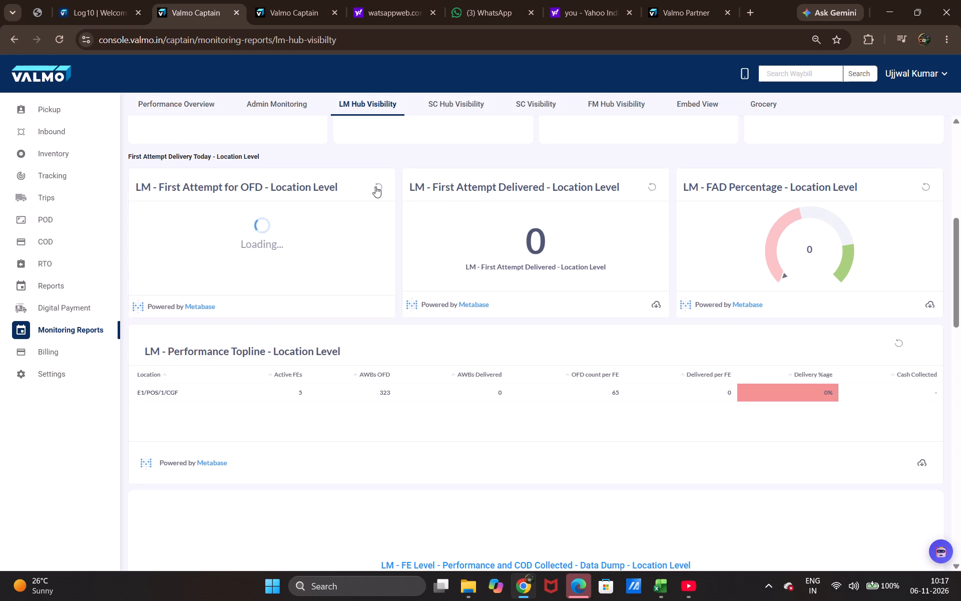
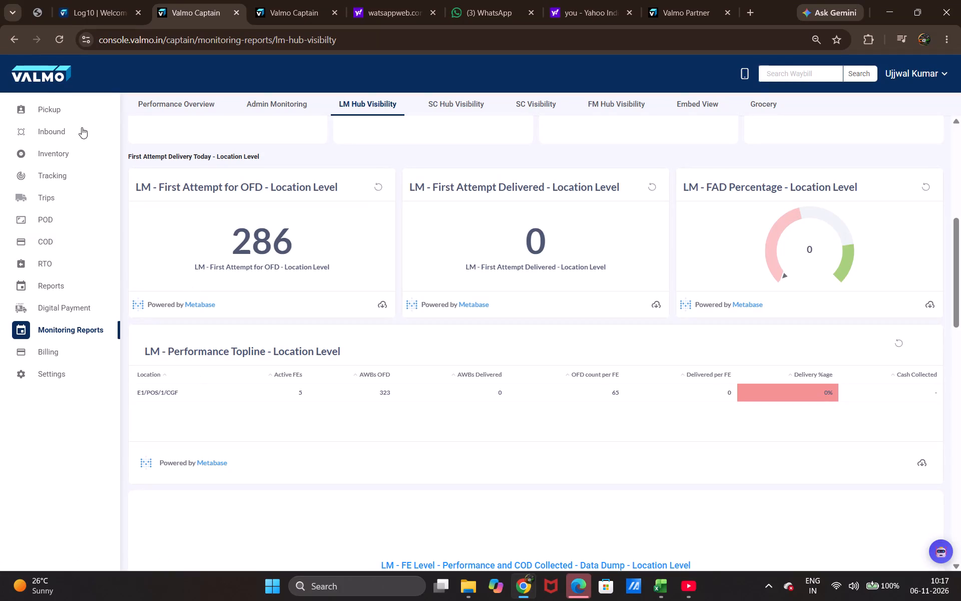
Open the Manage Reverse Pickup list and review the pickups' status, ageing and recommended field executives.
click(59, 114)
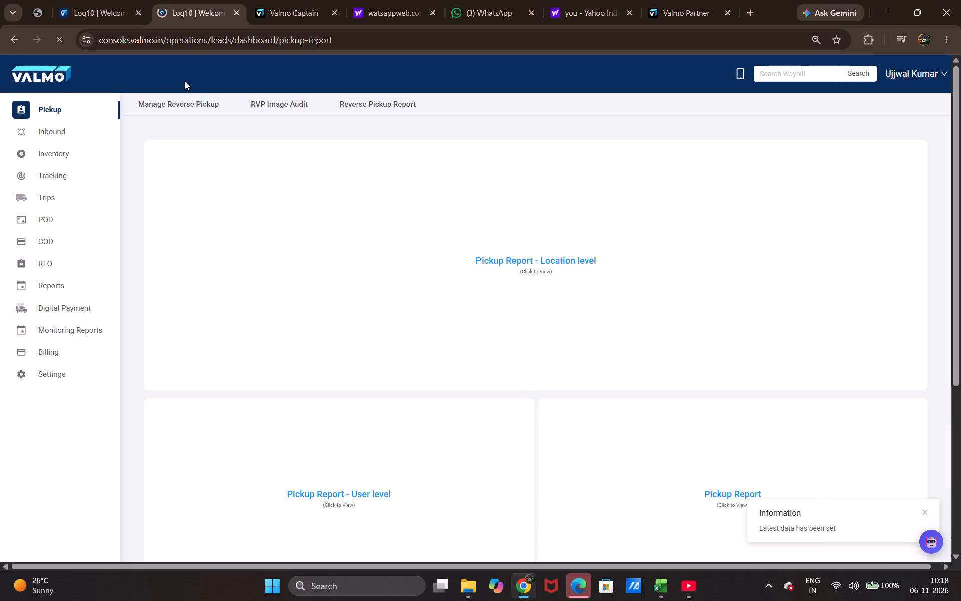
click(196, 113)
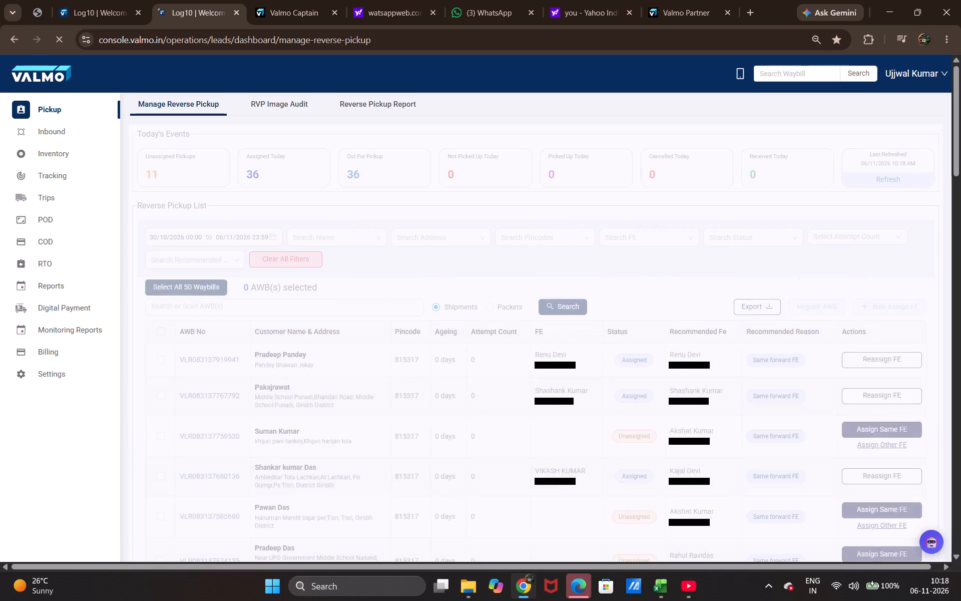
scroll(466, 239, down, 2)
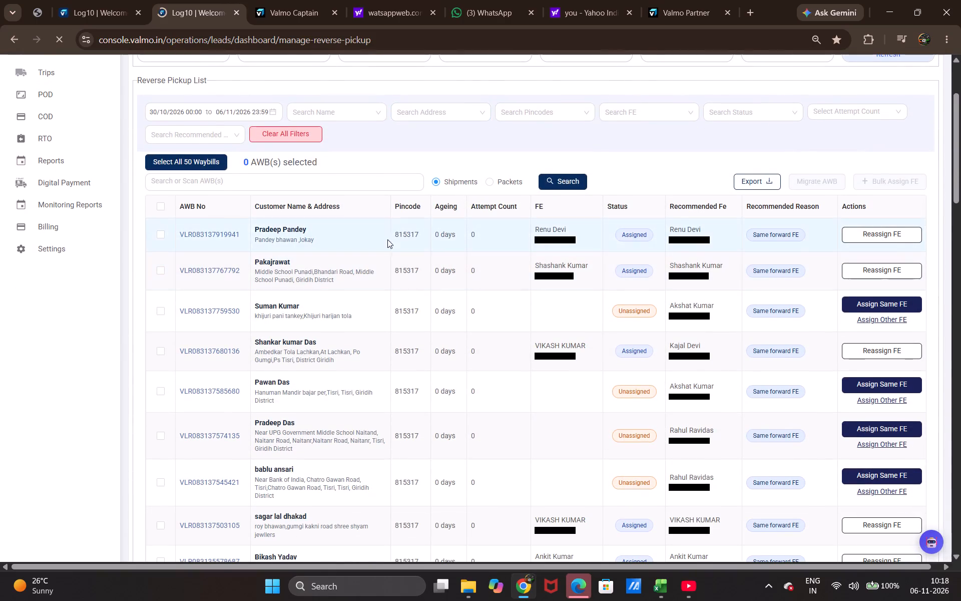
scroll(635, 265, down, 1)
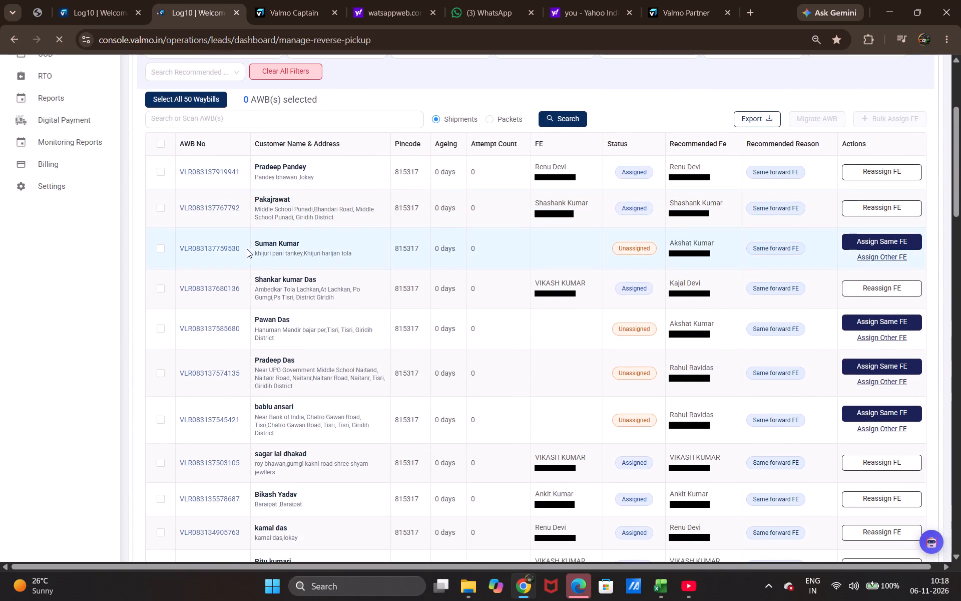
scroll(570, 268, down, 1)
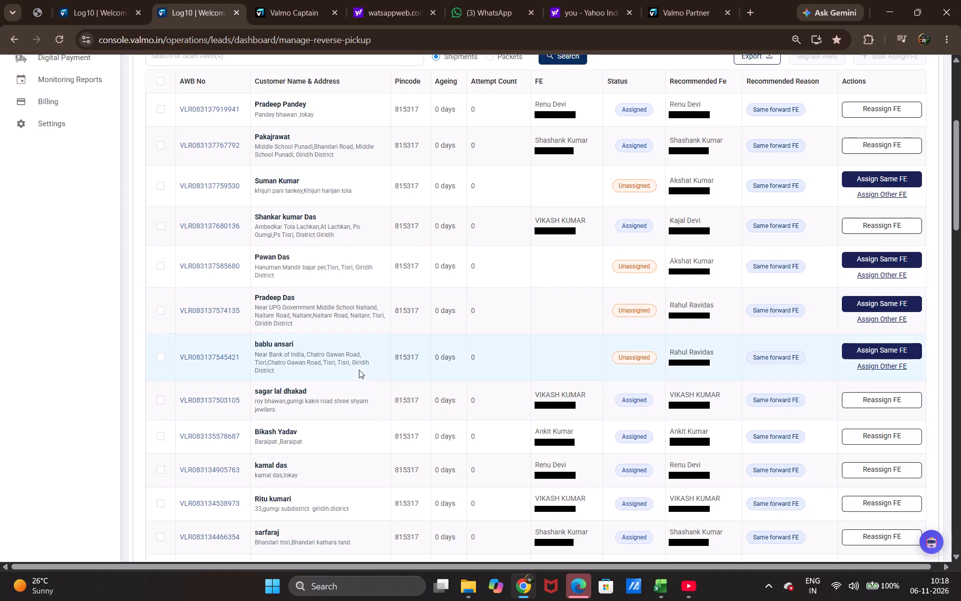
scroll(580, 395, down, 4)
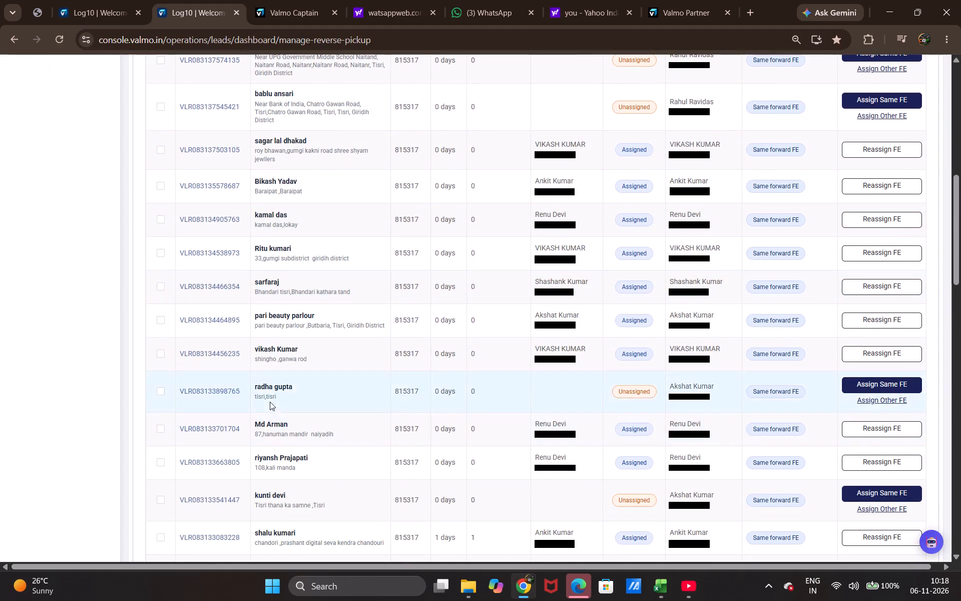
scroll(582, 398, down, 1)
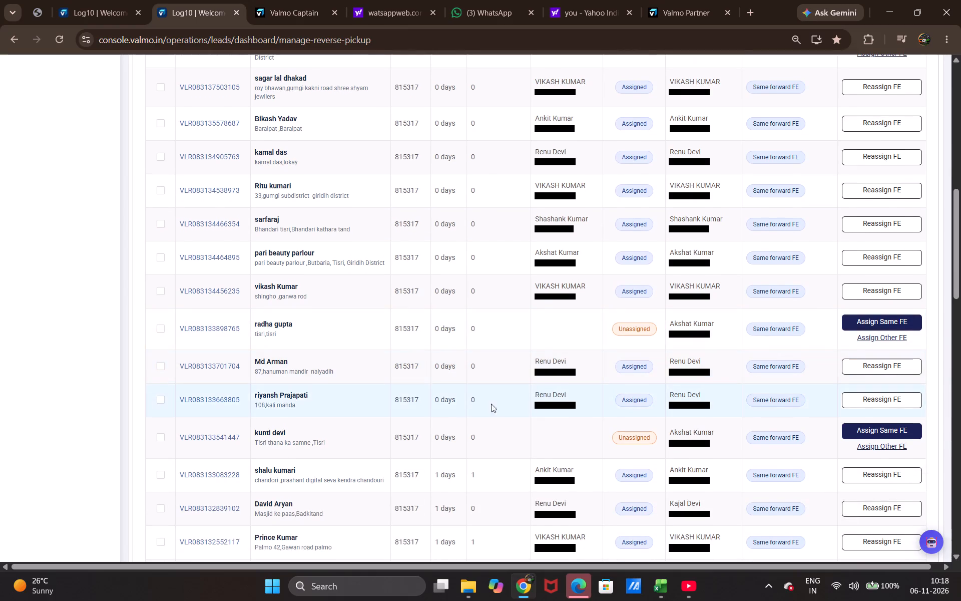
scroll(440, 403, down, 1)
scroll(374, 403, down, 2)
scroll(449, 401, down, 4)
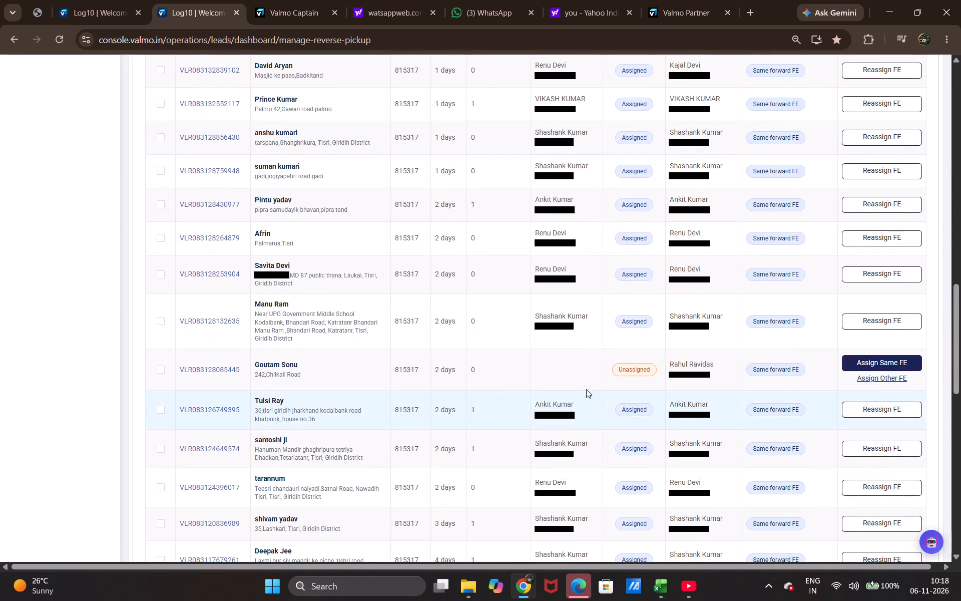
scroll(577, 388, down, 1)
drag(339, 311, 319, 311)
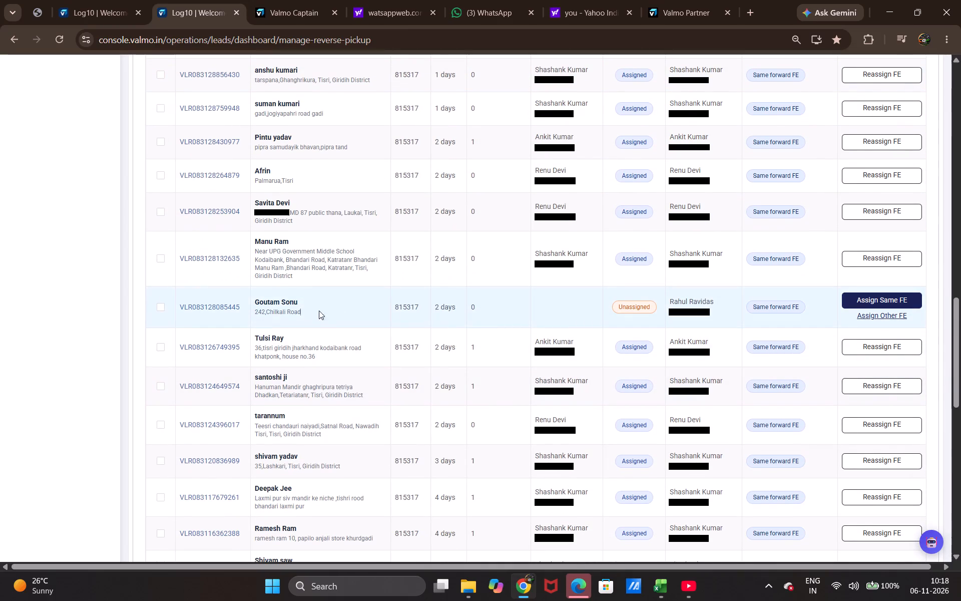
drag(319, 311, 229, 294)
click(328, 311)
click(265, 300)
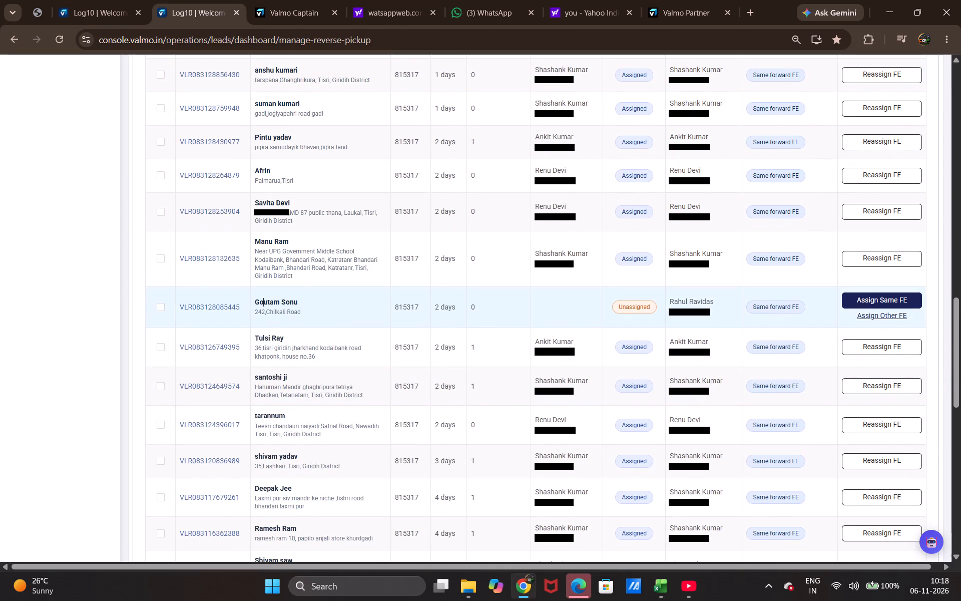
drag(257, 298, 304, 310)
drag(318, 308, 384, 310)
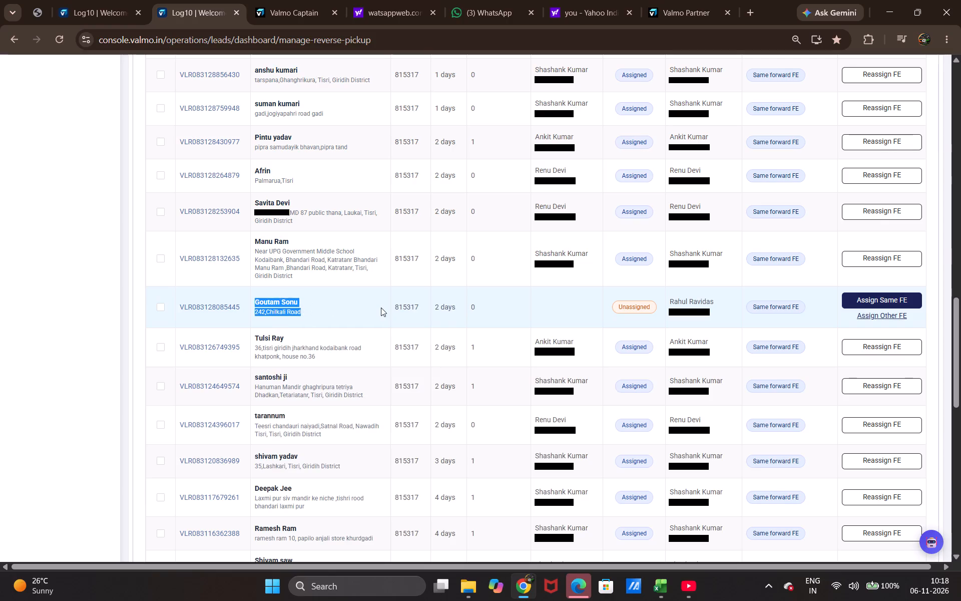
click(373, 306)
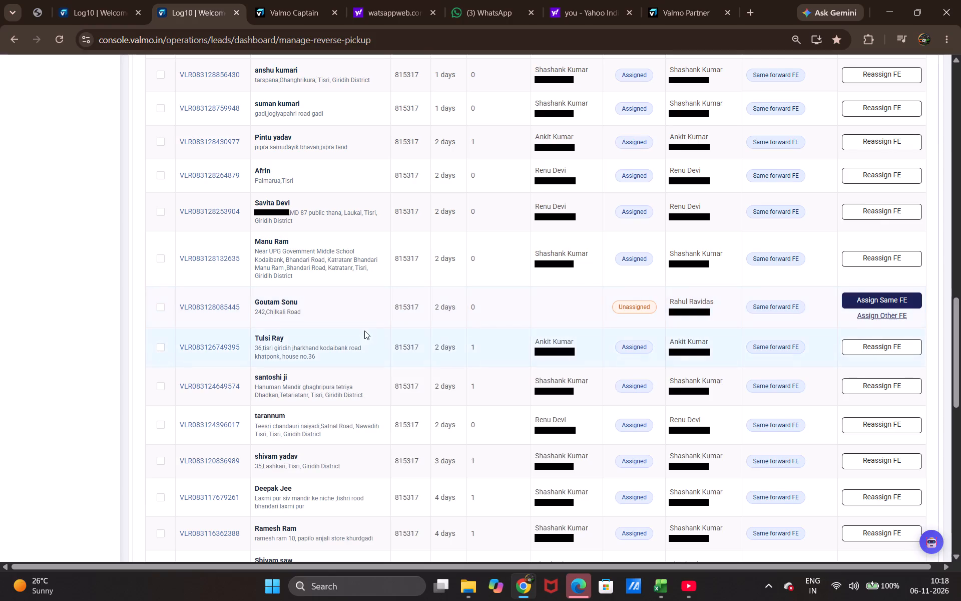
scroll(440, 341, down, 2)
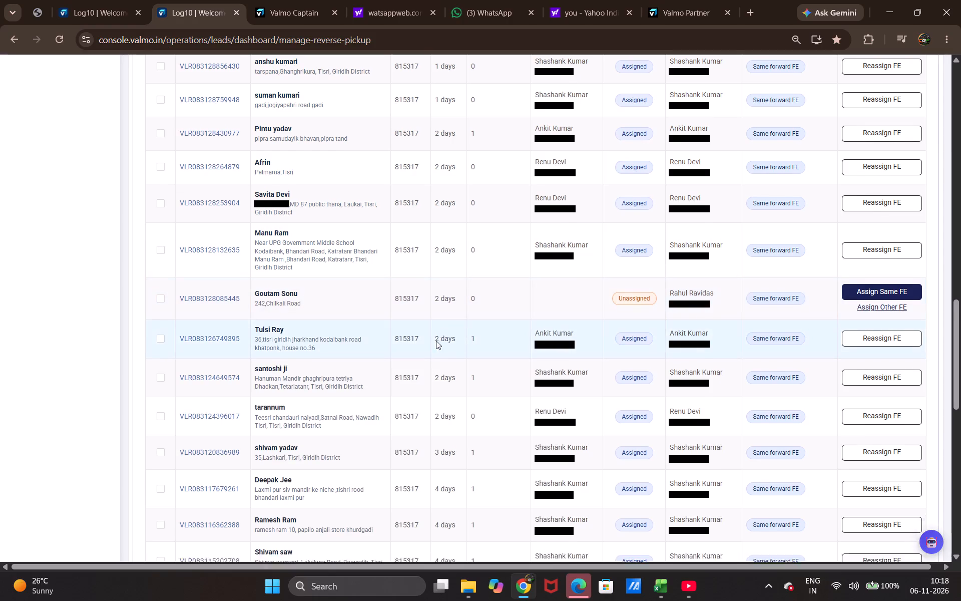
scroll(436, 341, down, 3)
scroll(318, 340, down, 5)
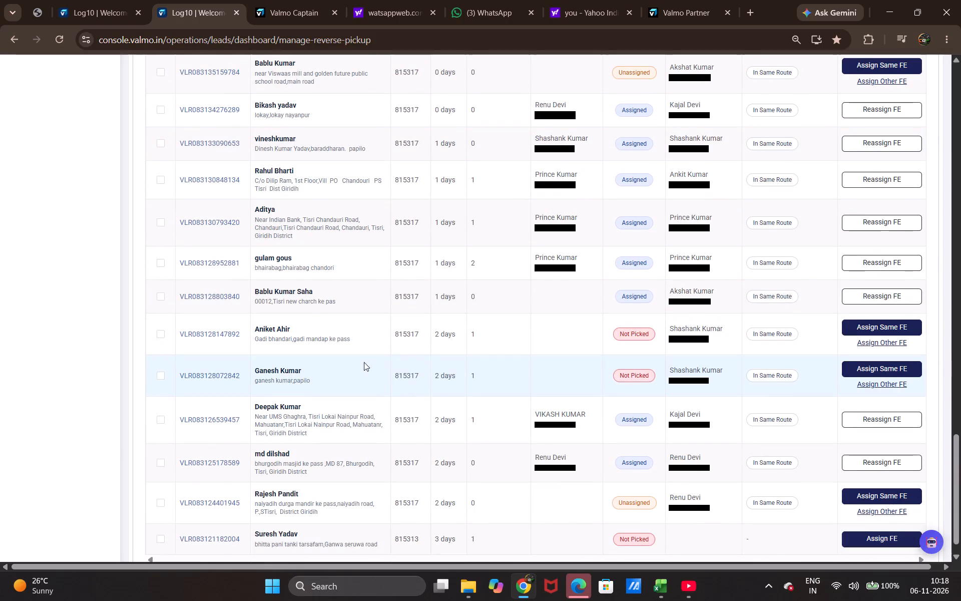
scroll(307, 328, up, 20)
scroll(307, 328, up, 12)
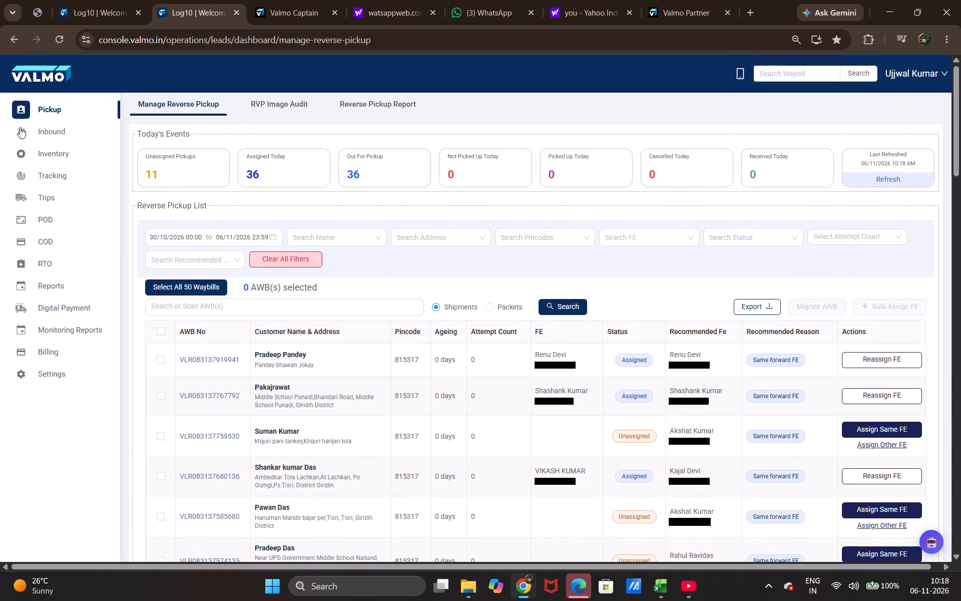
Load the LM - FE Level - Performance and COD Collected - Data Dump report in LM Hub Visibility monitoring reports.
click(94, 328)
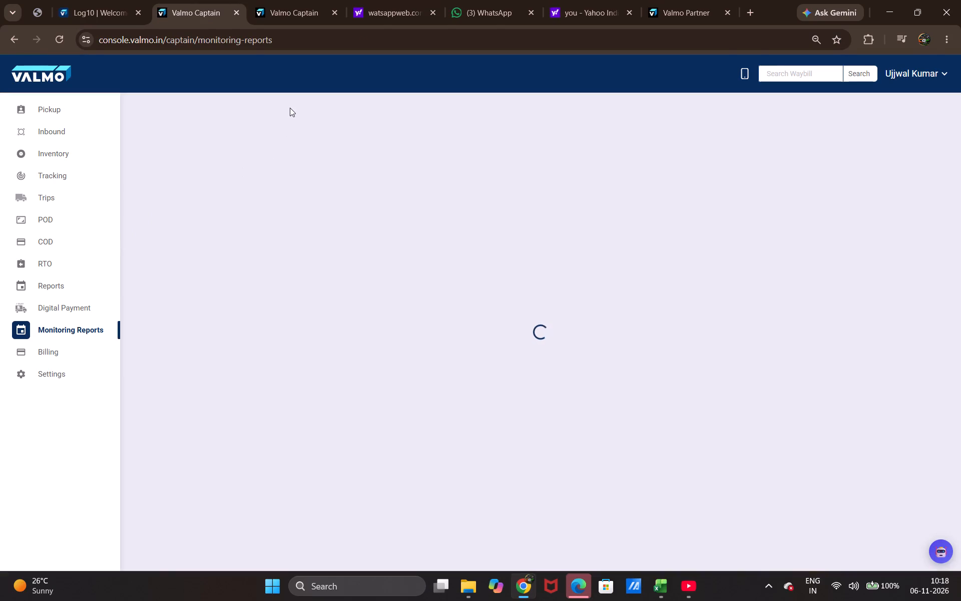
click(370, 105)
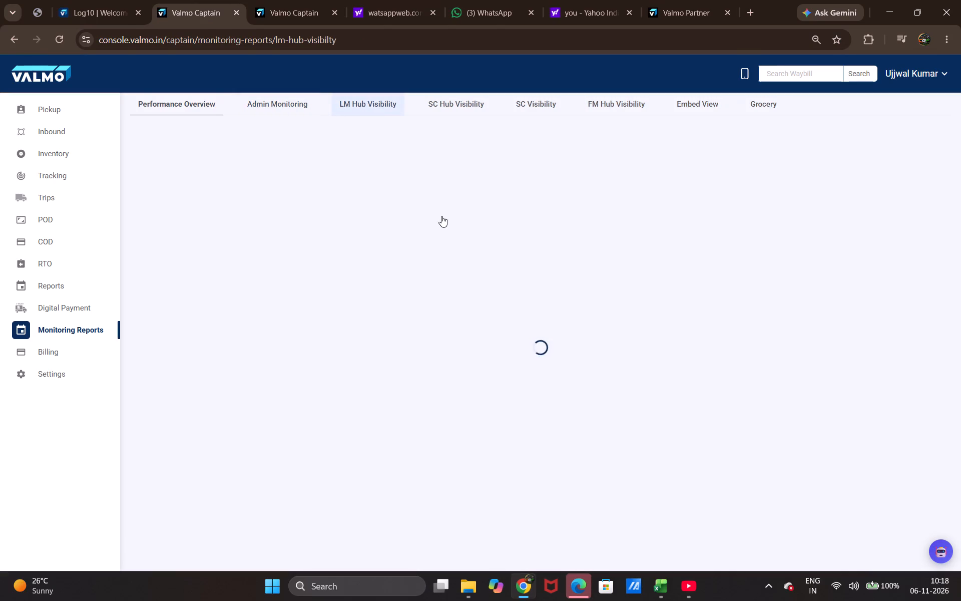
scroll(441, 216, down, 9)
click(453, 247)
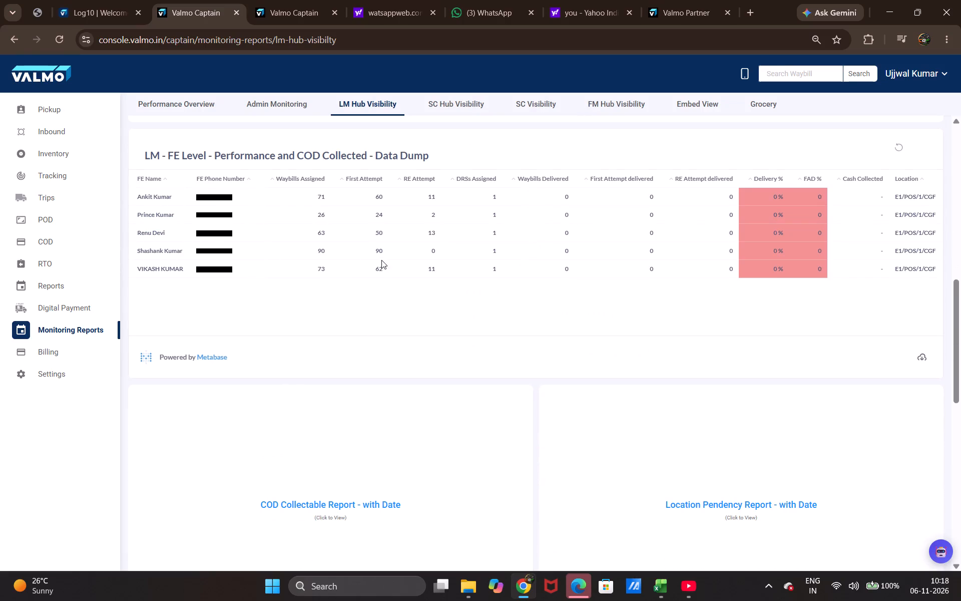
Examine the RE Attempt figure in the fourth field executive's row of the FE-level Data Dump.
drag(415, 247, 440, 247)
drag(441, 247, 457, 248)
drag(452, 250, 437, 253)
drag(421, 251, 452, 252)
drag(452, 251, 485, 252)
drag(485, 252, 484, 252)
drag(466, 250, 476, 250)
drag(476, 250, 491, 250)
click(458, 235)
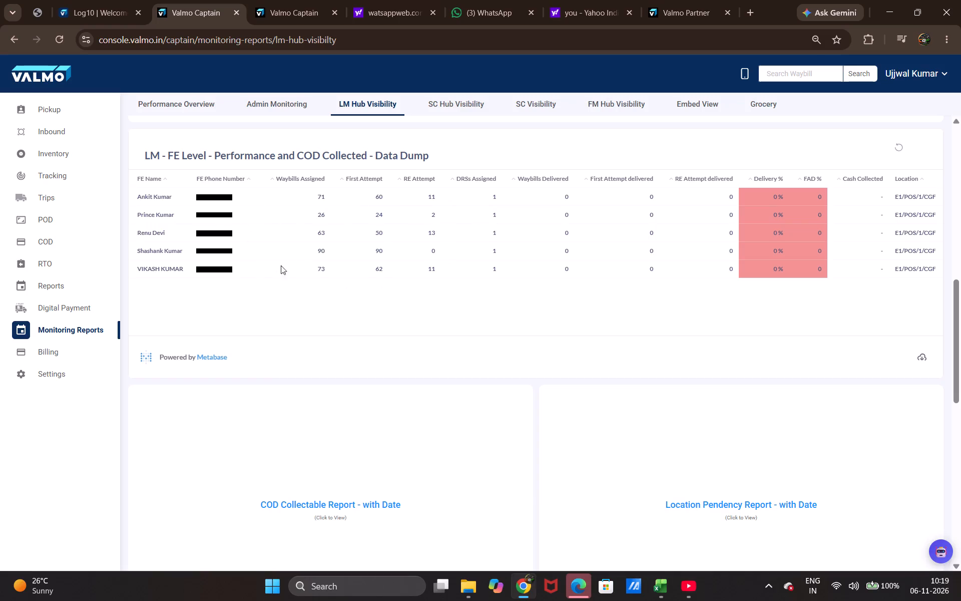
Compare Waybills Assigned, First Attempt and RE Attempt for the last three field executives in the FE-level Data Dump.
drag(312, 265, 465, 271)
drag(407, 272, 403, 286)
click(400, 270)
click(329, 254)
drag(297, 249, 472, 254)
drag(407, 252, 407, 270)
drag(304, 233, 447, 234)
drag(387, 220, 388, 235)
click(414, 230)
Load the DRS report - Current day - live.
scroll(94, 366, up, 2)
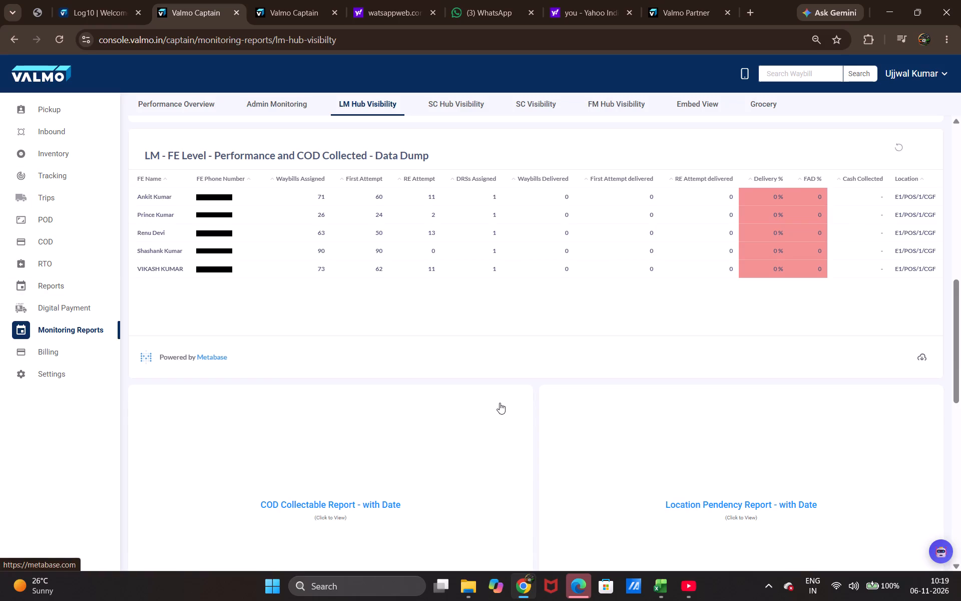
scroll(500, 403, down, 5)
drag(504, 427, 508, 434)
scroll(502, 426, down, 1)
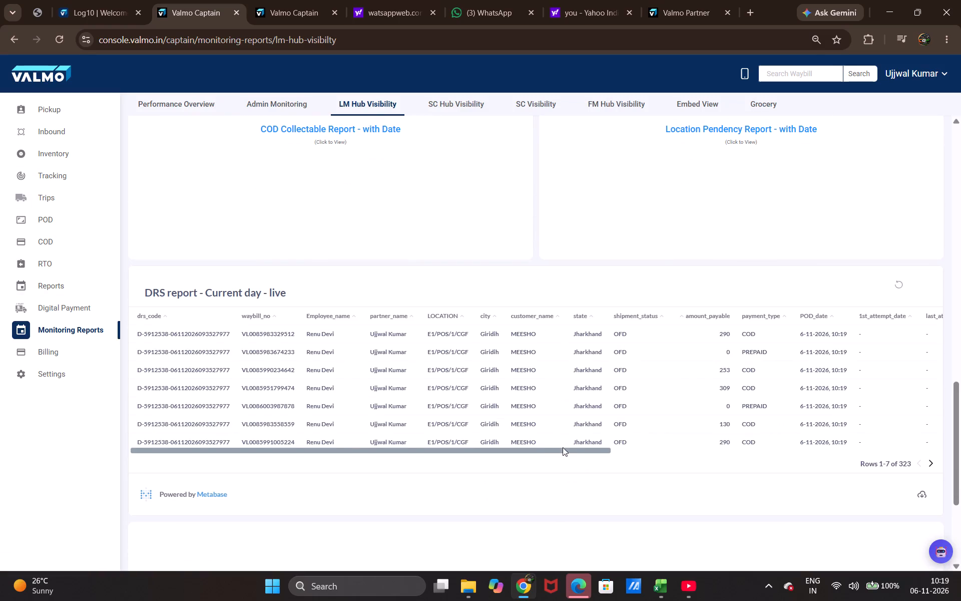
Check the Waybills Assigned figure for the fourth field executive in the FE-level Data Dump.
scroll(451, 416, down, 1)
scroll(459, 418, up, 10)
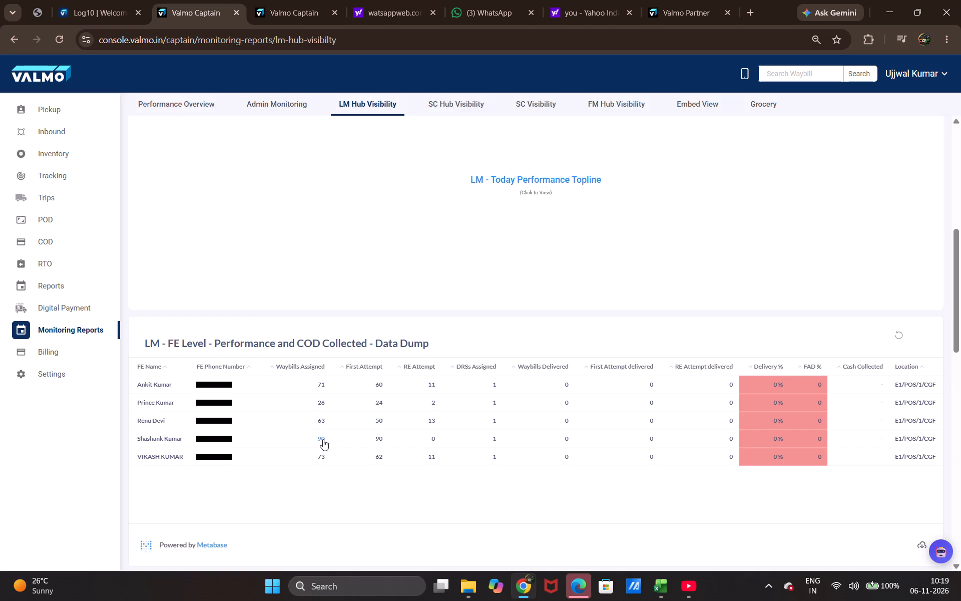
click(320, 439)
click(312, 437)
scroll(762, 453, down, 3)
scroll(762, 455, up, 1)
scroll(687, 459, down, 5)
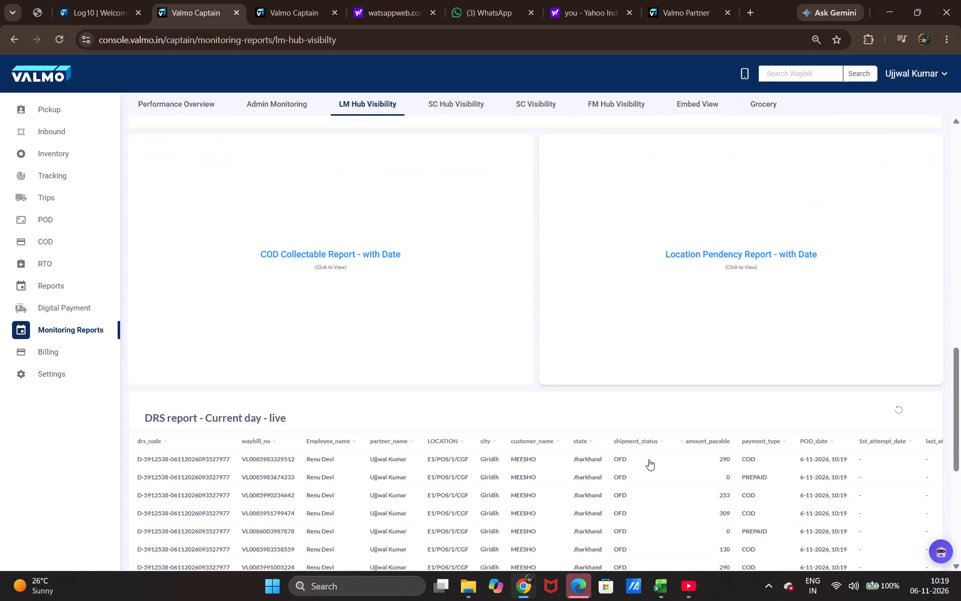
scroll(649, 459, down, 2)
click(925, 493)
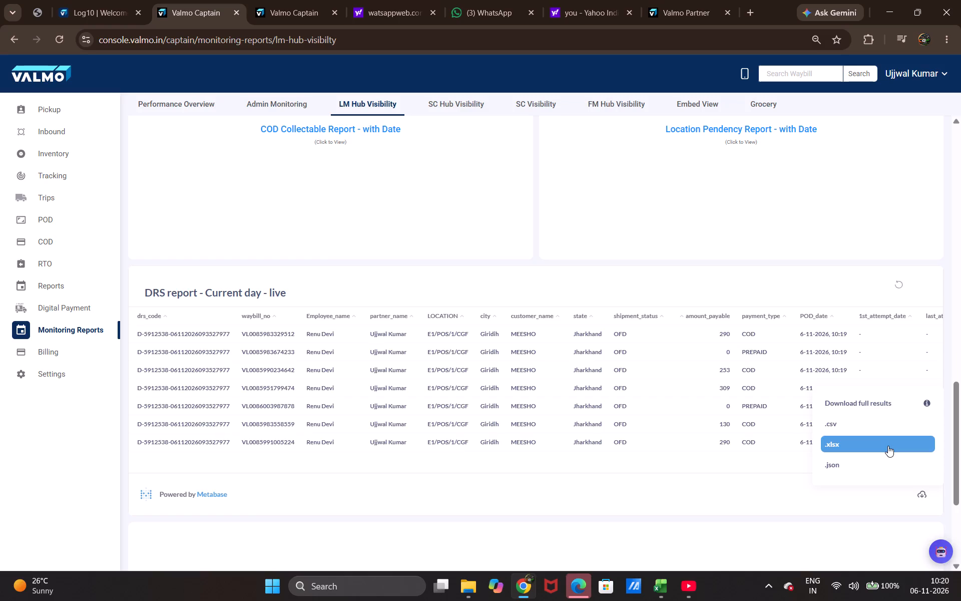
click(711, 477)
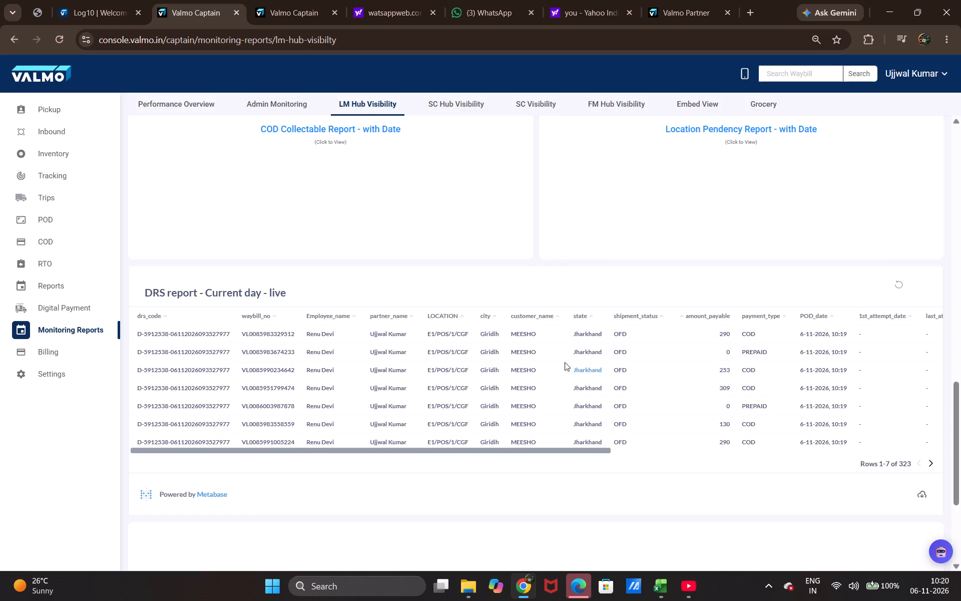
Examine the First Attempt and RE Attempt figures in the first field executive's row of the FE-level Data Dump.
scroll(567, 397, up, 9)
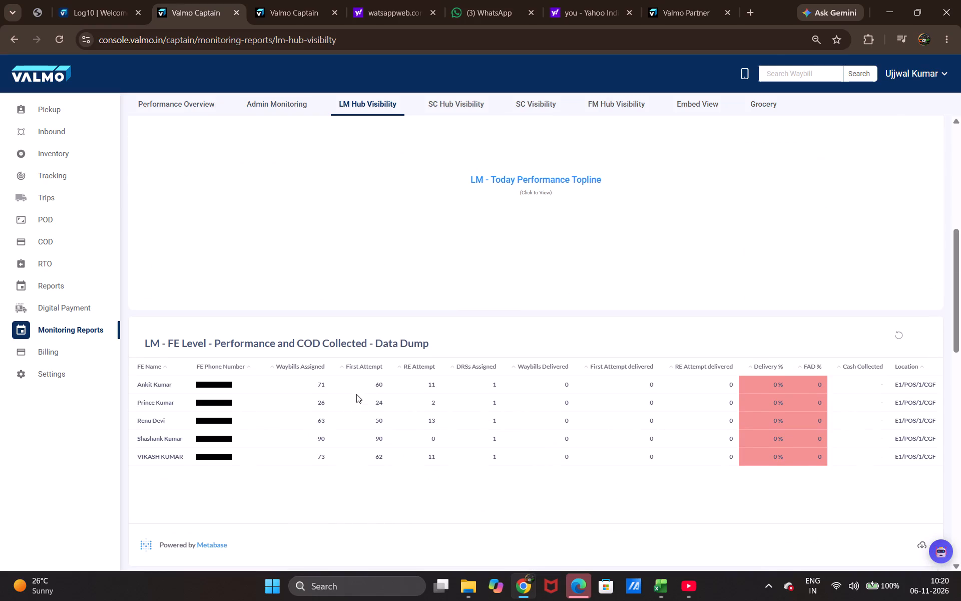
drag(394, 386, 399, 386)
drag(330, 383, 414, 383)
drag(405, 382, 430, 382)
drag(417, 383, 445, 384)
Refresh the LM - FE Level - Performance and COD Collected - Data Dump.
drag(445, 384, 444, 382)
click(413, 385)
click(901, 336)
Examine the First Attempt and RE Attempt figures for the first two field executives in the FE-level Data Dump.
scroll(832, 373, down, 1)
scroll(725, 373, down, 1)
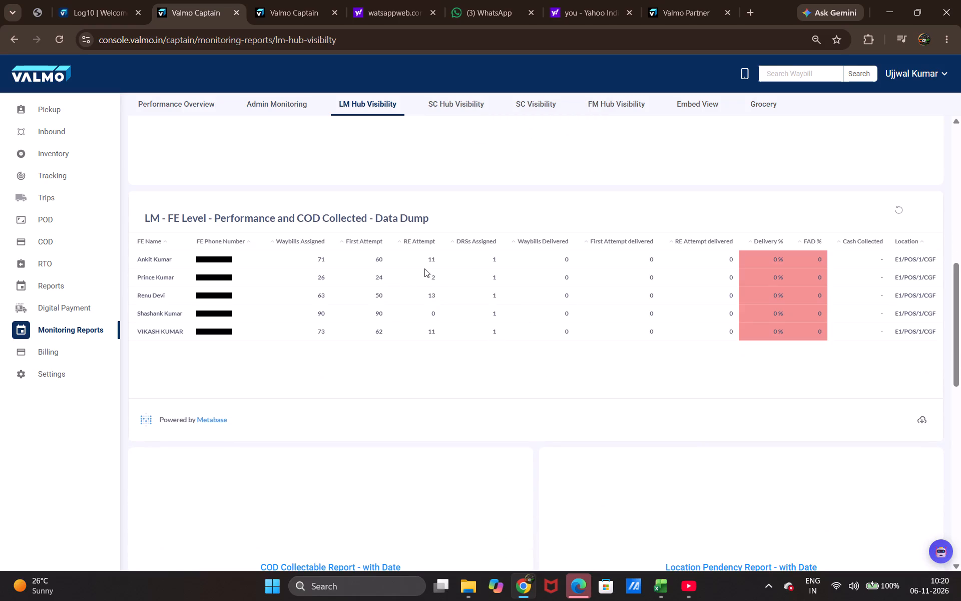
drag(422, 263, 458, 263)
drag(458, 262, 493, 262)
drag(374, 274, 402, 274)
drag(400, 275, 403, 275)
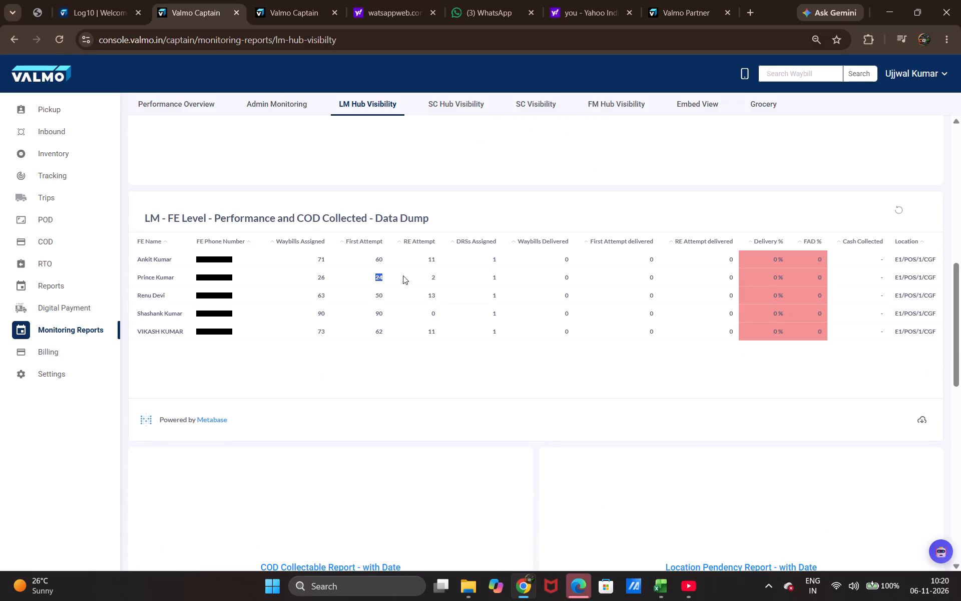
drag(403, 275, 425, 276)
click(411, 279)
drag(390, 276, 369, 275)
drag(387, 276, 393, 276)
drag(393, 276, 408, 276)
drag(403, 277, 424, 279)
drag(424, 279, 427, 279)
drag(414, 276, 441, 276)
drag(441, 276, 442, 276)
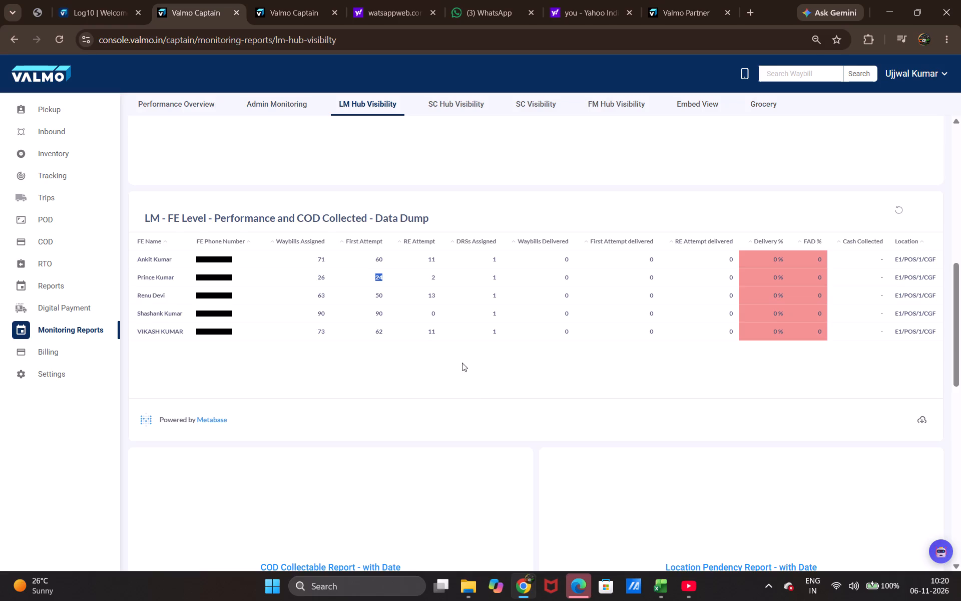
Check the RE Attempt figure in the third field executive's row of the FE-level Data Dump.
click(359, 284)
drag(410, 286, 454, 286)
drag(454, 287, 473, 292)
drag(473, 292, 479, 292)
drag(468, 297, 497, 298)
drag(475, 294, 478, 280)
Examine the DRSs Assigned and Waybills Delivered figures for the first two field executives in the FE-level Data Dump.
drag(448, 280, 495, 280)
drag(489, 273, 513, 273)
drag(513, 273, 549, 277)
drag(549, 277, 549, 273)
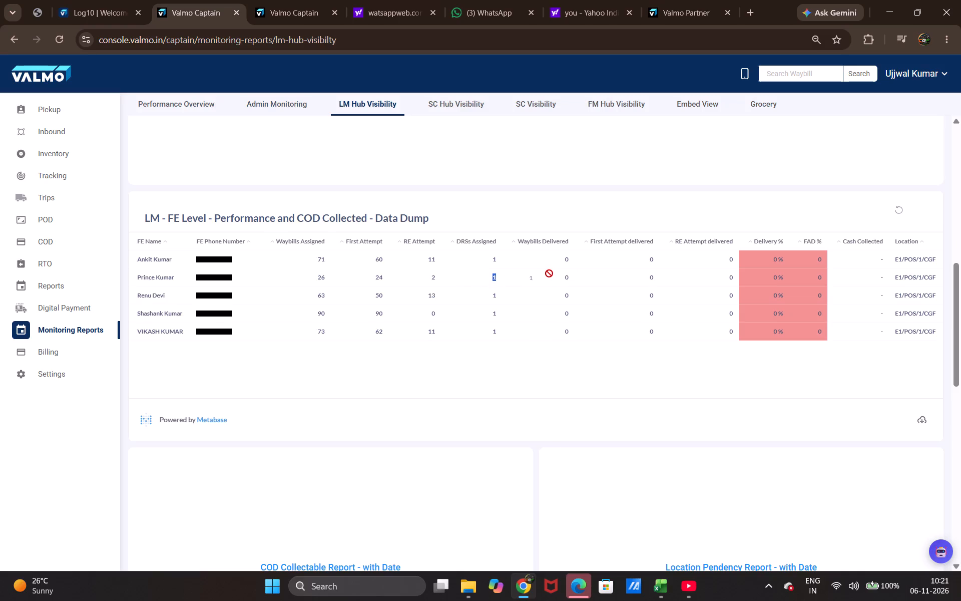
drag(549, 273, 549, 281)
drag(549, 281, 549, 275)
drag(549, 275, 551, 253)
drag(551, 253, 550, 255)
drag(550, 255, 550, 257)
right_drag(550, 255, 550, 257)
Examine the DRSs Assigned and Waybills Delivered figures down the remaining field executives' rows in the FE-level Data Dump.
right_drag(550, 257, 550, 272)
drag(550, 257, 550, 272)
drag(550, 272, 550, 291)
right_drag(550, 273, 550, 284)
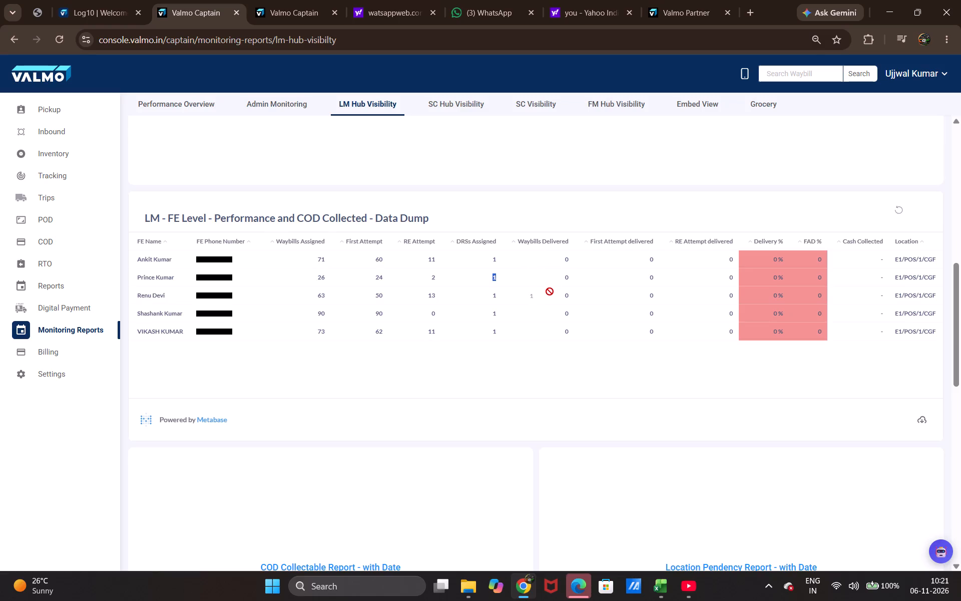
drag(550, 291, 550, 303)
right_click(550, 291)
drag(550, 303, 550, 310)
drag(550, 310, 550, 328)
drag(550, 328, 549, 328)
drag(549, 328, 548, 327)
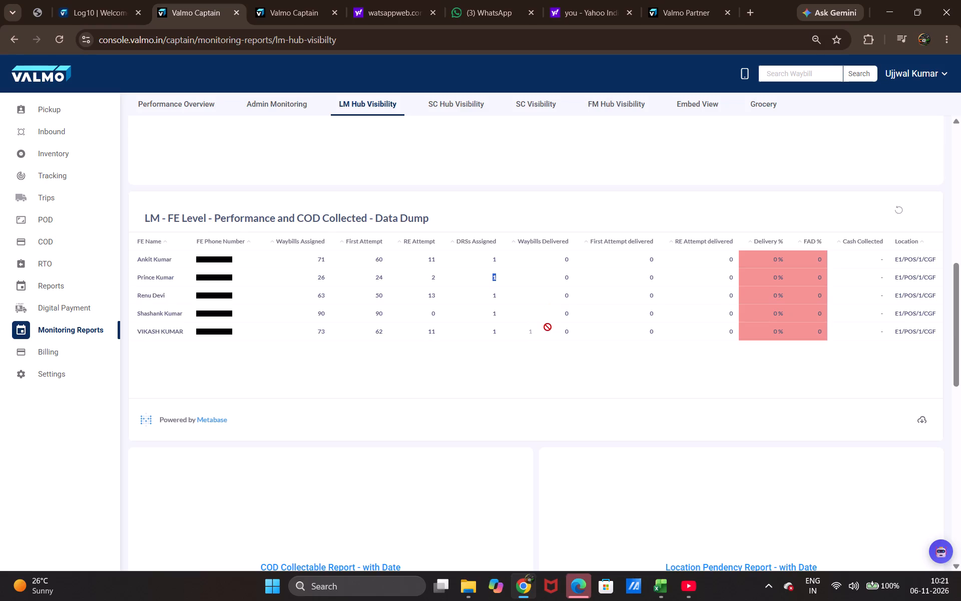
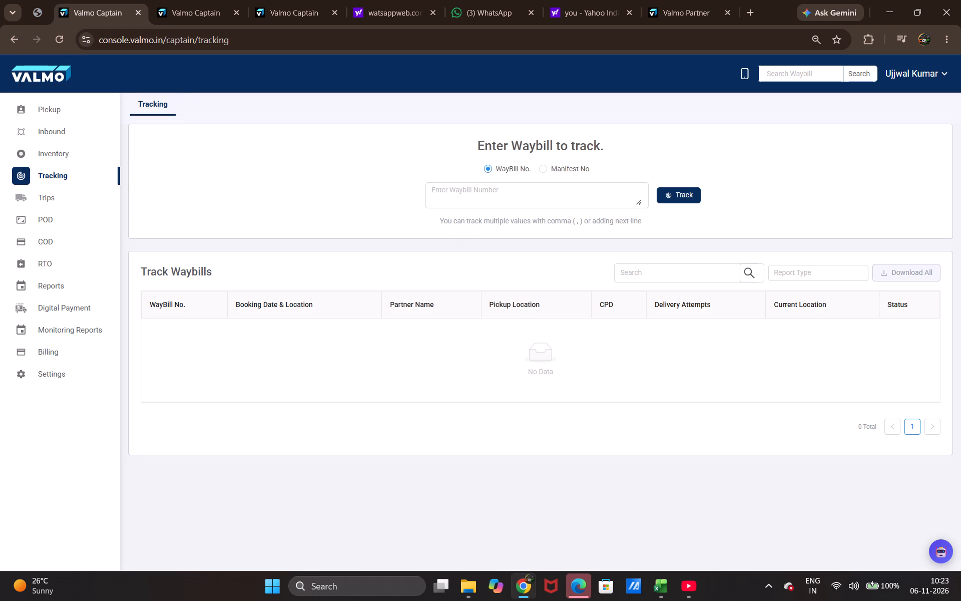
click(475, 203)
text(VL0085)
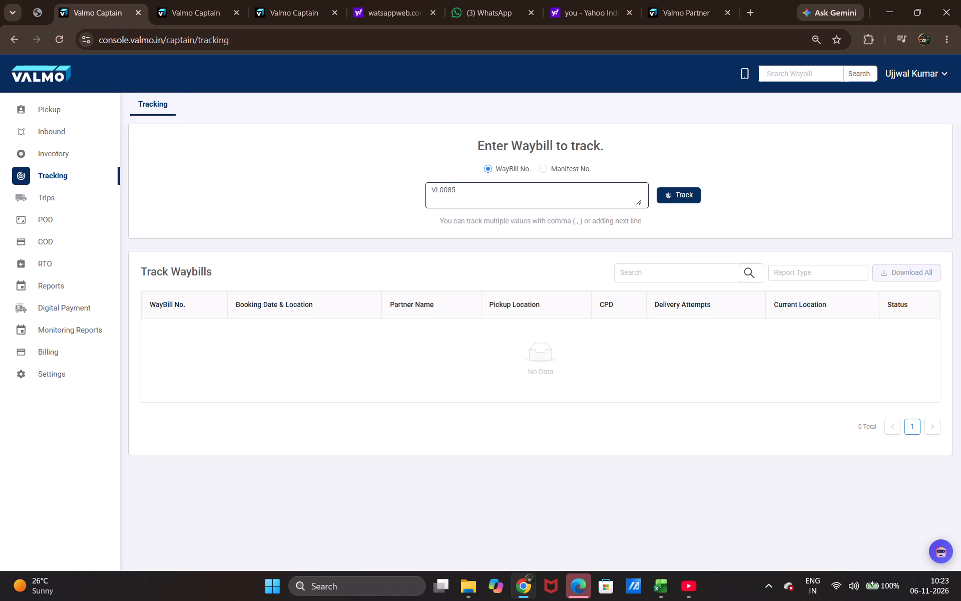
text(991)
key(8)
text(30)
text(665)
drag(669, 186, 677, 189)
drag(678, 196, 678, 201)
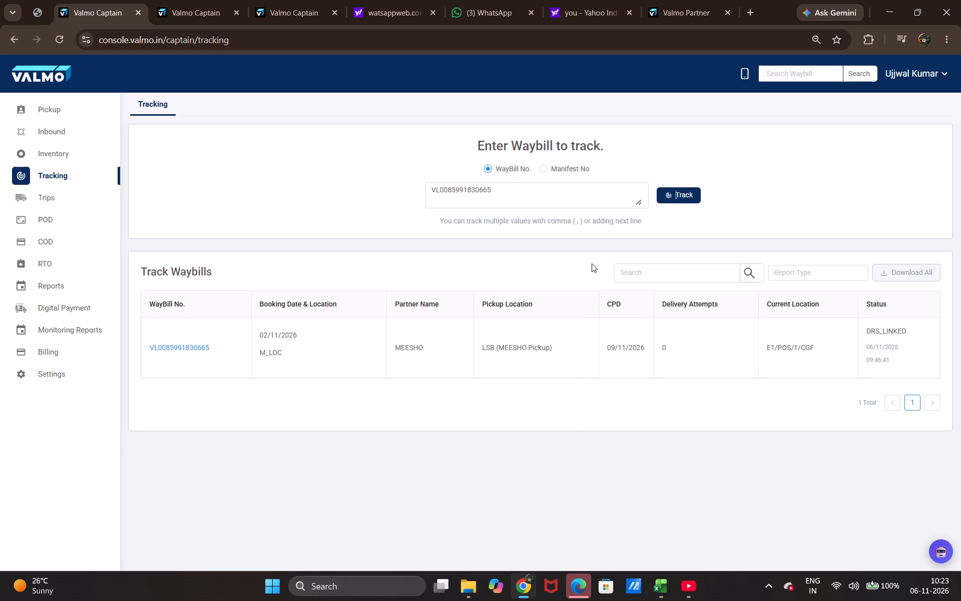
click(205, 342)
click(201, 347)
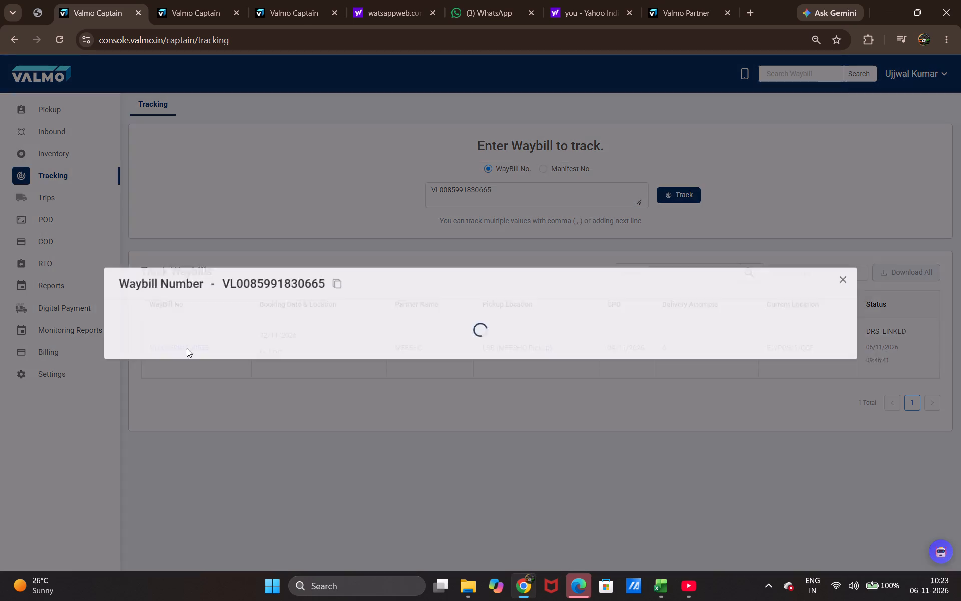
click(157, 198)
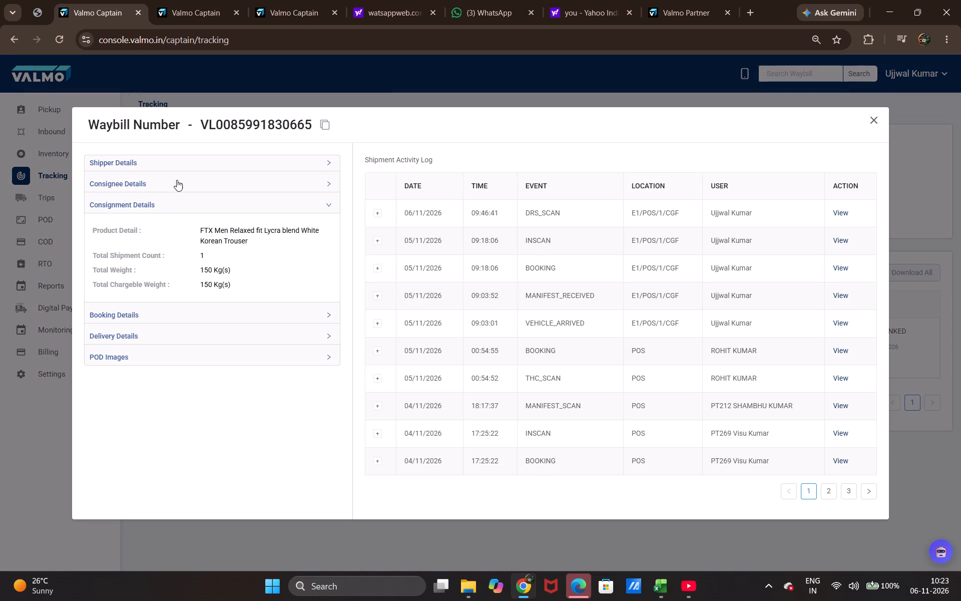
click(187, 176)
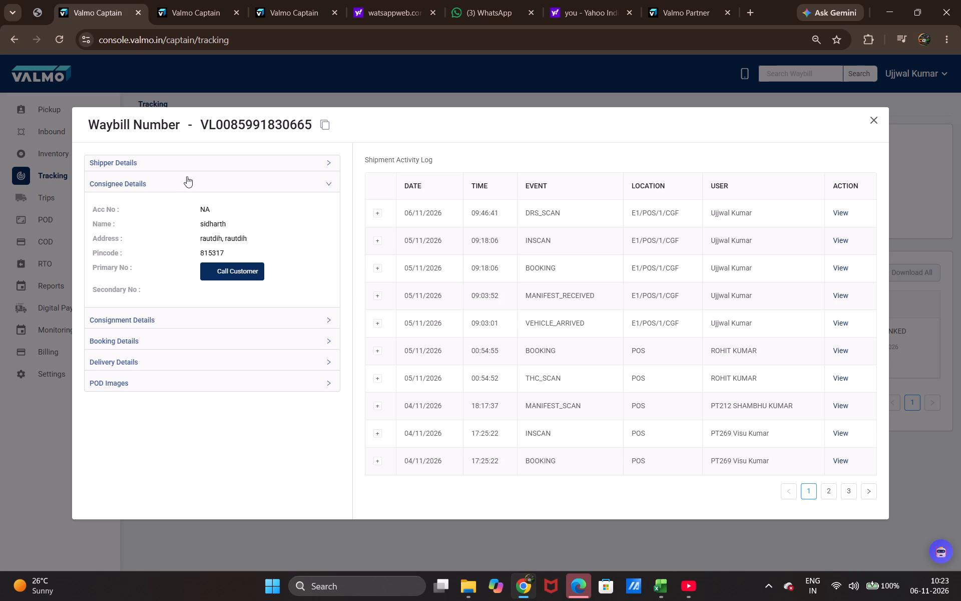
drag(197, 226, 263, 237)
drag(266, 232, 335, 230)
click(322, 230)
drag(196, 220, 246, 242)
drag(256, 241, 309, 242)
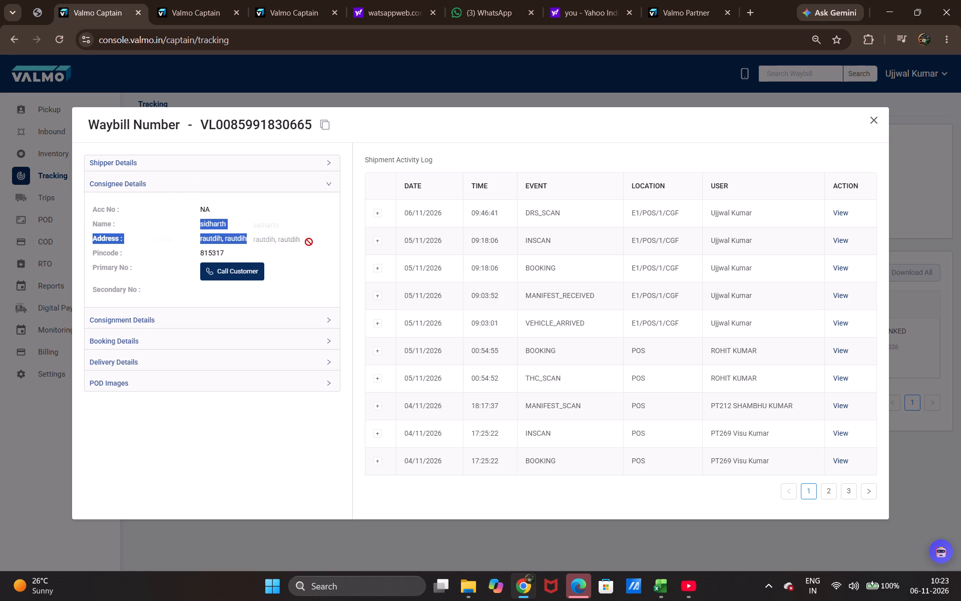
drag(309, 242, 310, 242)
click(310, 242)
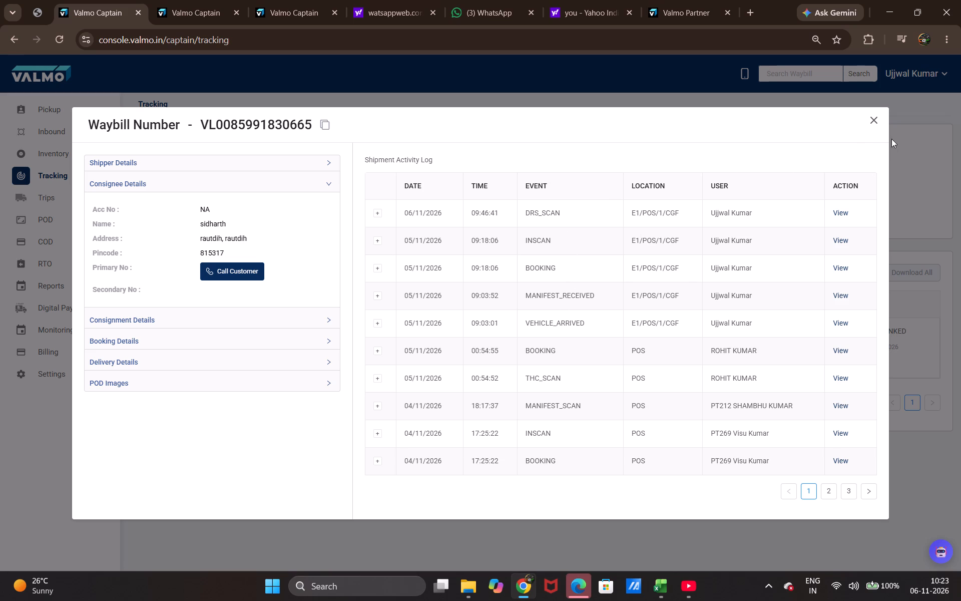
click(876, 118)
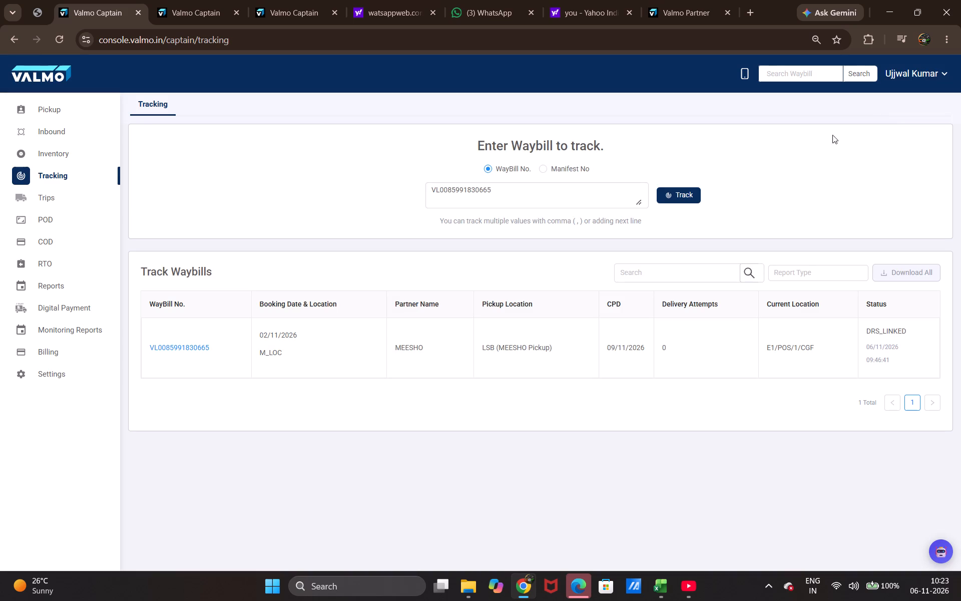
Return to the LM Hub Visibility report showing the FE-level Performance and COD Collected Data Dump.
click(694, 18)
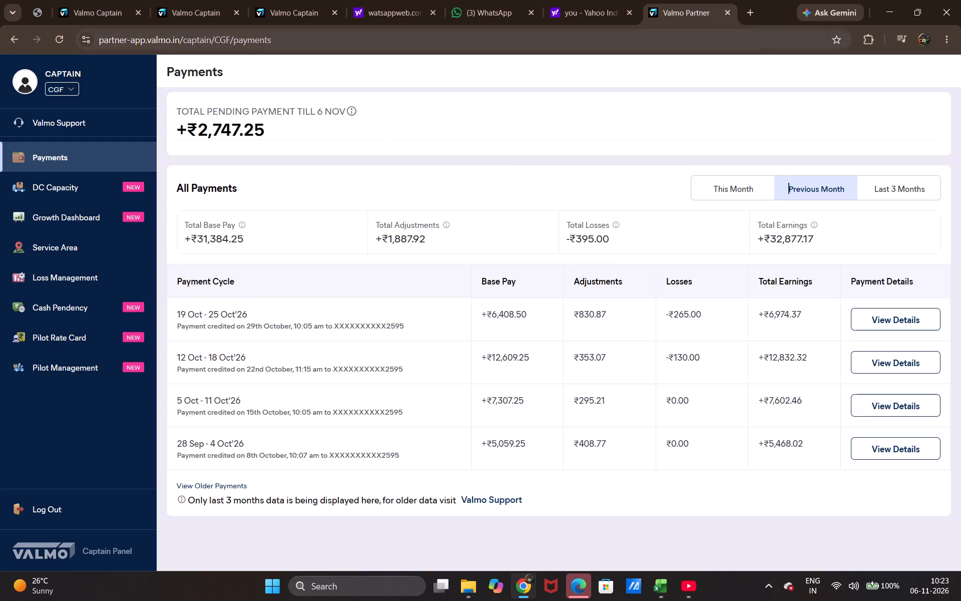
click(80, 13)
click(186, 11)
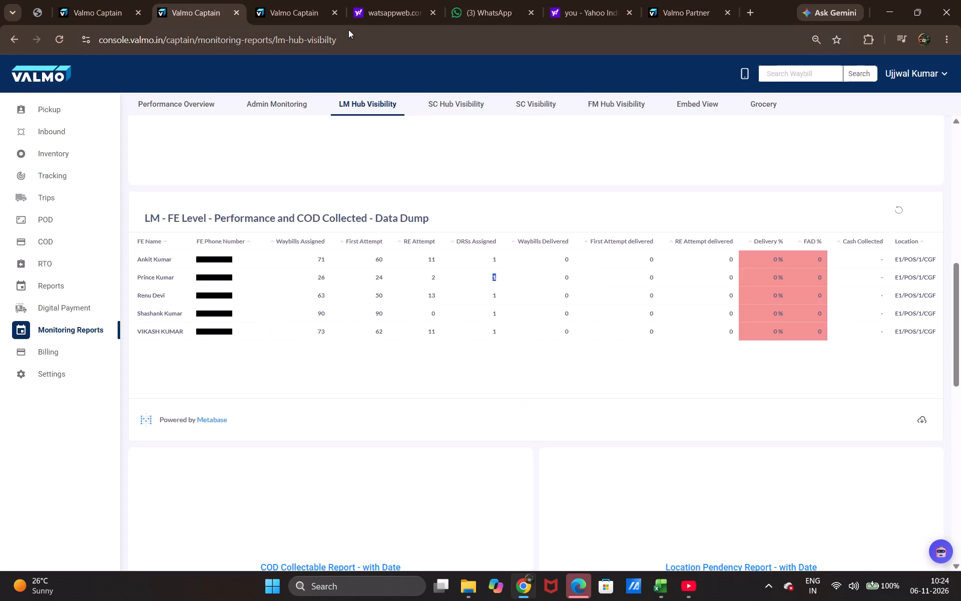
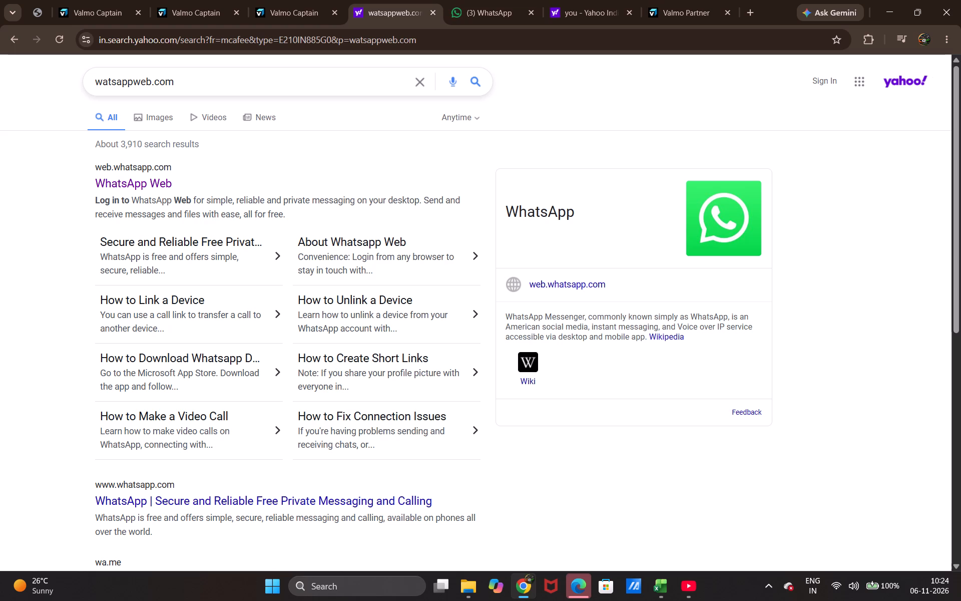
Open the Inbound shipment scanning page in the Valmo Captain console that shows the waybill tracking.
click(116, 0)
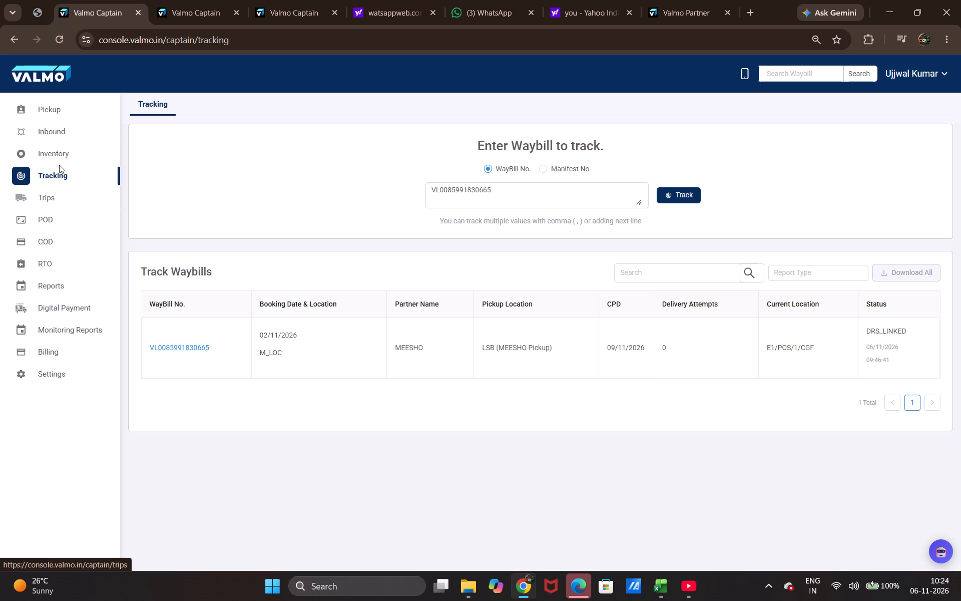
click(73, 138)
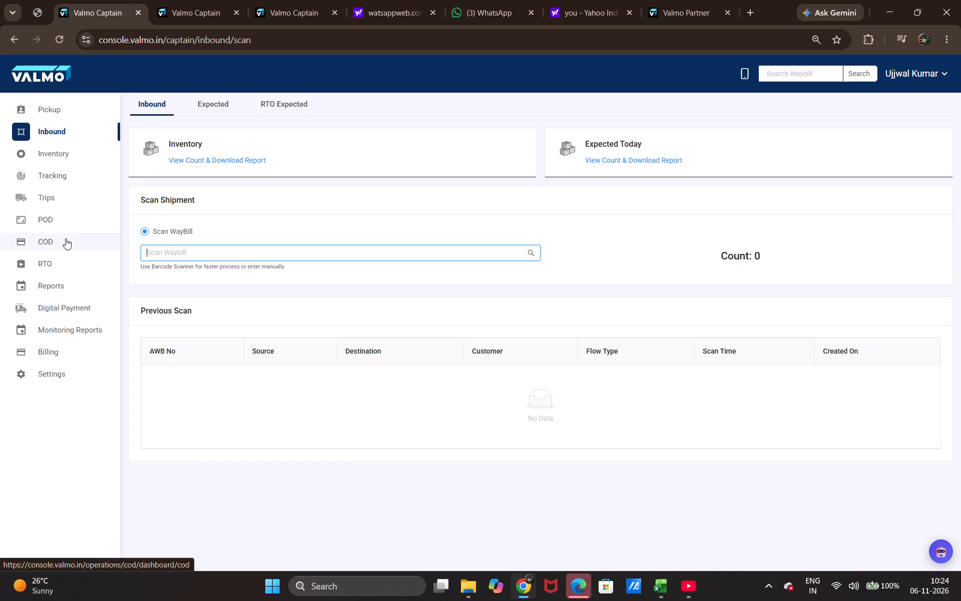
Check the live POD-AWB list of delivery run sheets.
click(61, 220)
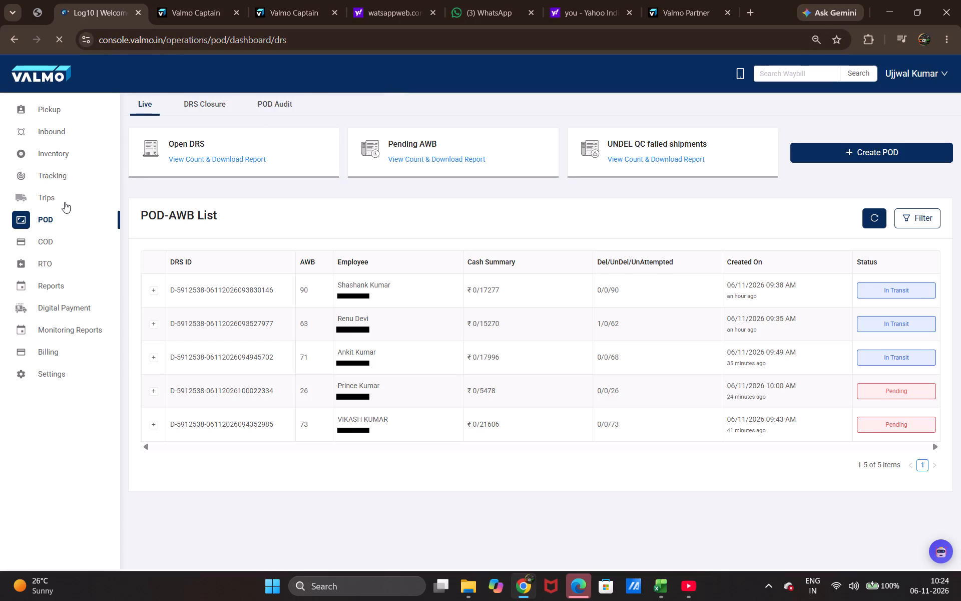
Start creating a new delivery run sheet from the inventory's DRS list.
click(56, 152)
click(521, 357)
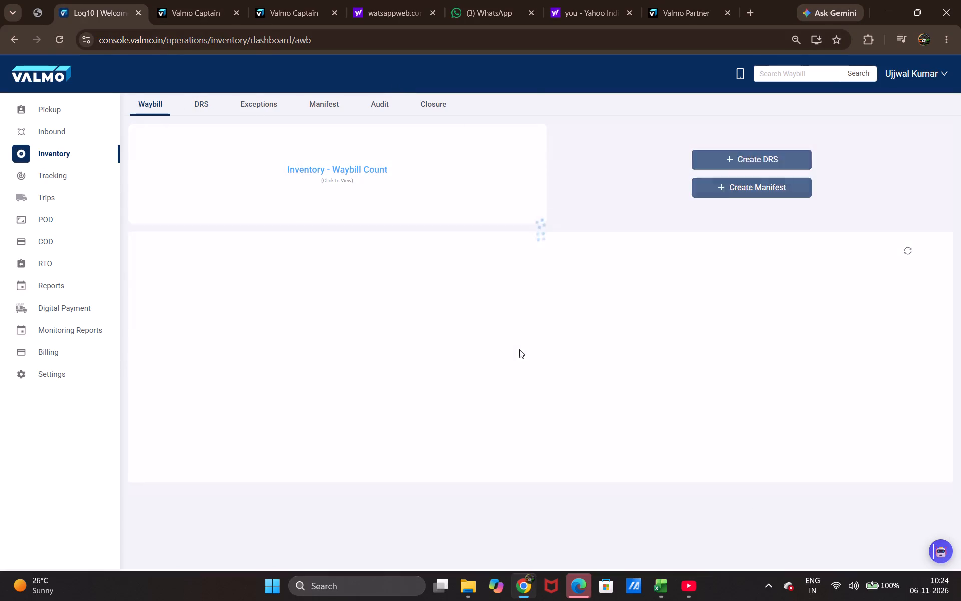
click(200, 104)
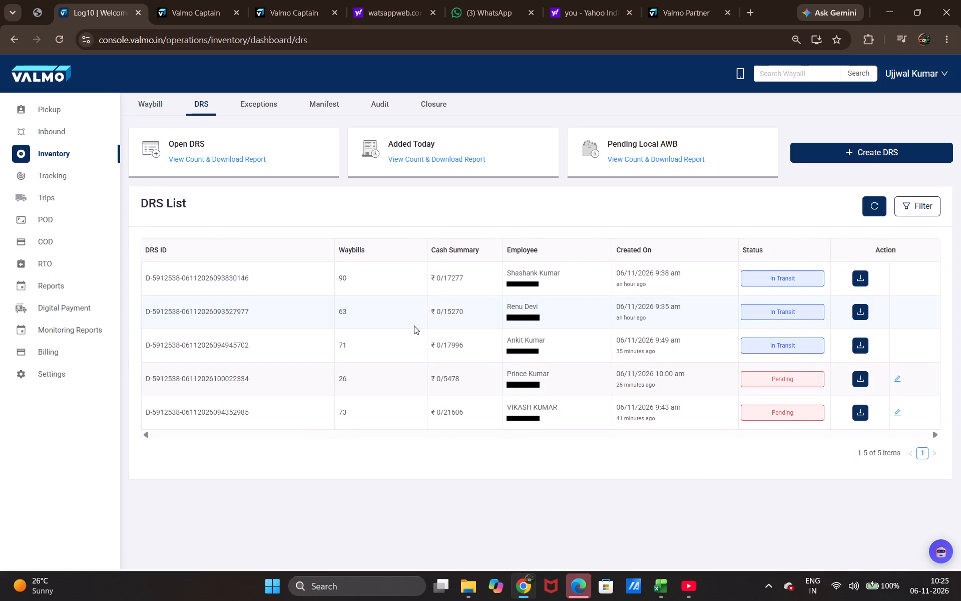
click(886, 161)
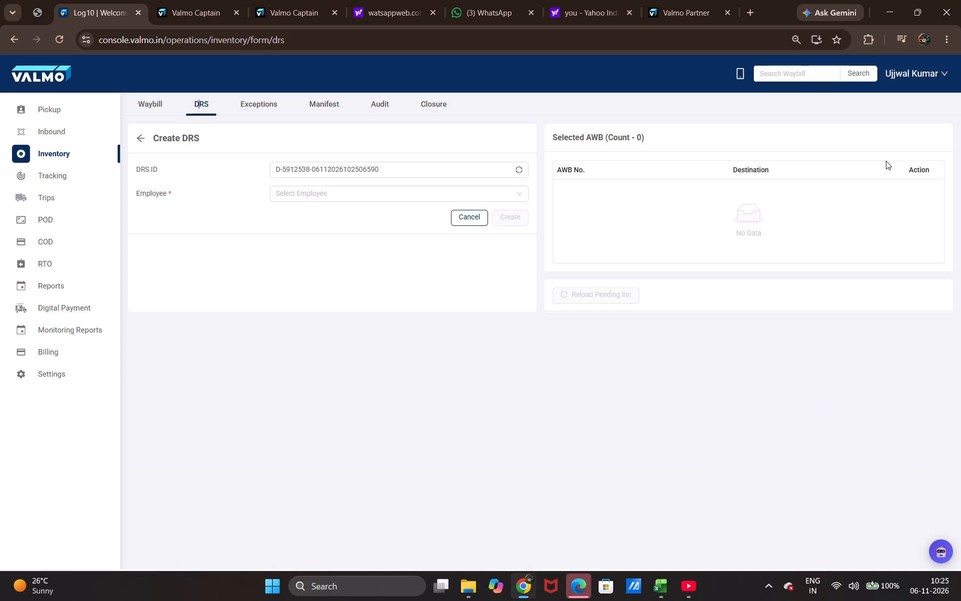
Create the delivery run sheet with the third employee in the employee list assigned to it.
click(447, 197)
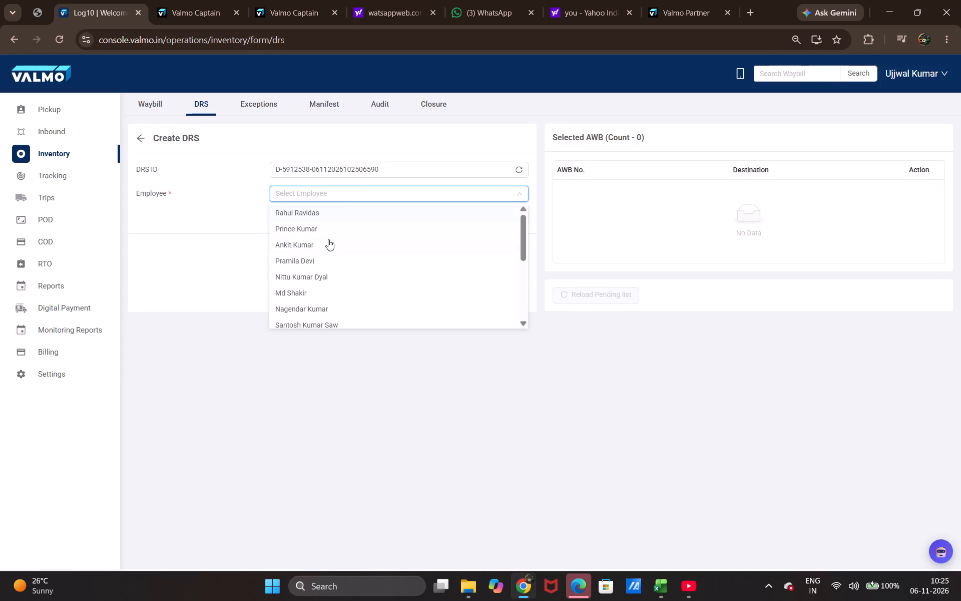
click(328, 242)
click(511, 221)
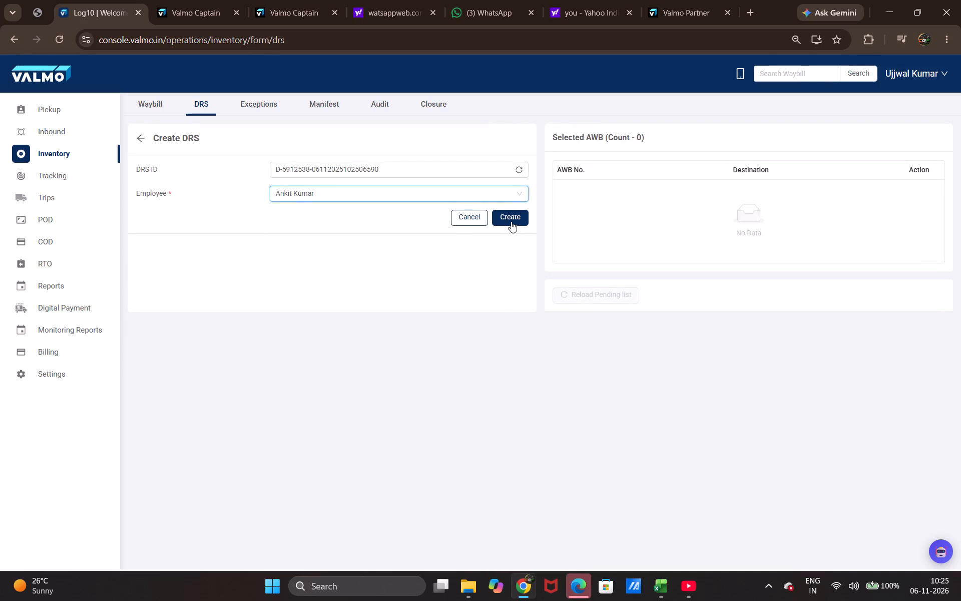
click(413, 261)
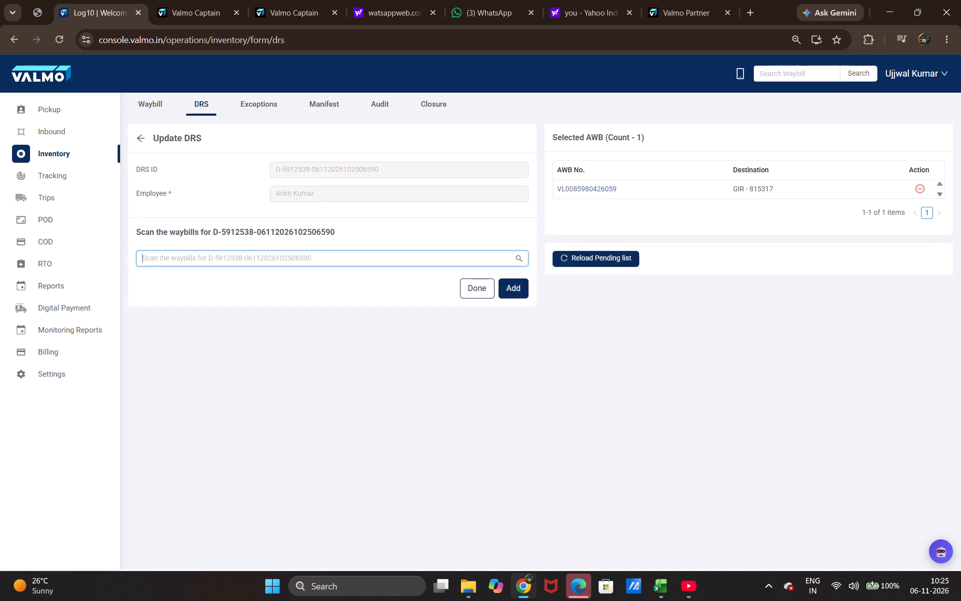
click(482, 285)
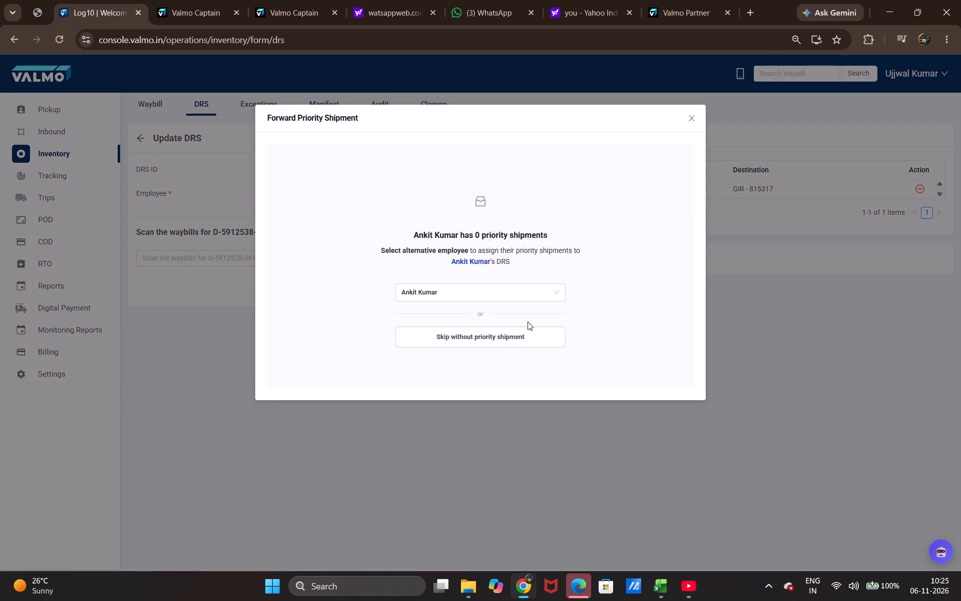
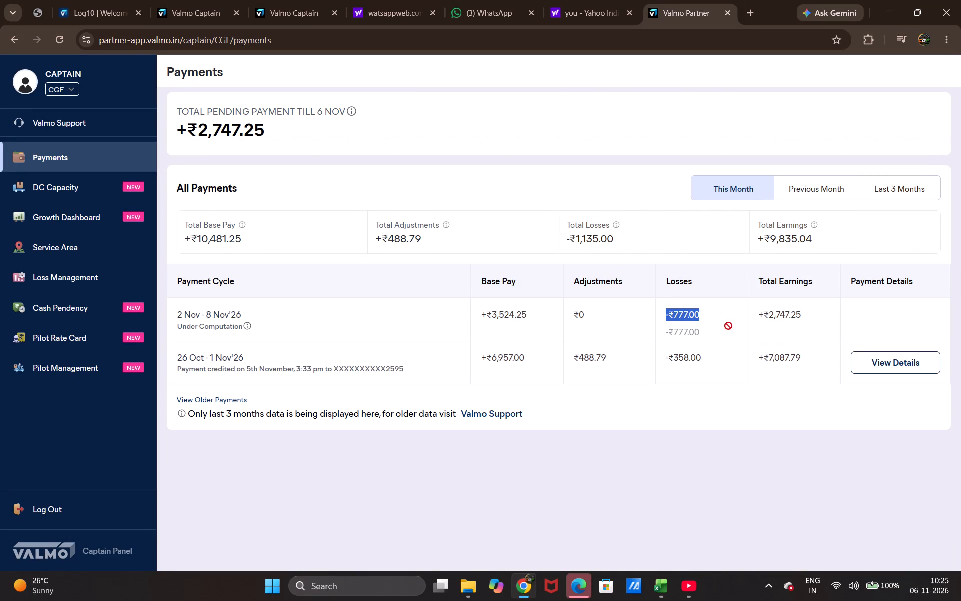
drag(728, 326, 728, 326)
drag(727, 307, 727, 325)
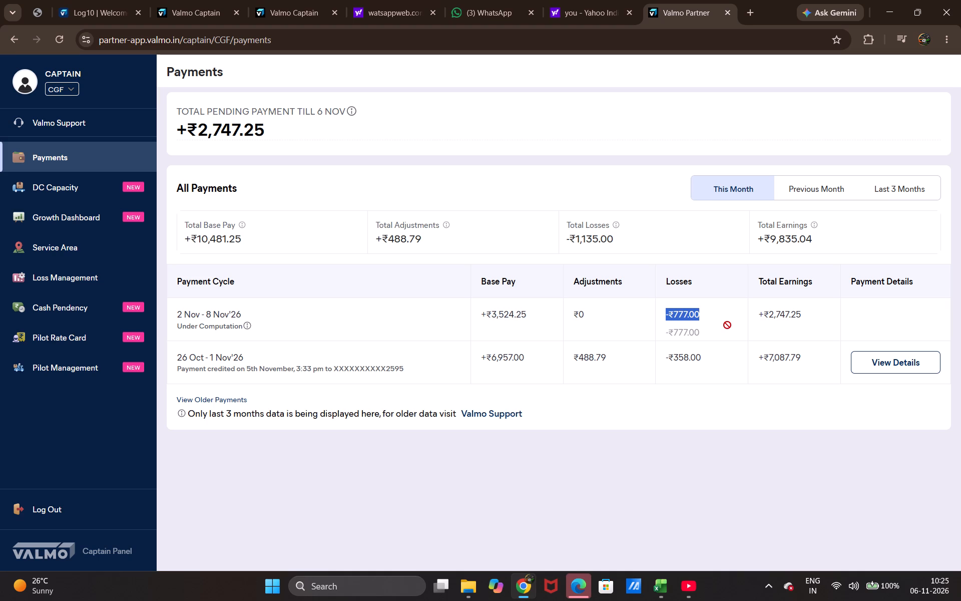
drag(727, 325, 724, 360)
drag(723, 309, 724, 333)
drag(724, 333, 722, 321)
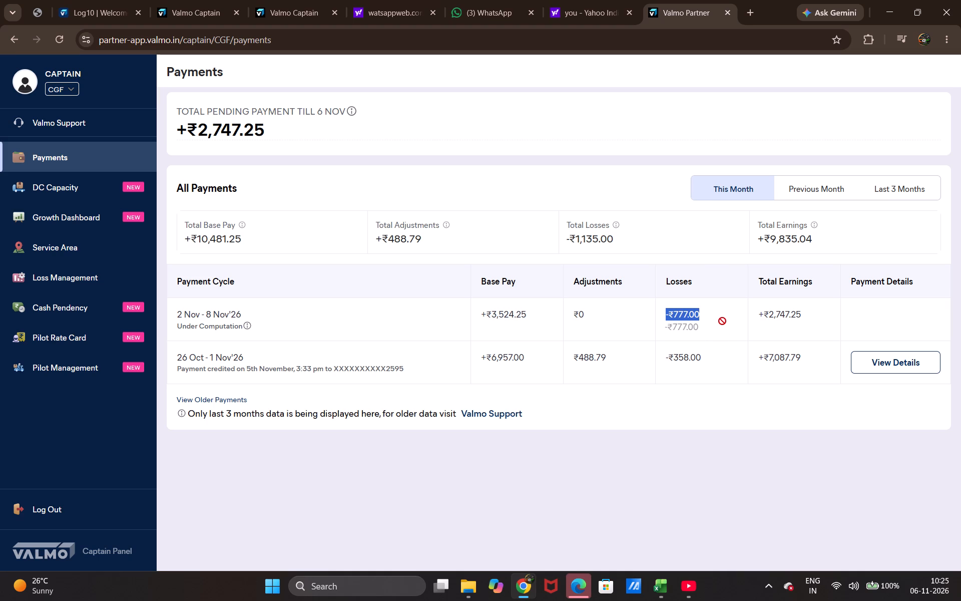
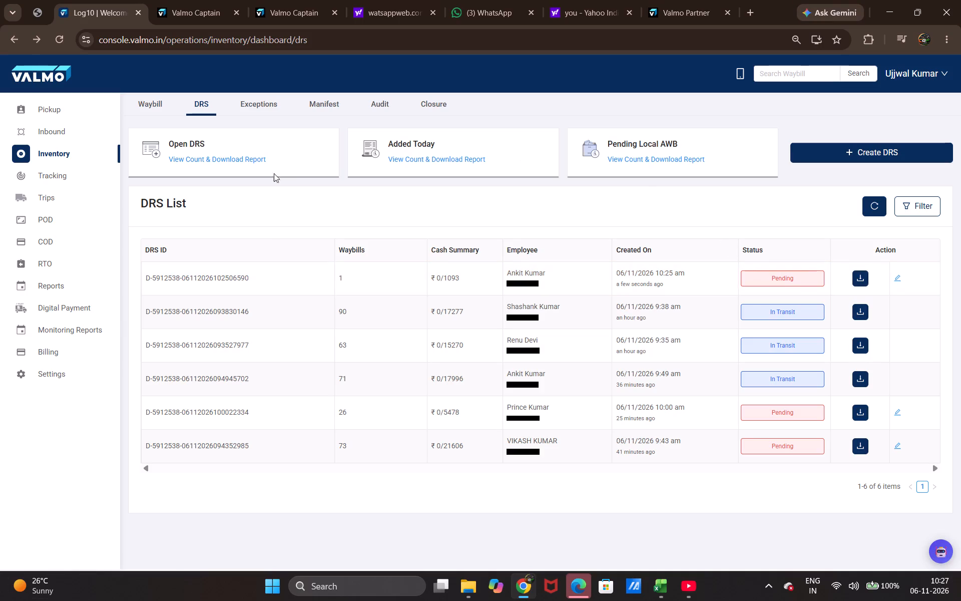
Highlight the DRS ID of the newest pending run sheet, in the first row of the DRS list.
drag(130, 283, 248, 286)
click(254, 285)
drag(254, 280, 133, 279)
click(255, 282)
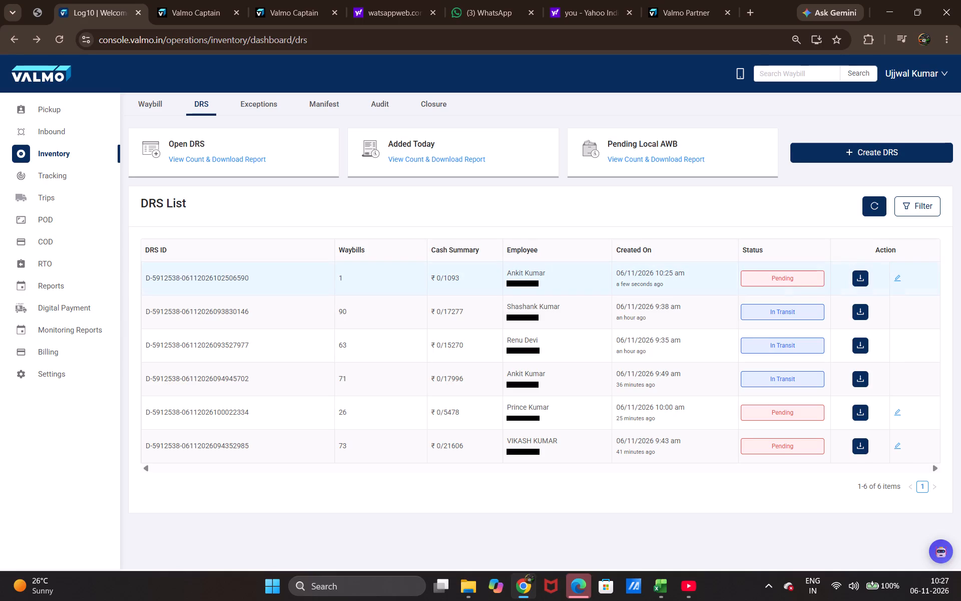
drag(145, 276, 271, 277)
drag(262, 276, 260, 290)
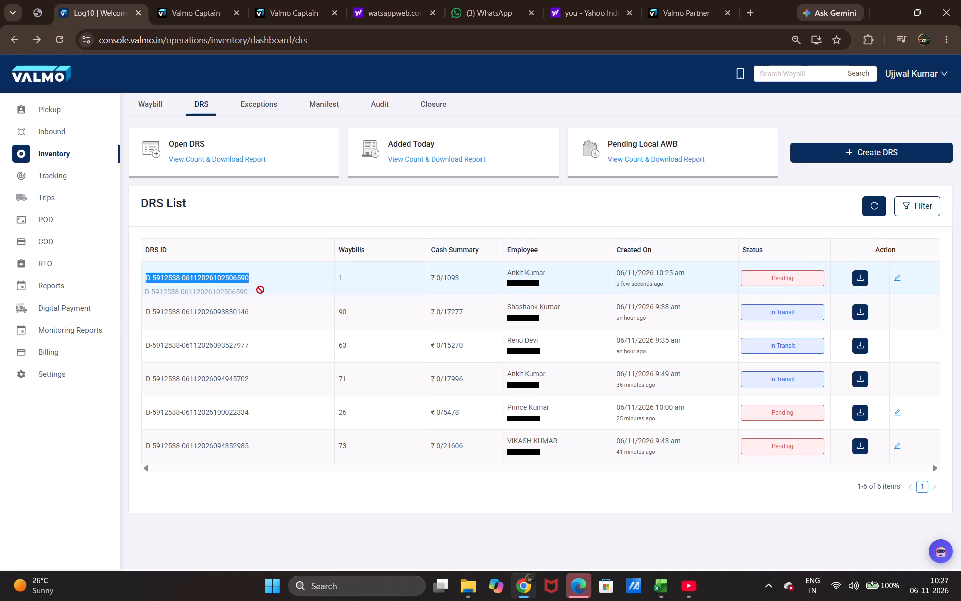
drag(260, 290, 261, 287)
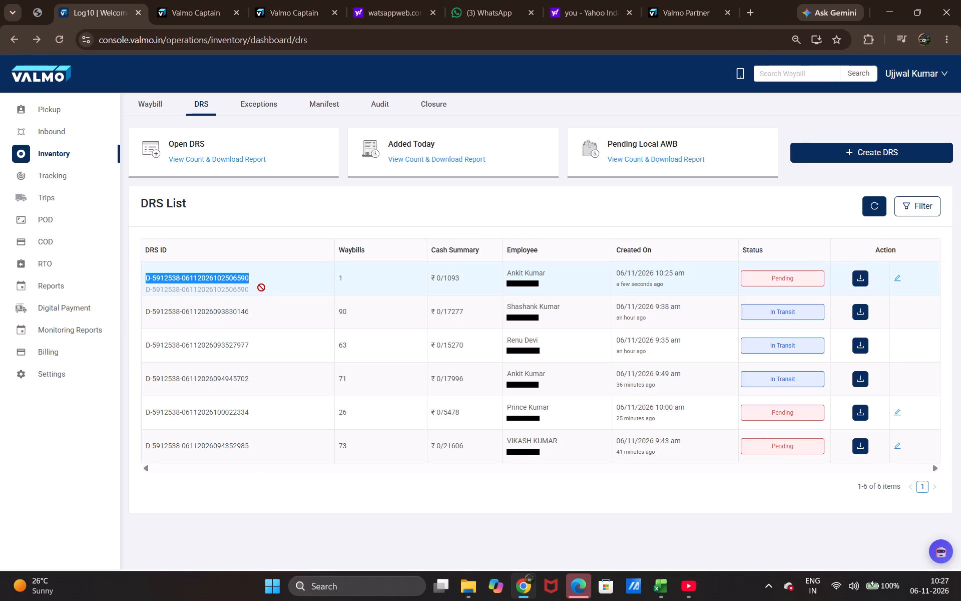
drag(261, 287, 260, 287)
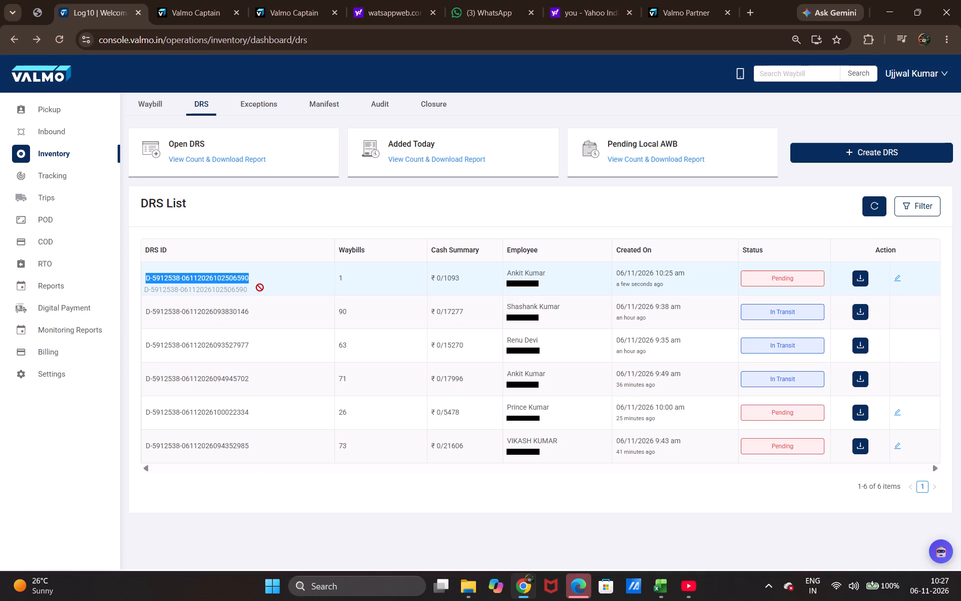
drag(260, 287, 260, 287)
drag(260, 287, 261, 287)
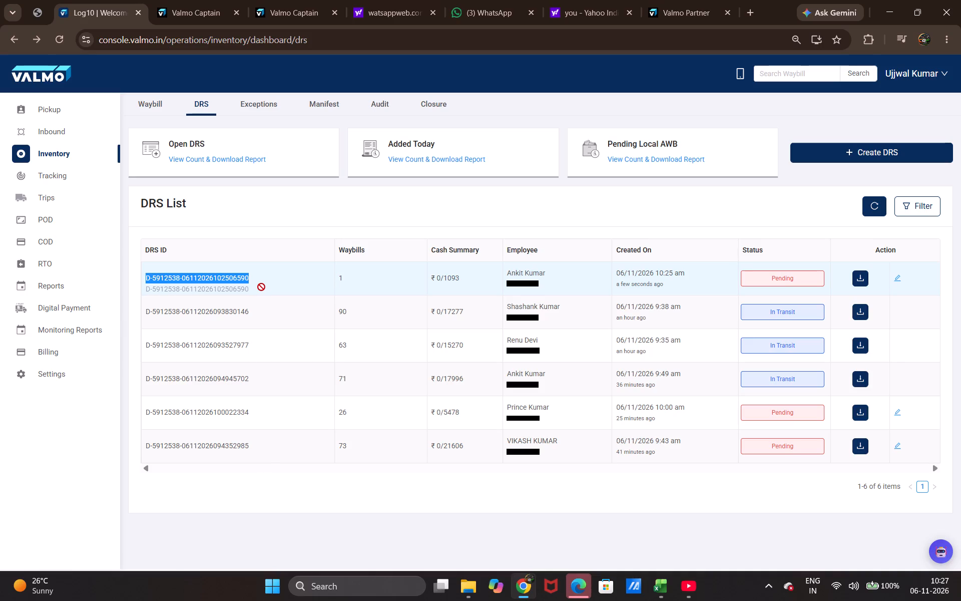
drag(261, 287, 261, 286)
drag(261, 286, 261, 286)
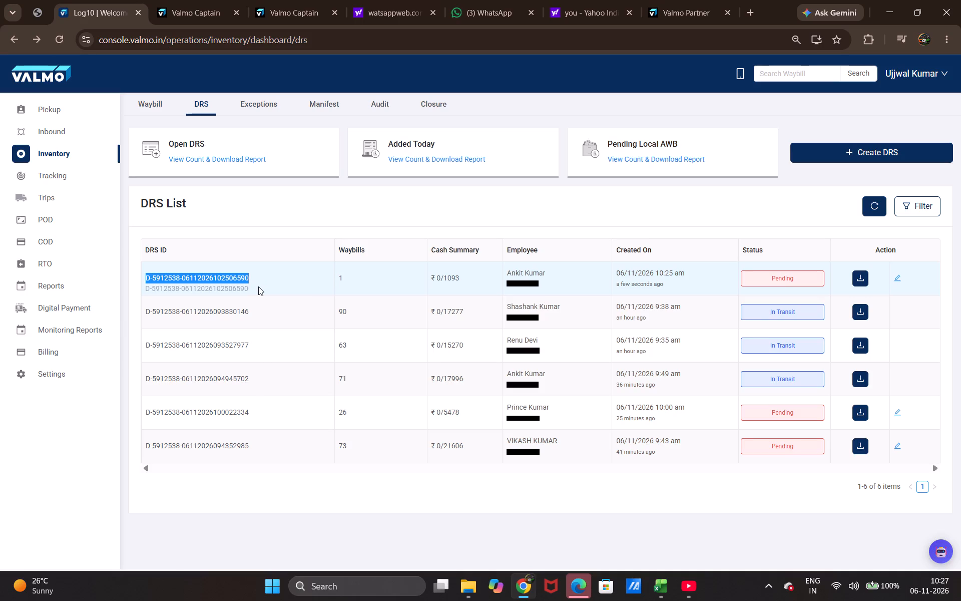
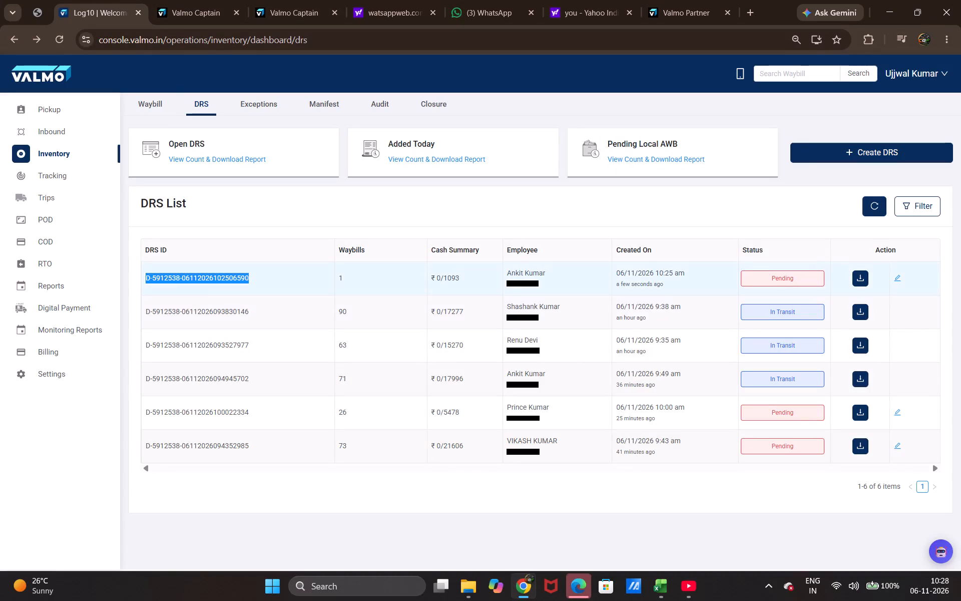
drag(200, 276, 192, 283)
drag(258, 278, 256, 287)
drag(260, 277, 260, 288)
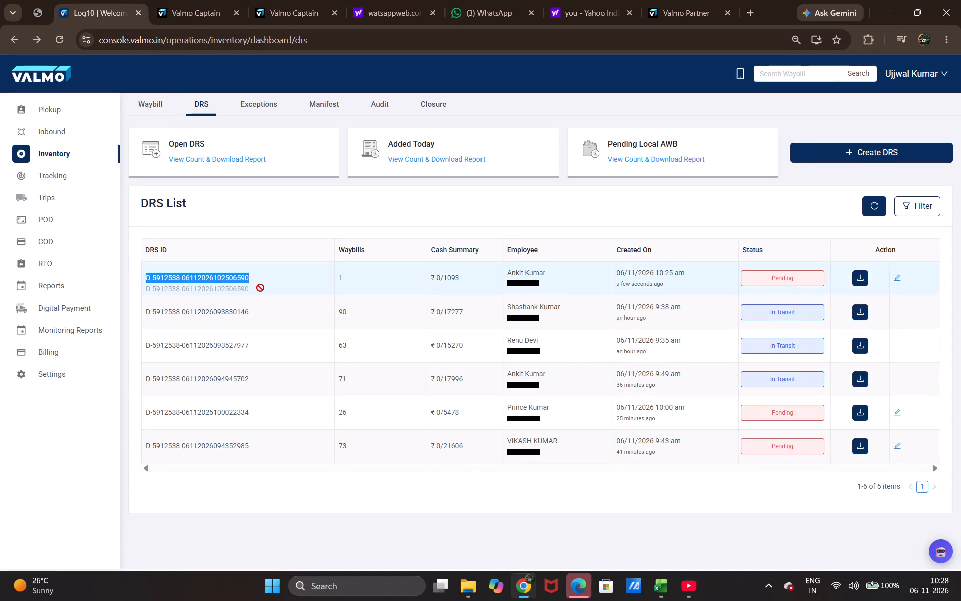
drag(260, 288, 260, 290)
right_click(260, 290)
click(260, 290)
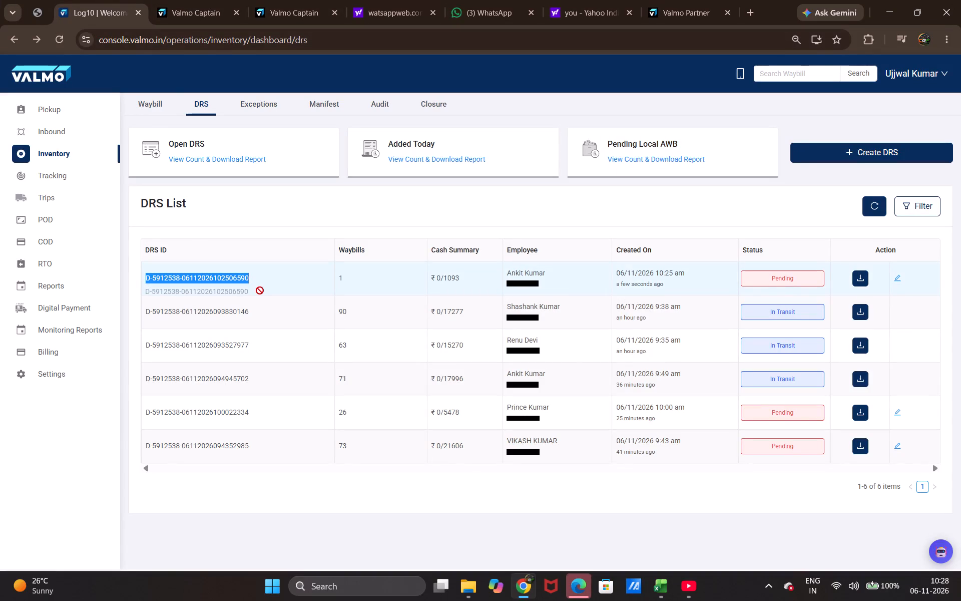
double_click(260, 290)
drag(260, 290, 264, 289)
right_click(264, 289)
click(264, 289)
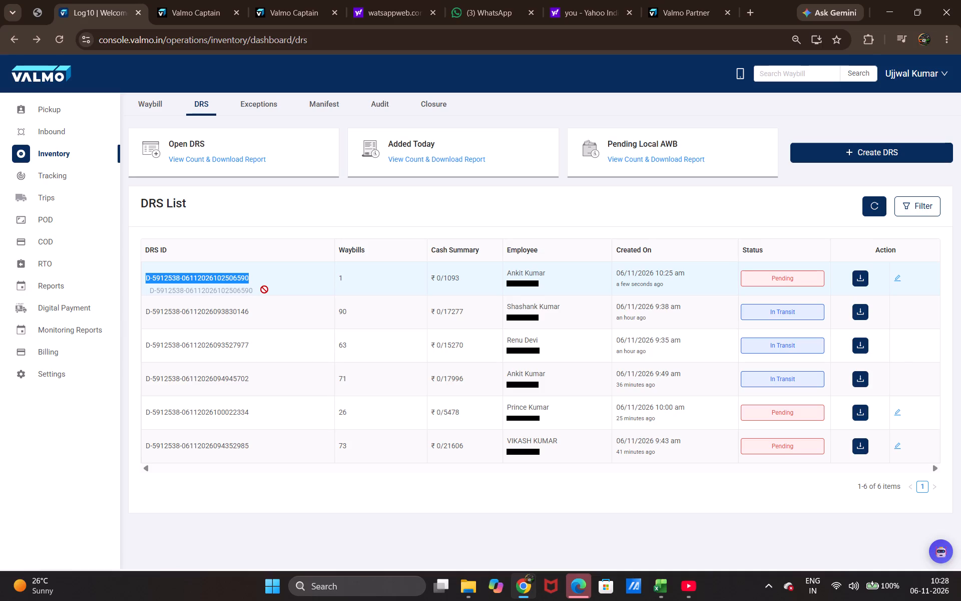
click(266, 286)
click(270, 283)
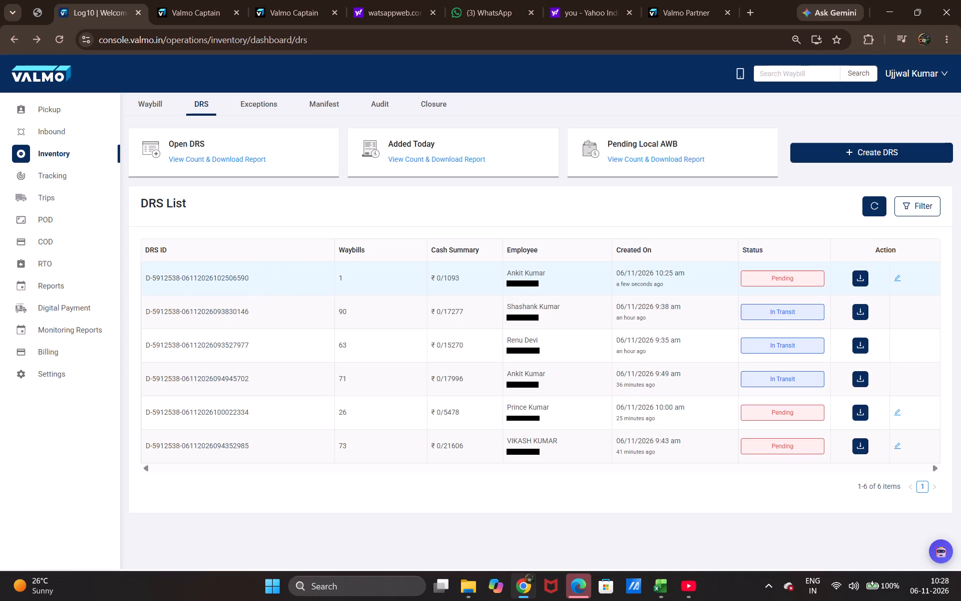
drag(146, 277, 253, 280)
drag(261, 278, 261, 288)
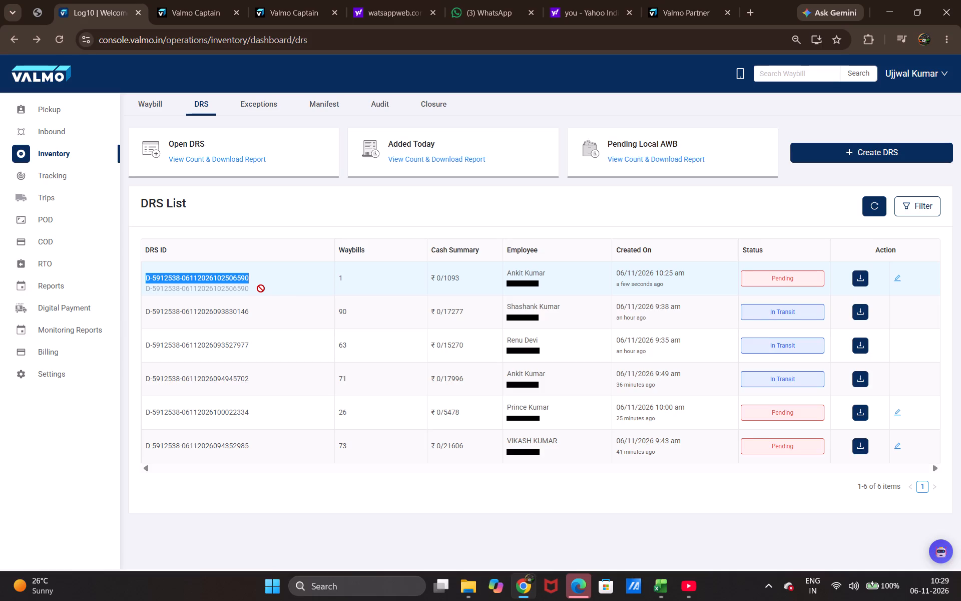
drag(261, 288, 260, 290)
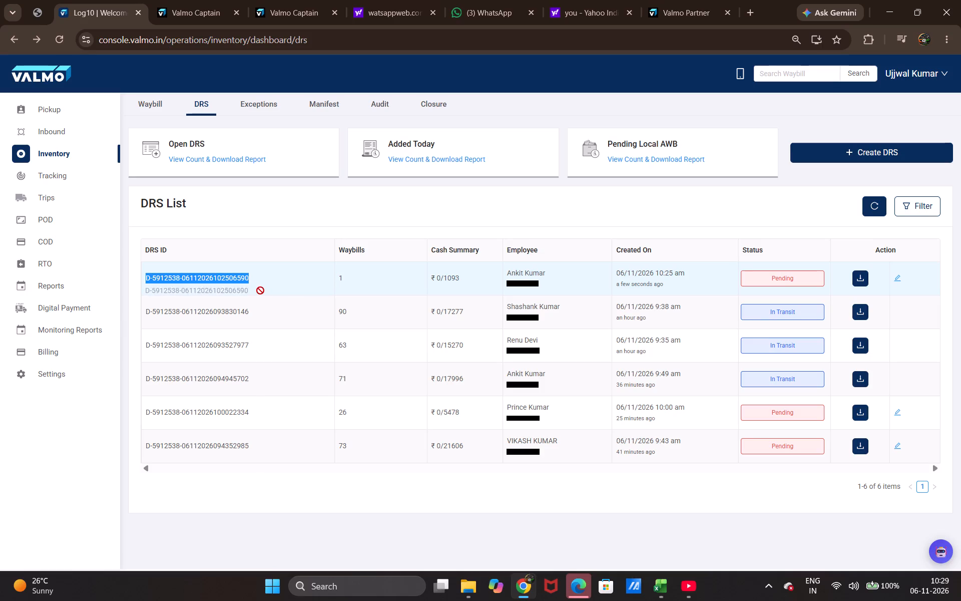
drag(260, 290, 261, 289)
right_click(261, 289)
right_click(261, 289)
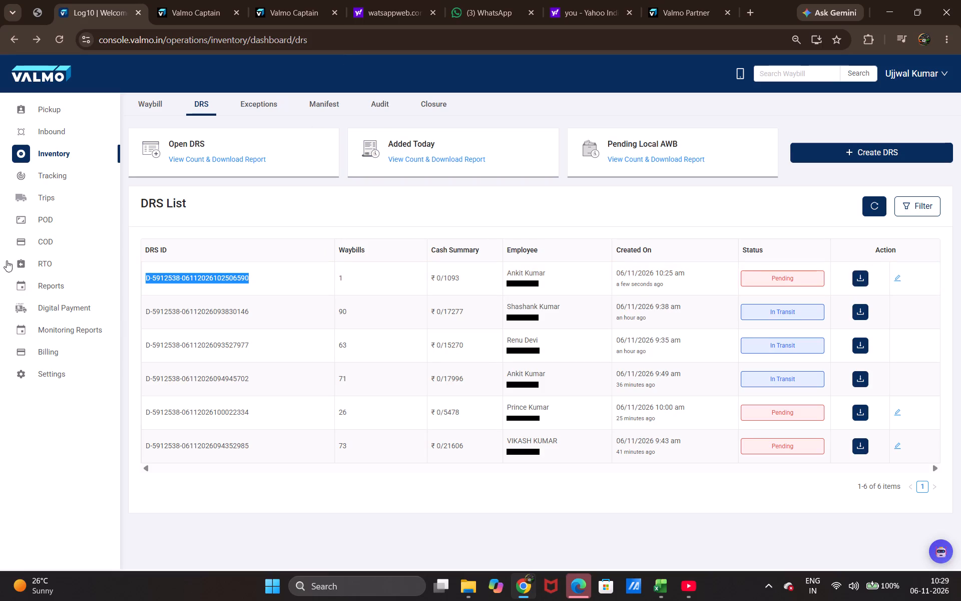
click(898, 277)
click(894, 278)
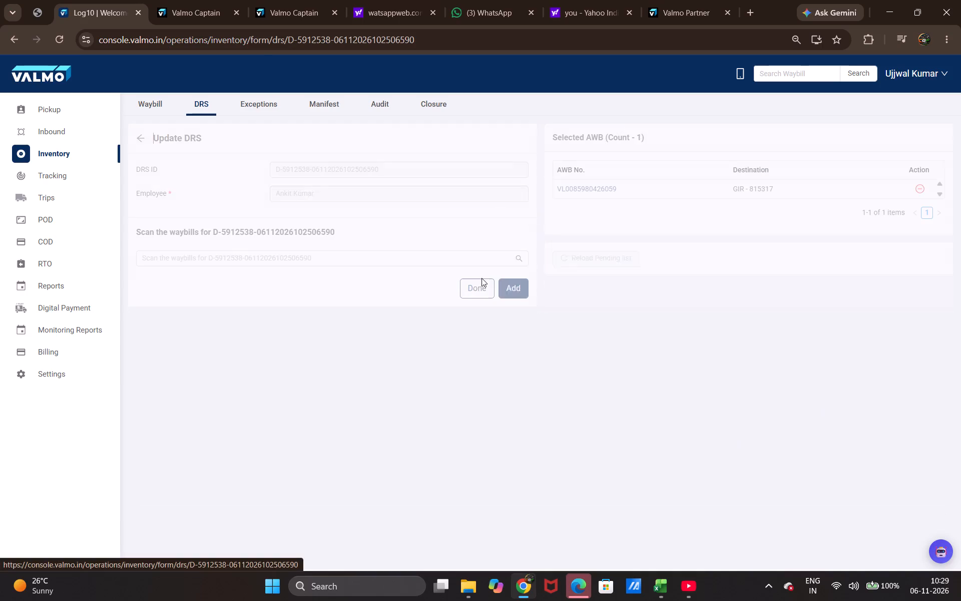
click(312, 263)
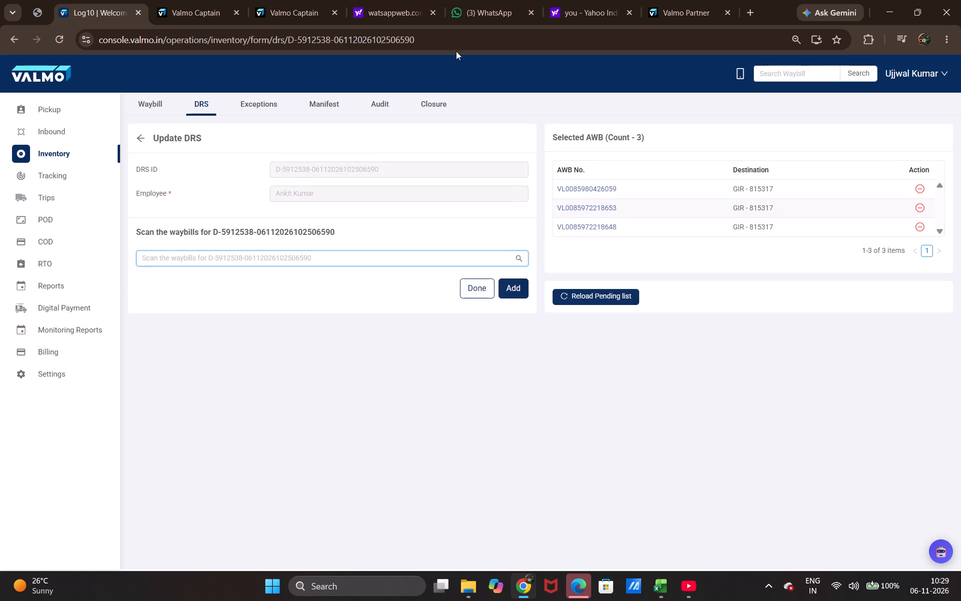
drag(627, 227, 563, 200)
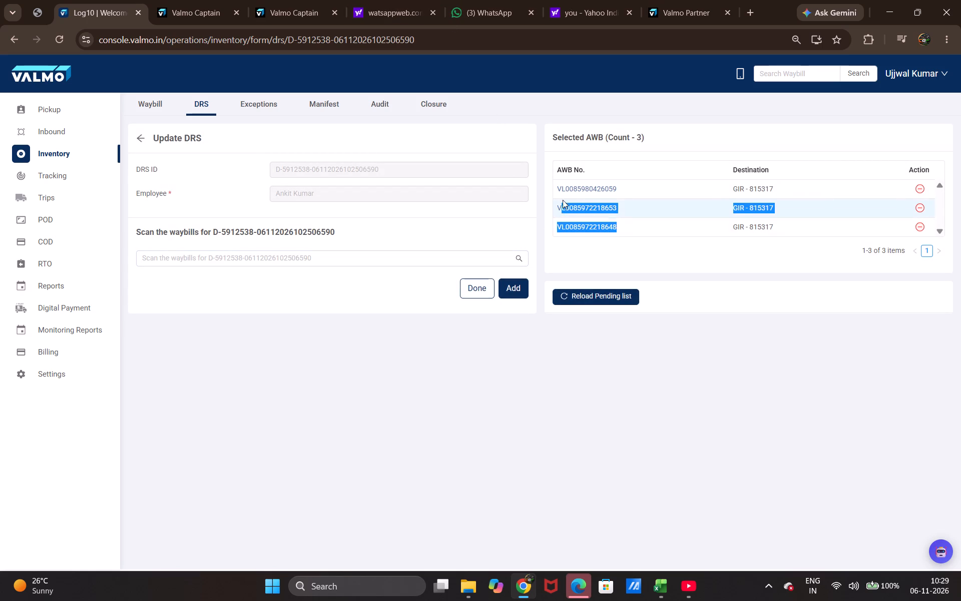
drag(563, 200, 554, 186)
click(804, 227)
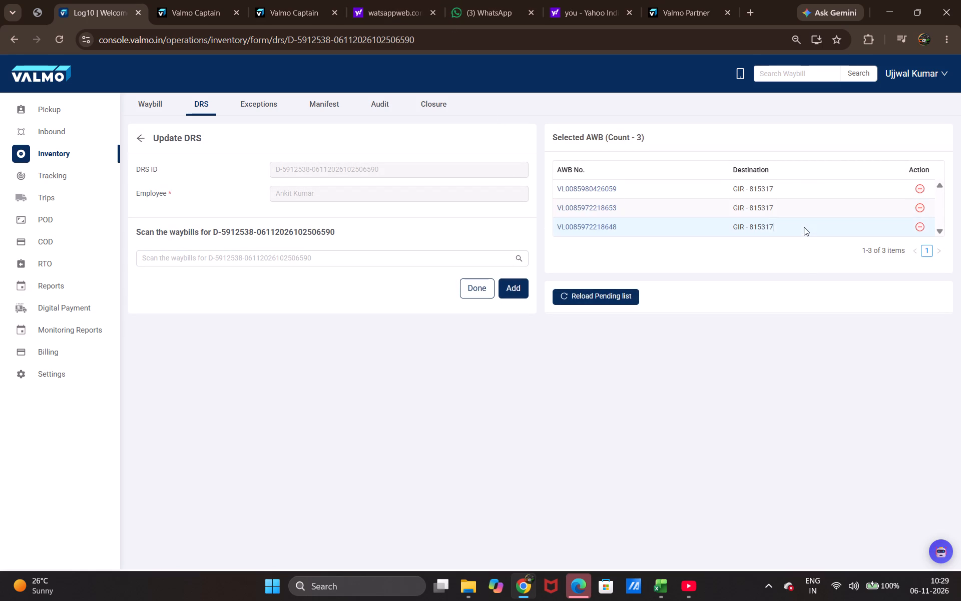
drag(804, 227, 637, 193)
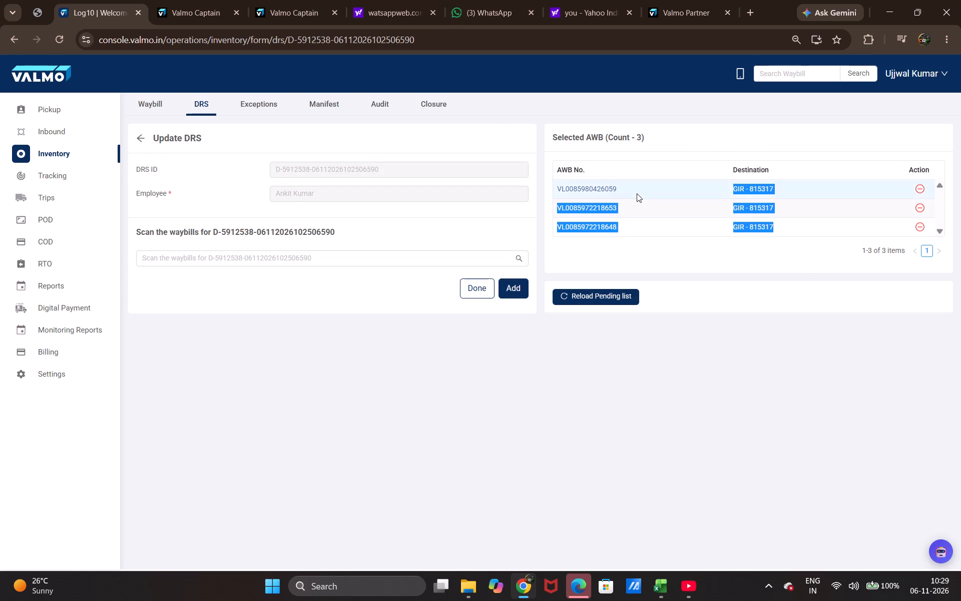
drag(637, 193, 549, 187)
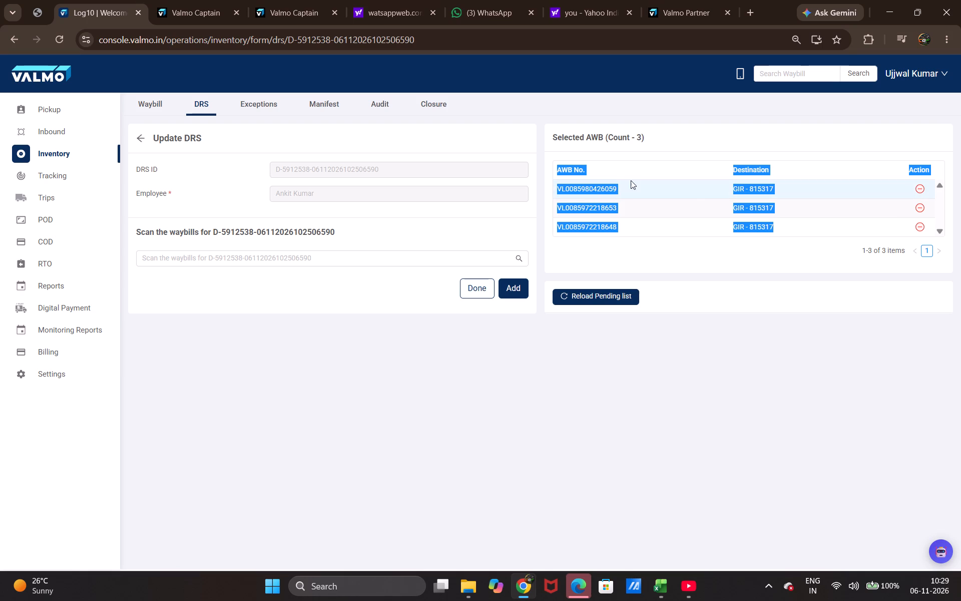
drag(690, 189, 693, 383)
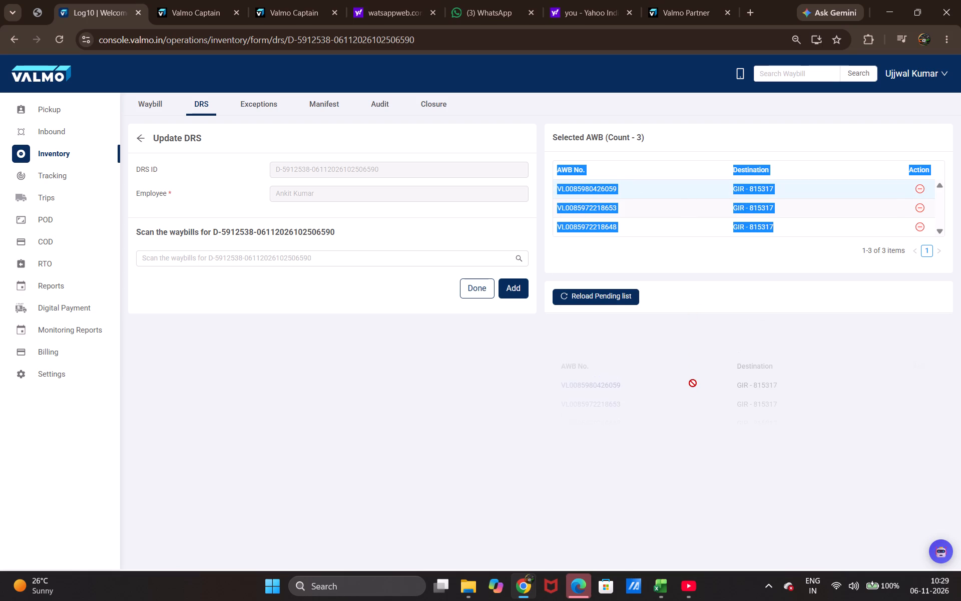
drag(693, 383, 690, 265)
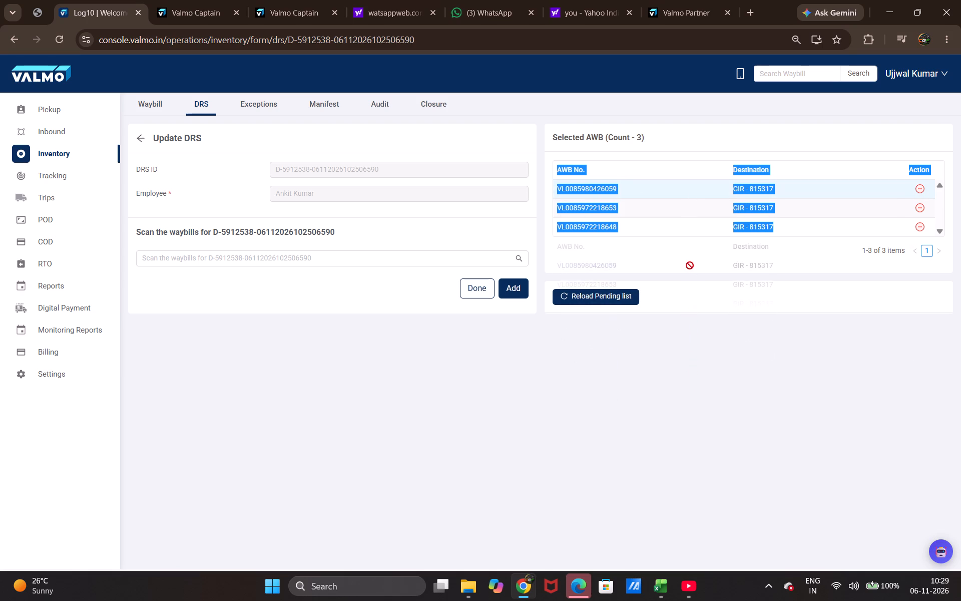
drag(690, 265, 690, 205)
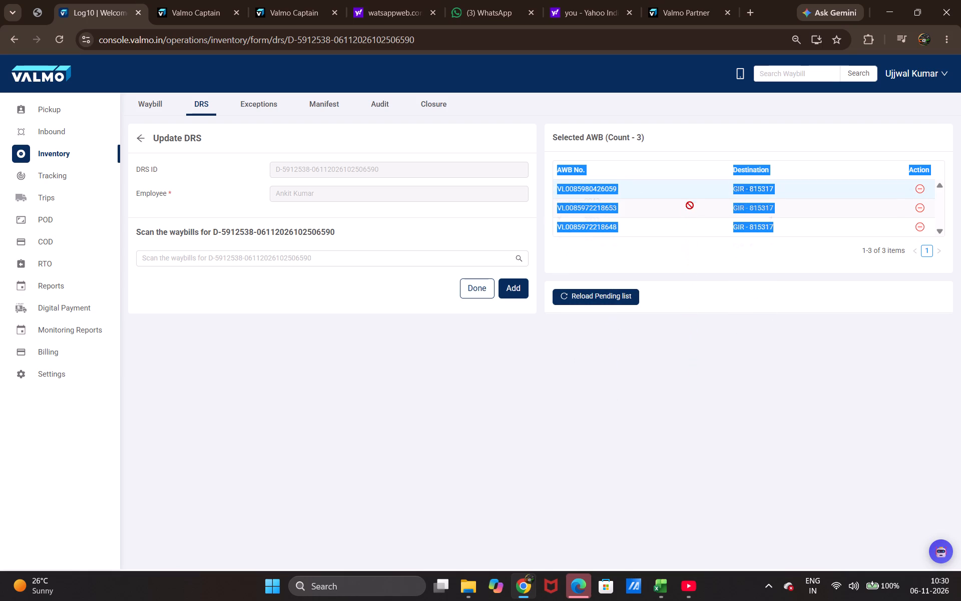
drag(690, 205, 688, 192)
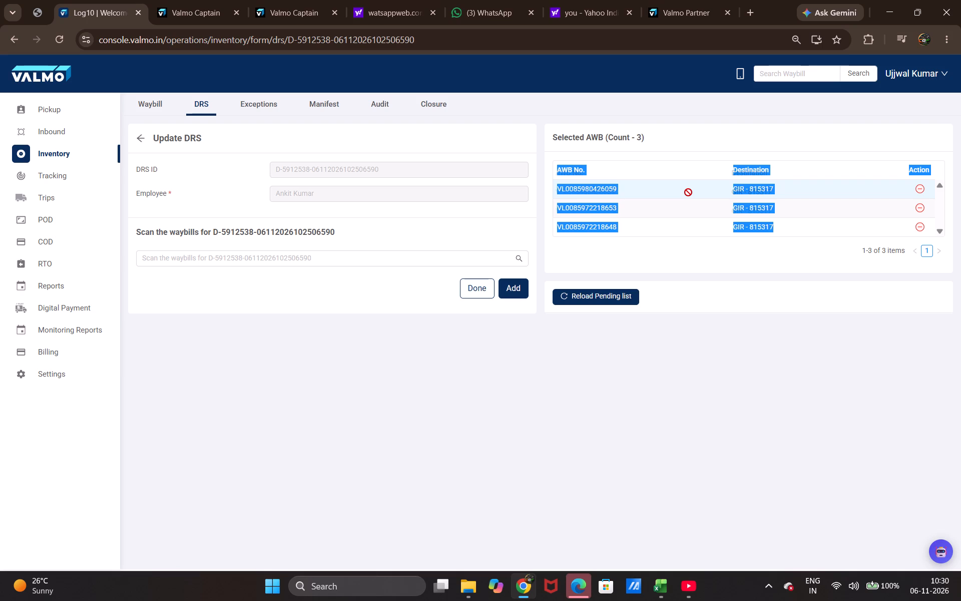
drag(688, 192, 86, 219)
click(288, 256)
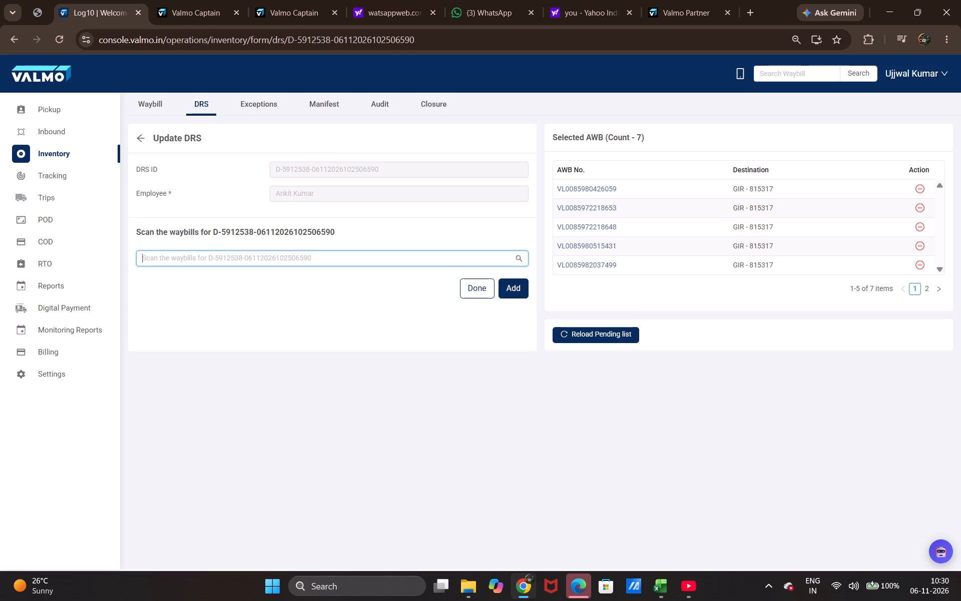
Finish updating the run sheet, skipping the reverse shipment assignment.
click(467, 287)
click(461, 335)
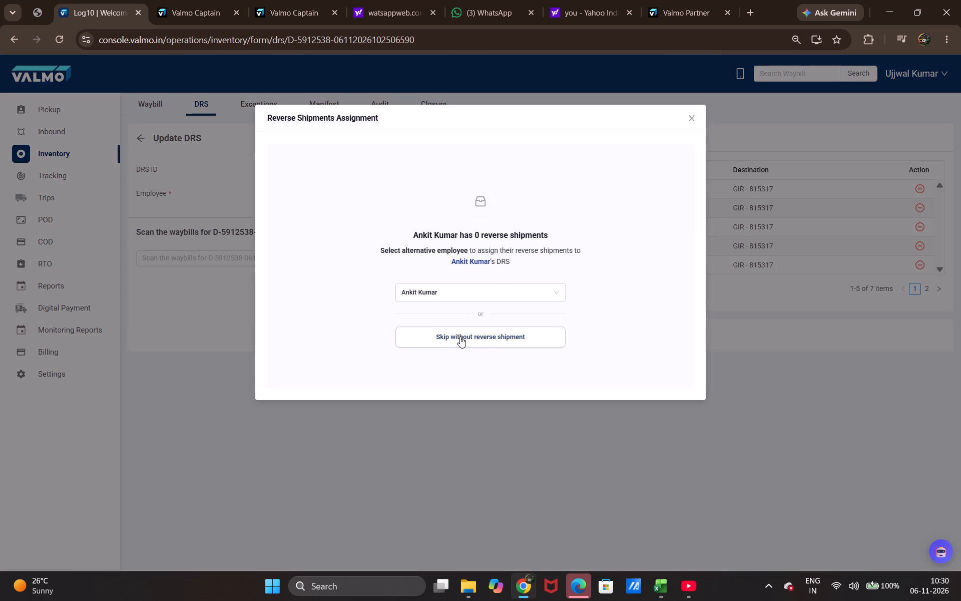
drag(460, 337, 461, 343)
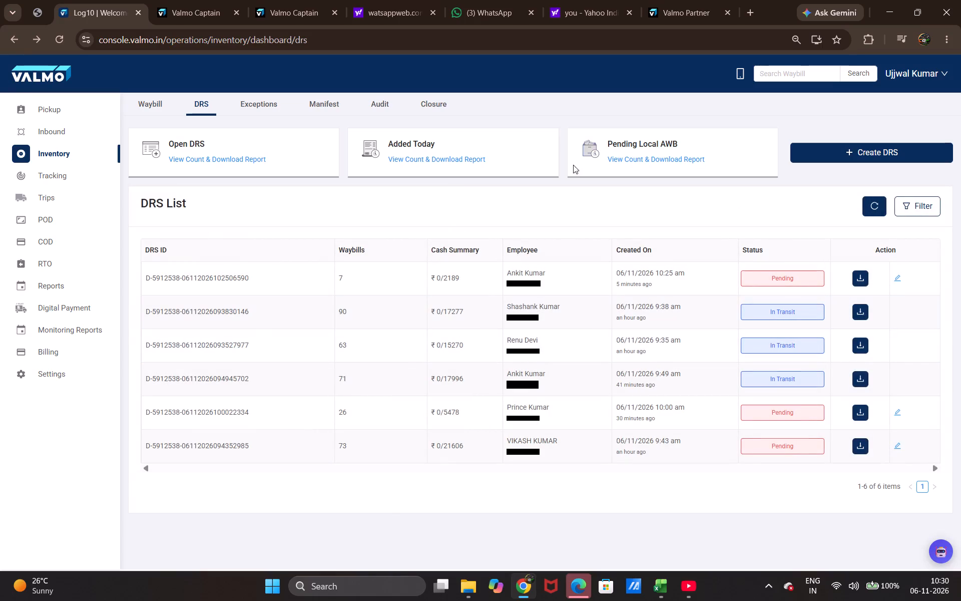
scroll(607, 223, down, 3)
Examine the assigned employee and creation date of the in-transit 71-waybill run sheet in the DRS list, highlighting both entries.
scroll(325, 378, up, 5)
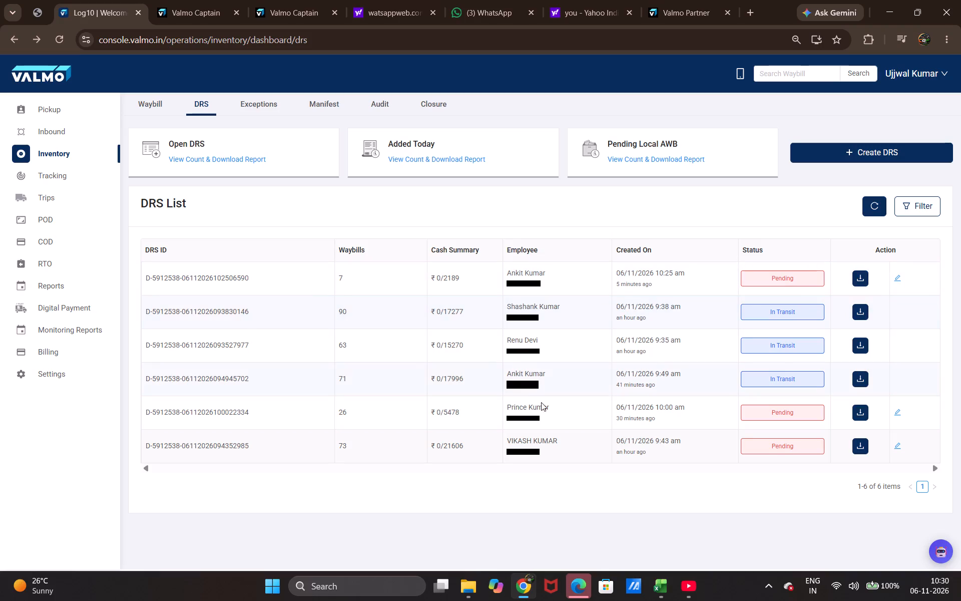
drag(514, 379, 509, 379)
drag(519, 379, 565, 379)
click(513, 368)
drag(509, 368, 559, 384)
drag(558, 381, 612, 384)
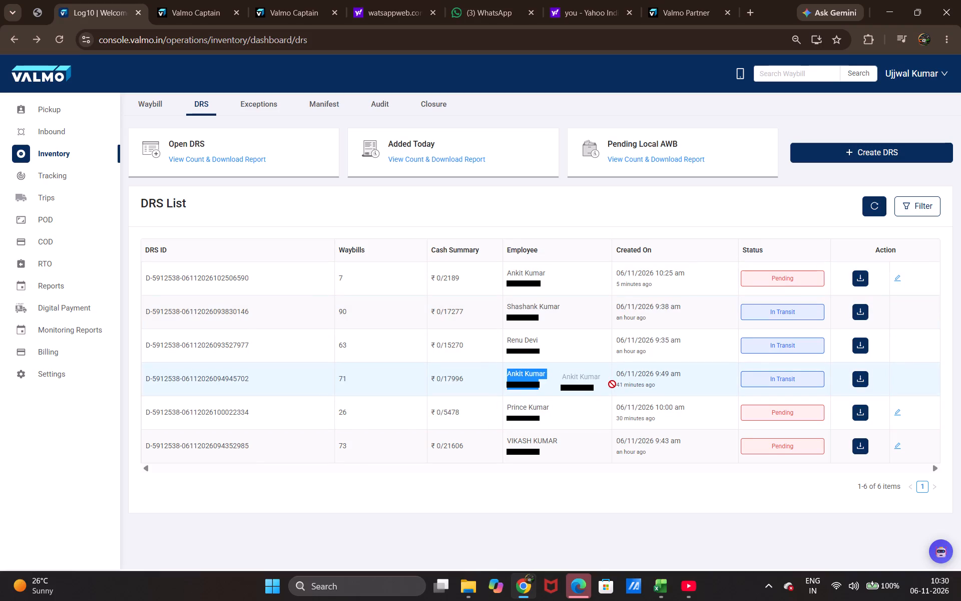
drag(612, 384, 611, 384)
drag(619, 373, 648, 379)
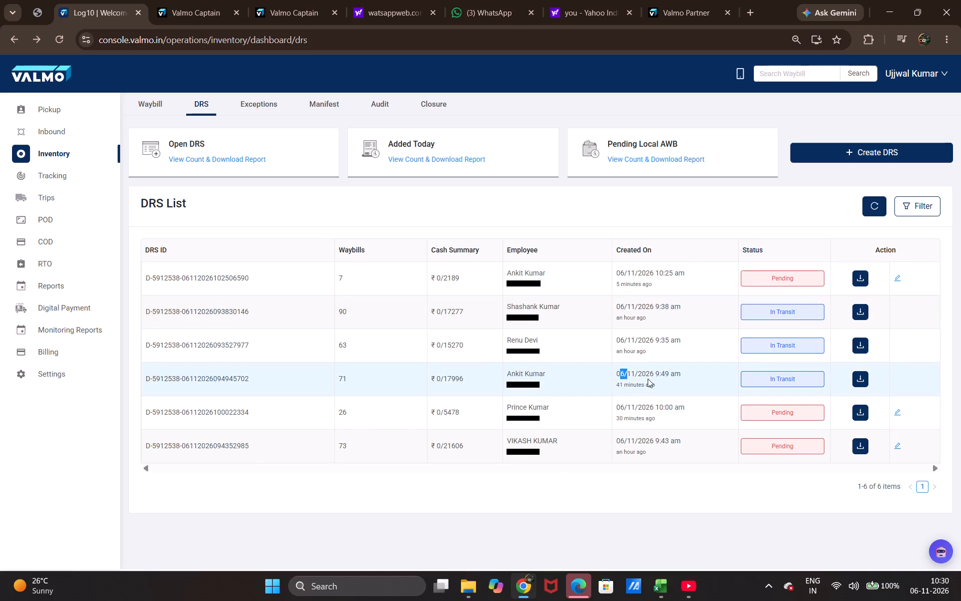
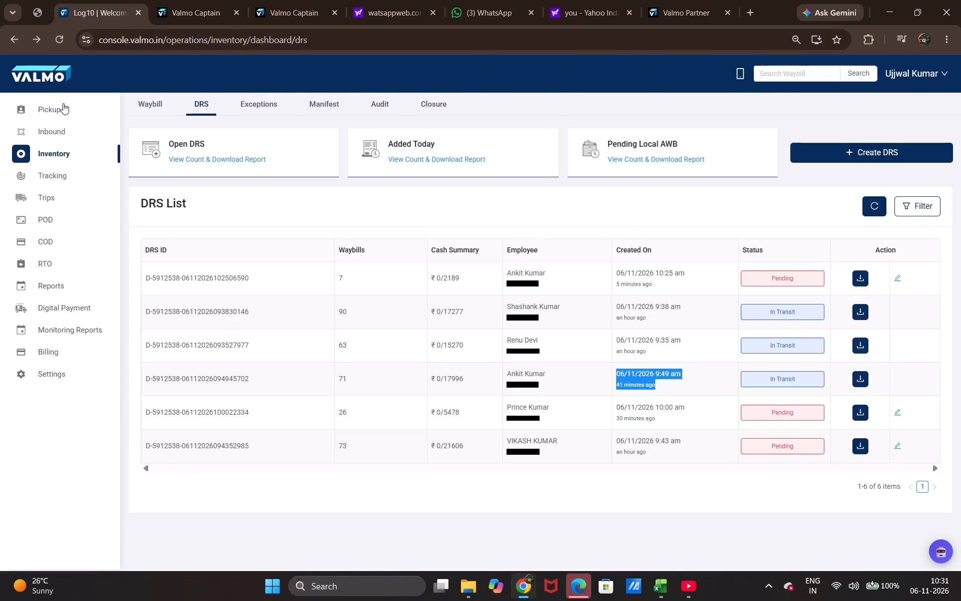
click(63, 103)
scroll(324, 210, down, 5)
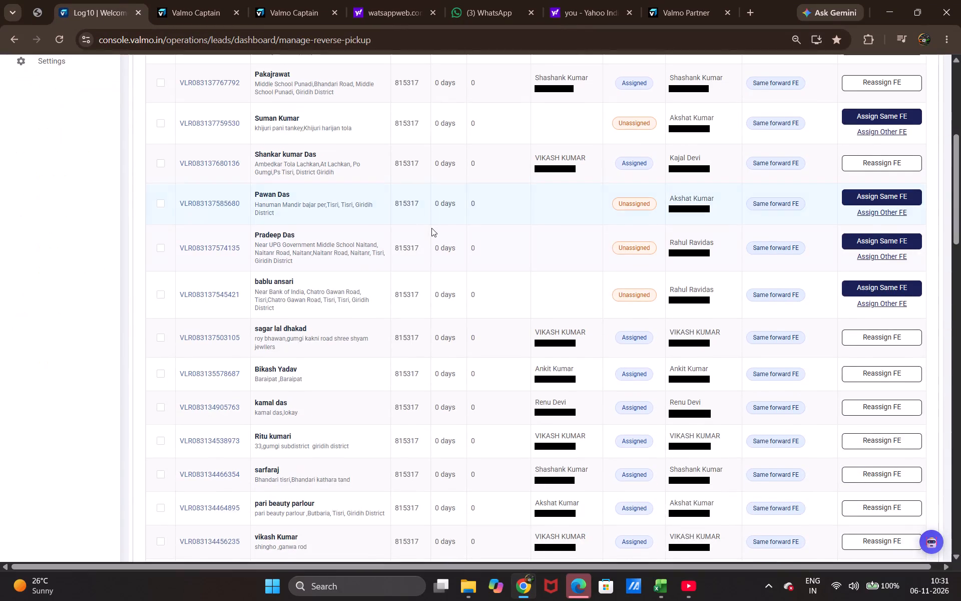
scroll(433, 228, up, 1)
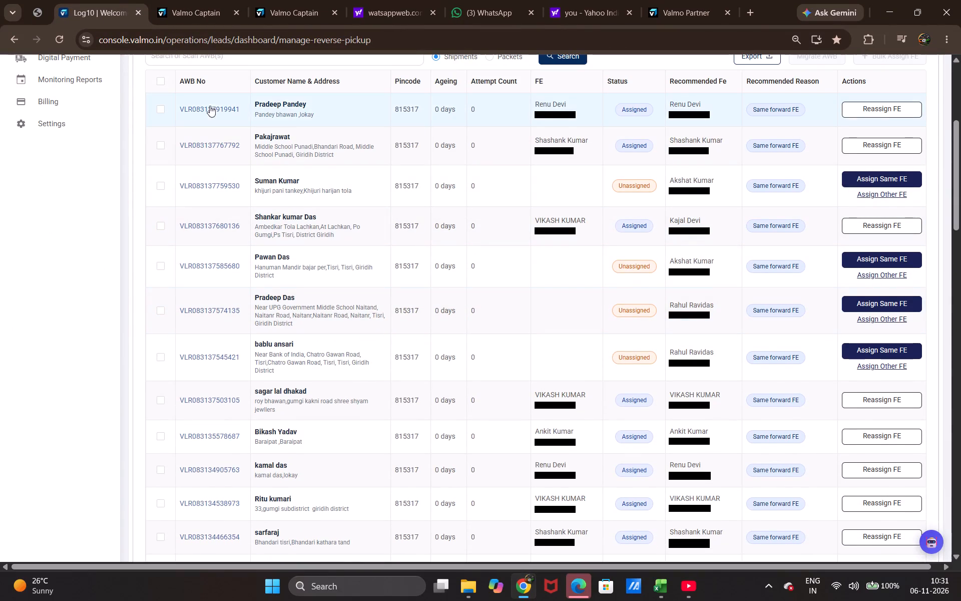
drag(176, 101, 910, 237)
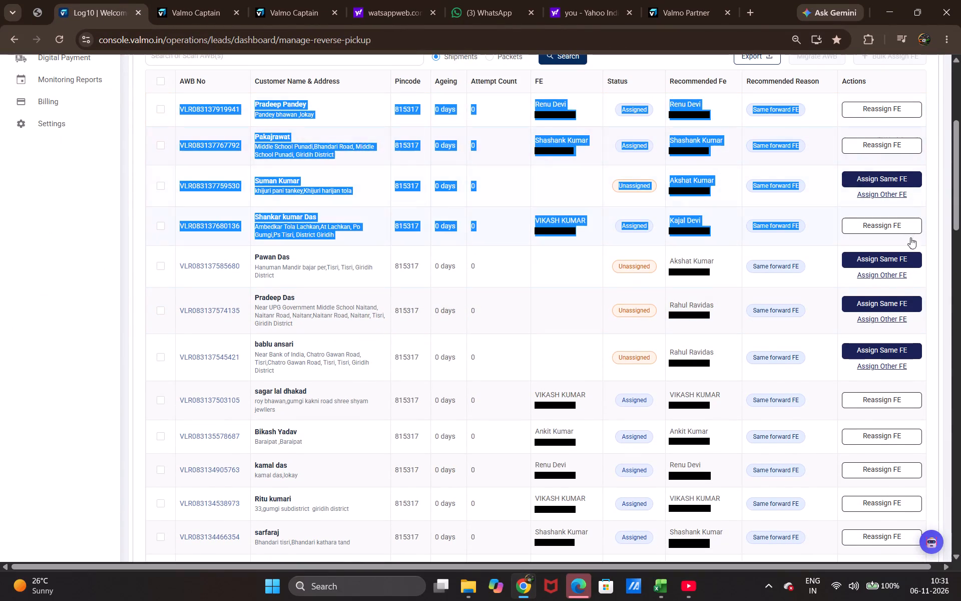
Review the reverse pickup list down to its last row, checking each shipment's ageing, status and assigned field executive.
drag(910, 237, 888, 544)
scroll(888, 544, down, 4)
drag(888, 544, 883, 527)
scroll(887, 534, down, 6)
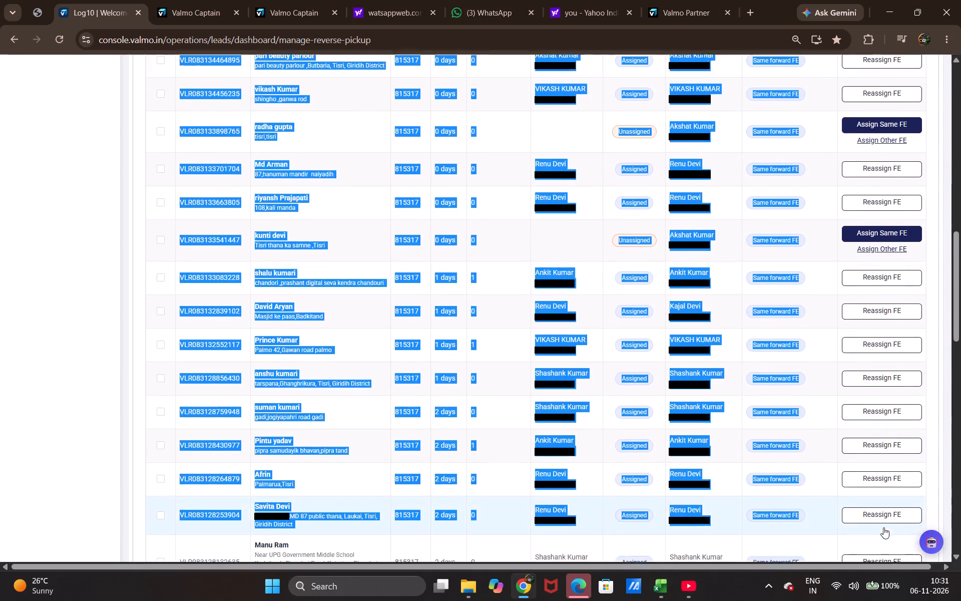
scroll(883, 527, down, 1)
drag(883, 527, 871, 541)
scroll(871, 548, down, 7)
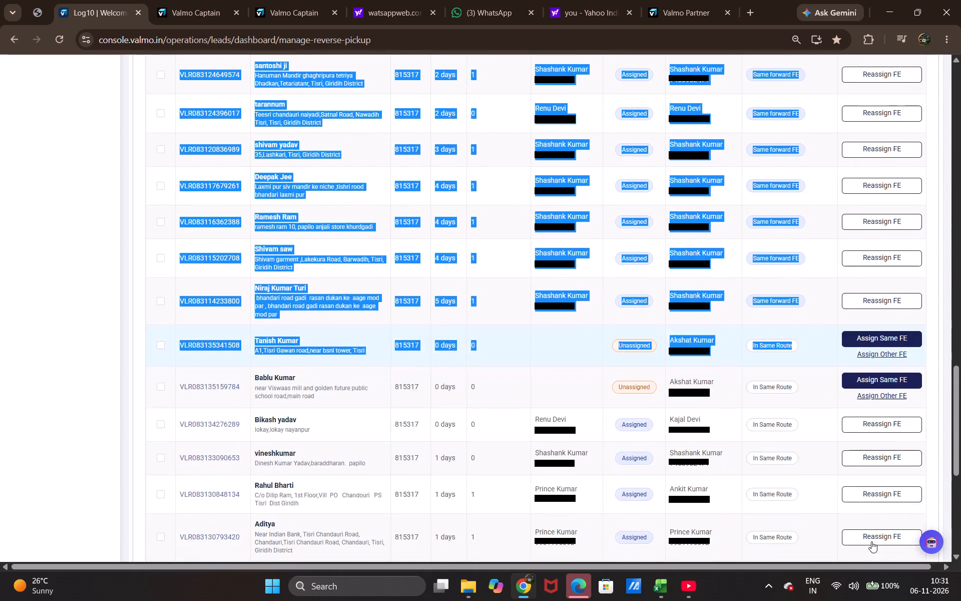
drag(871, 541, 855, 536)
scroll(871, 543, down, 5)
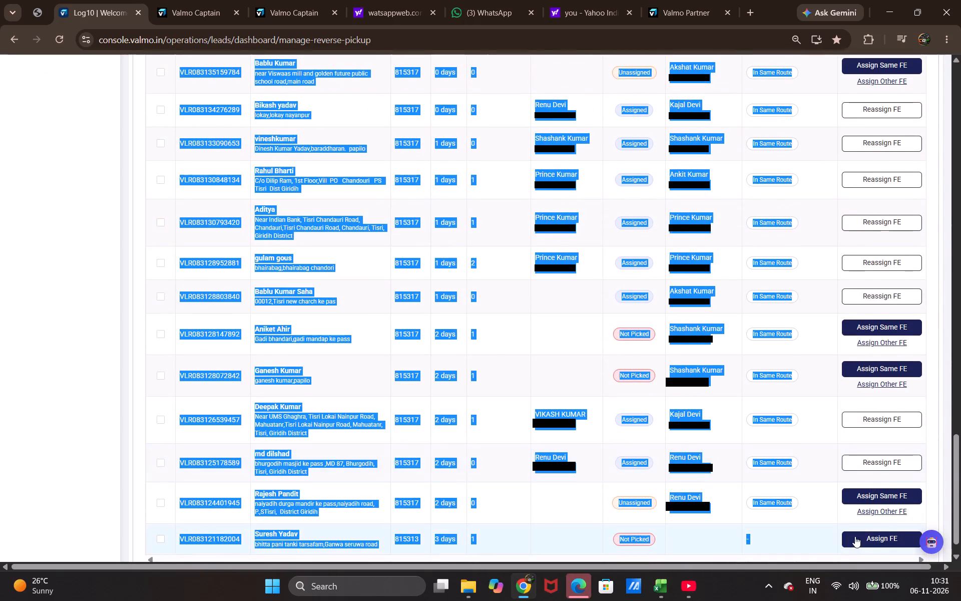
drag(855, 536, 865, 535)
scroll(874, 533, down, 4)
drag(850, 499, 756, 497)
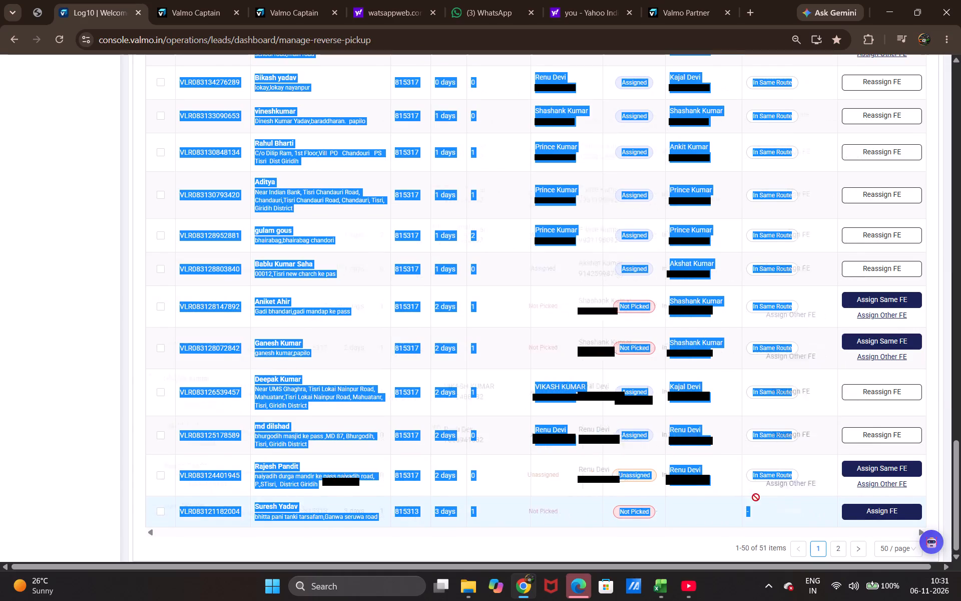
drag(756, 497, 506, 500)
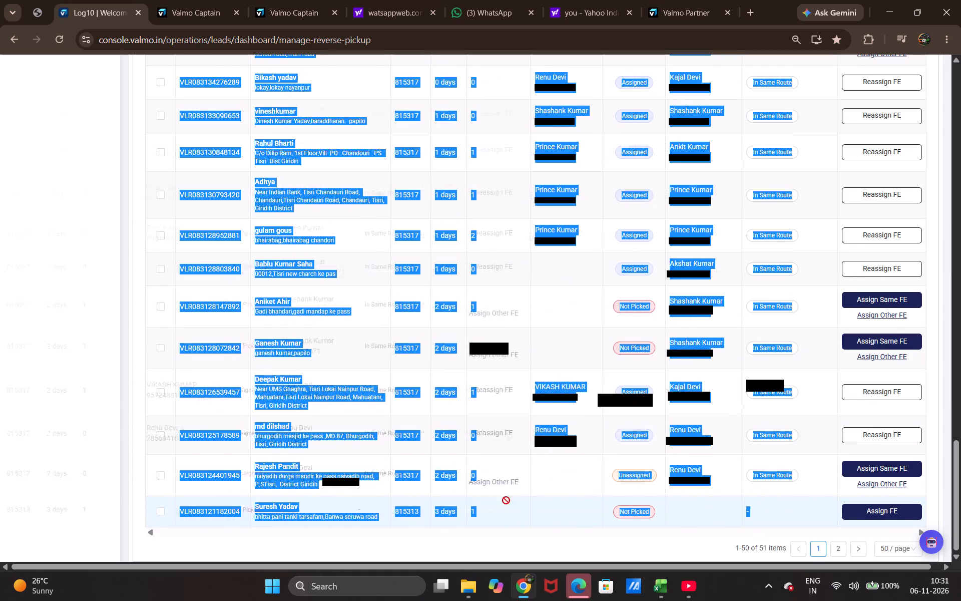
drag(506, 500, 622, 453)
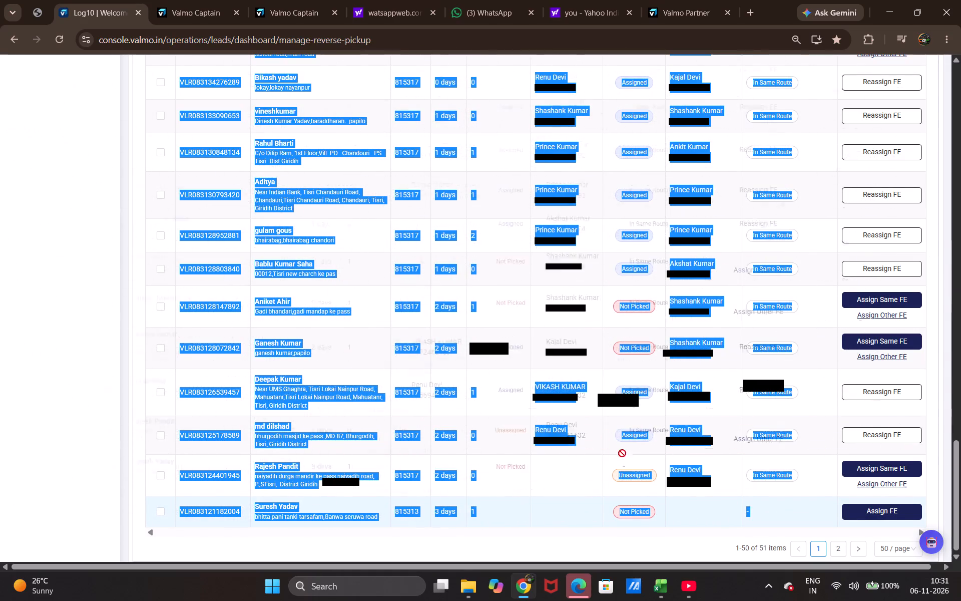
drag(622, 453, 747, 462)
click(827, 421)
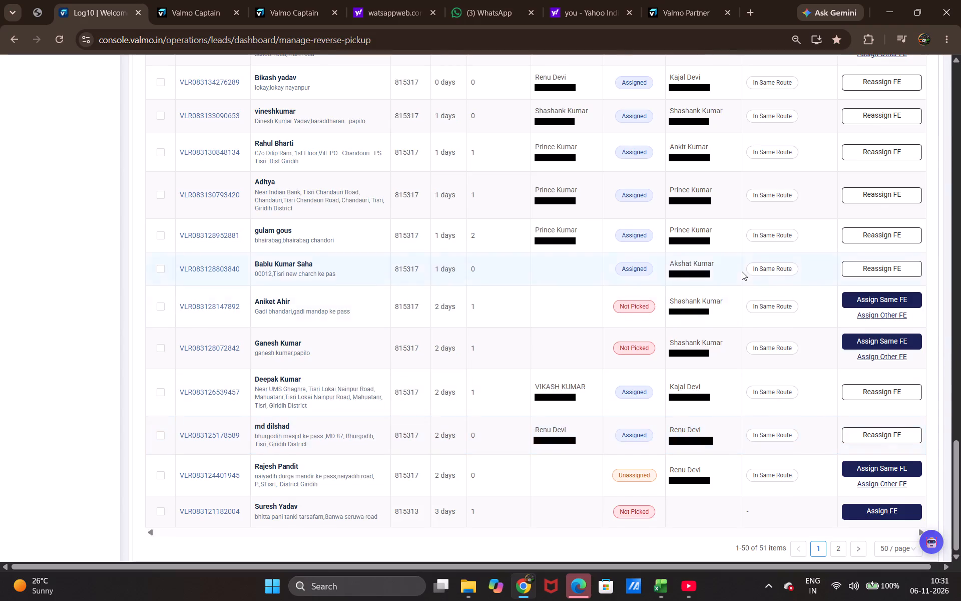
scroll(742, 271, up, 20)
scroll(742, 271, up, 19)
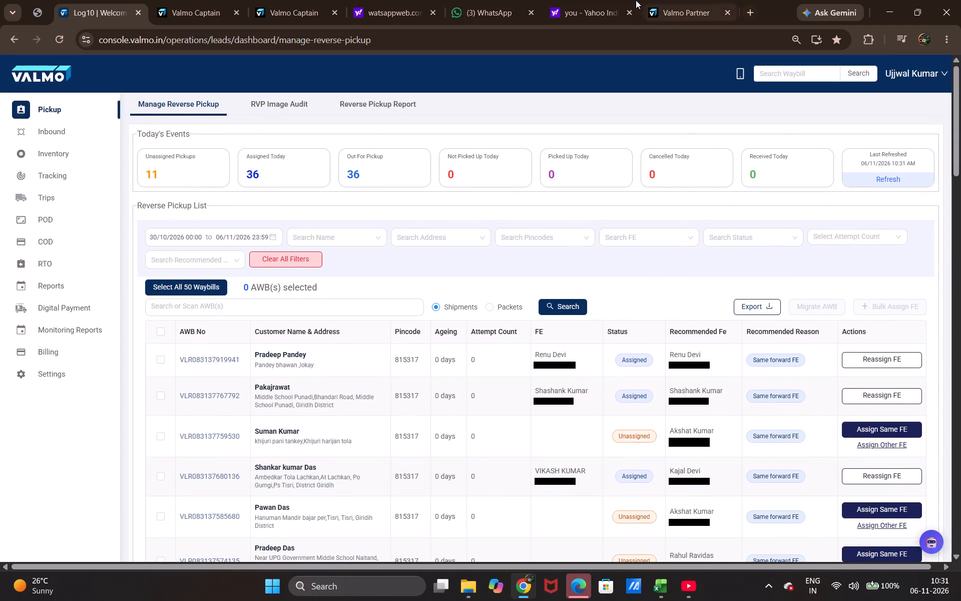
Clear the desktop by minimizing the Chrome, YouTube and Excel windows and closing the blank Edge window.
click(897, 4)
click(892, 2)
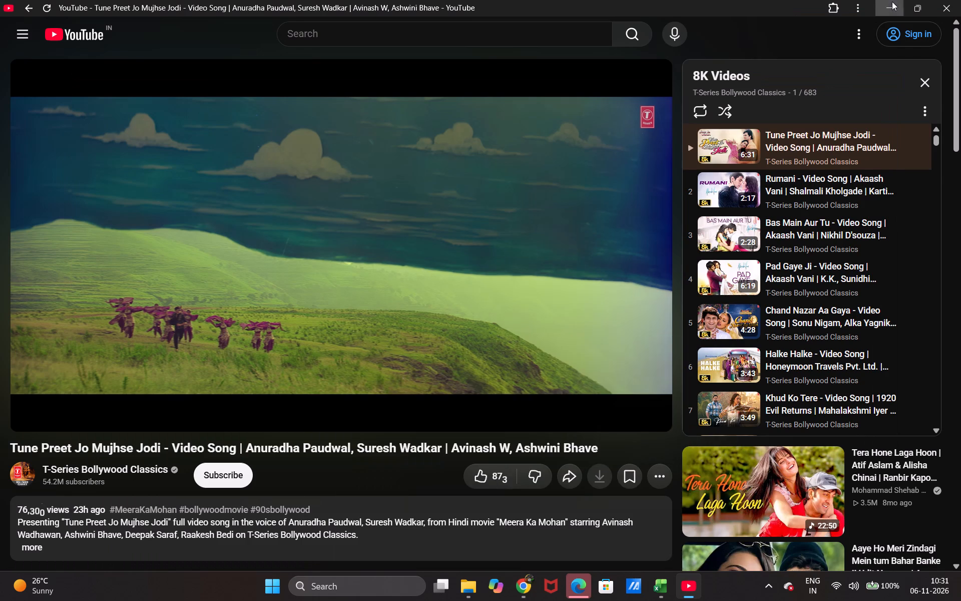
click(891, 8)
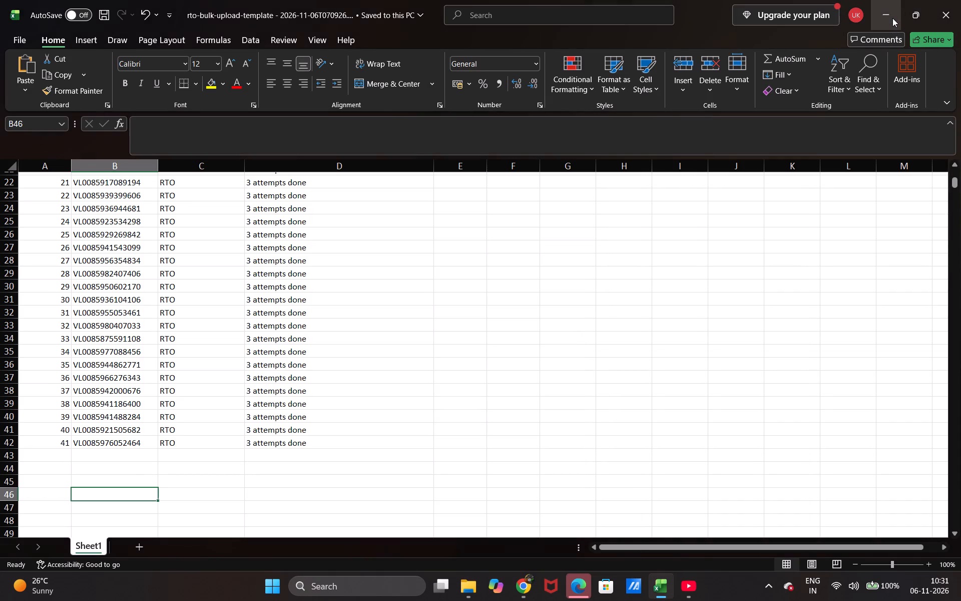
click(891, 17)
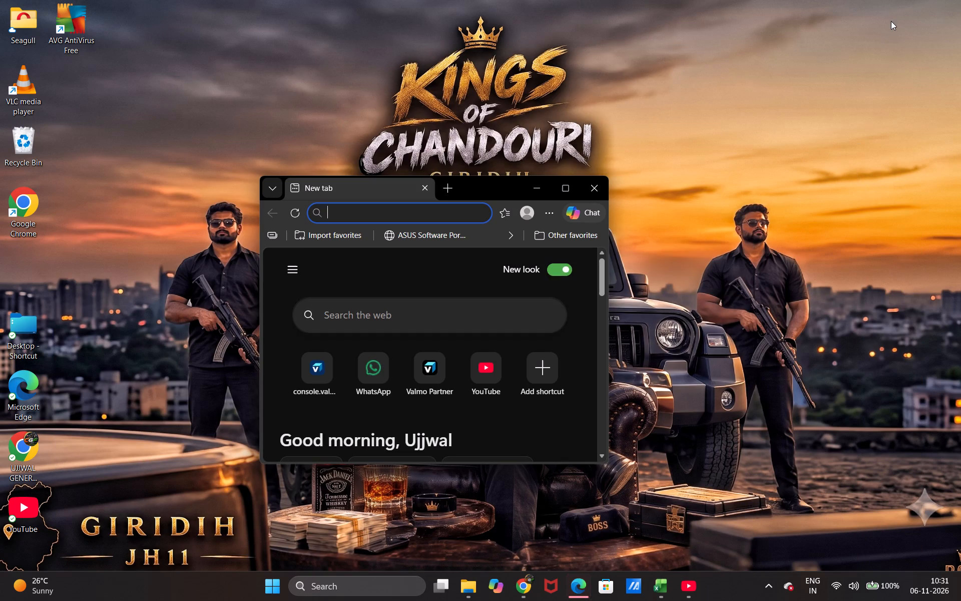
click(591, 193)
right_click(662, 157)
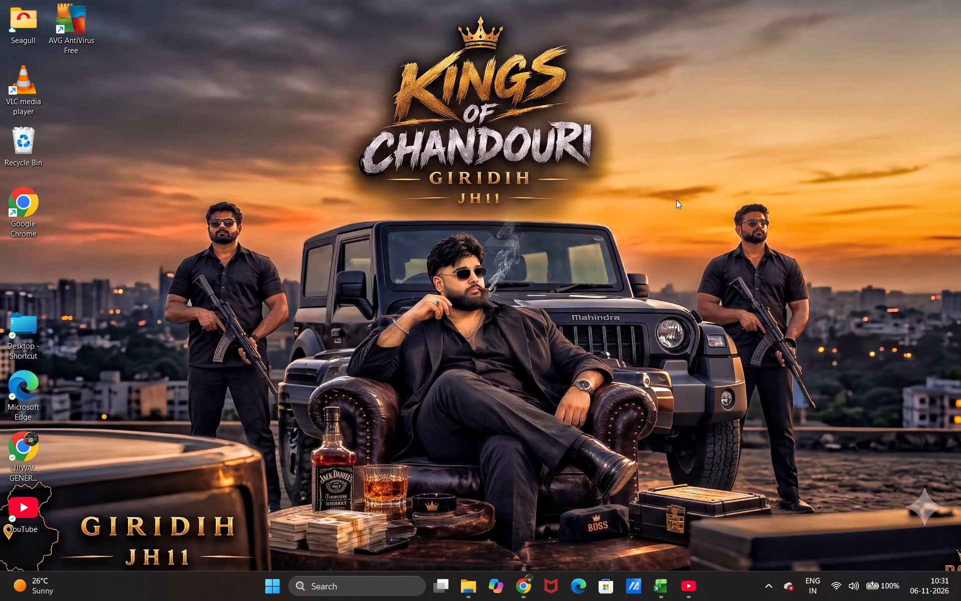
click(696, 216)
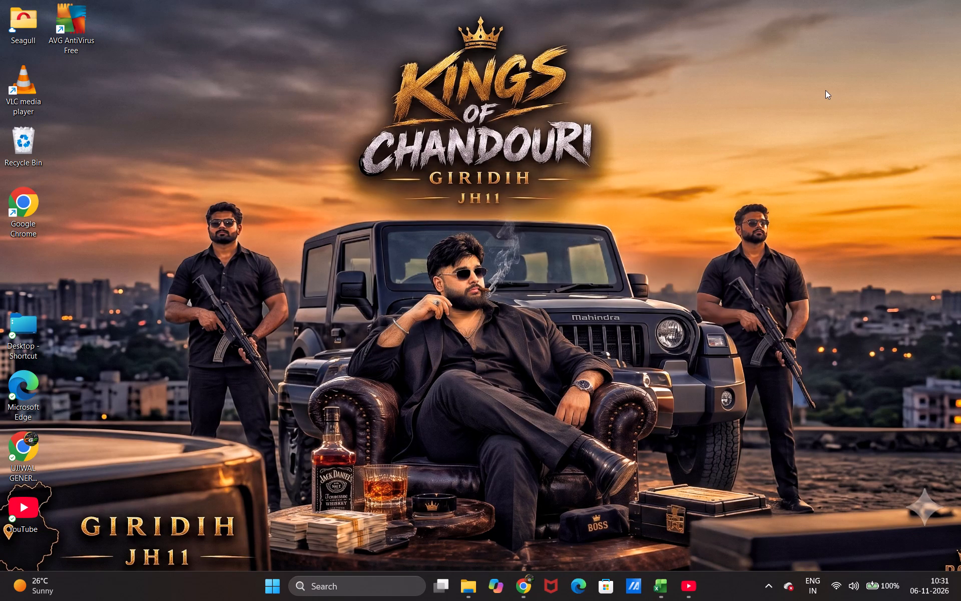